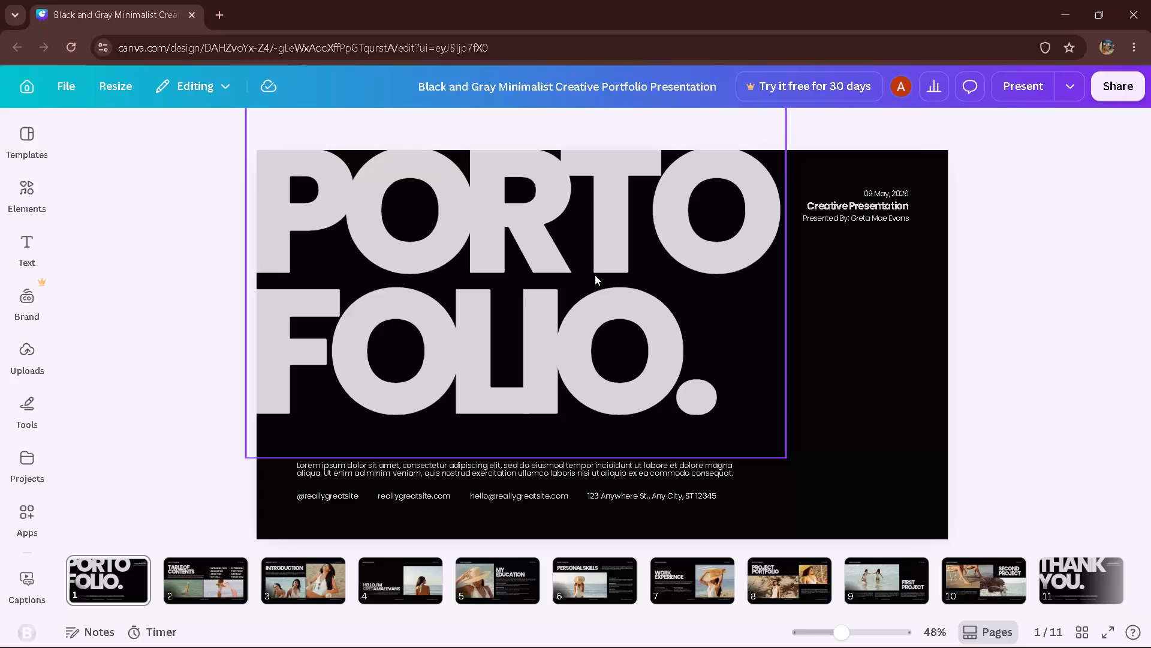
# Replace the "Presented By" line on the cover page with the presenter's full name in capitals.
pyautogui.doubleClick(1053, 281)
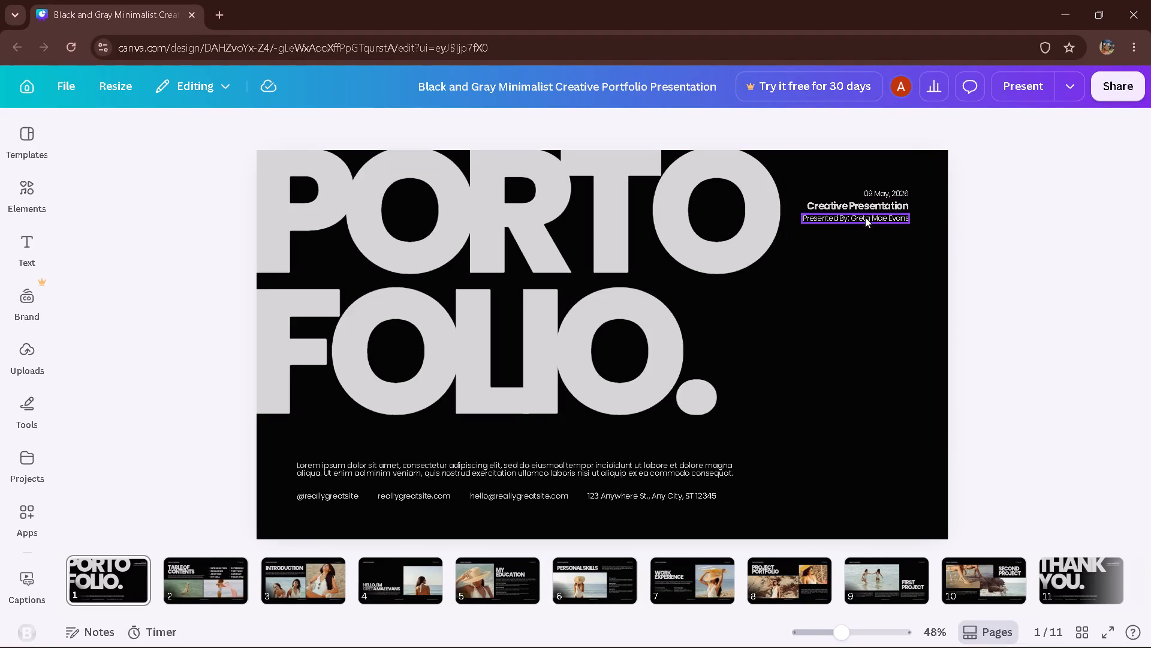
pyautogui.doubleClick(865, 217)
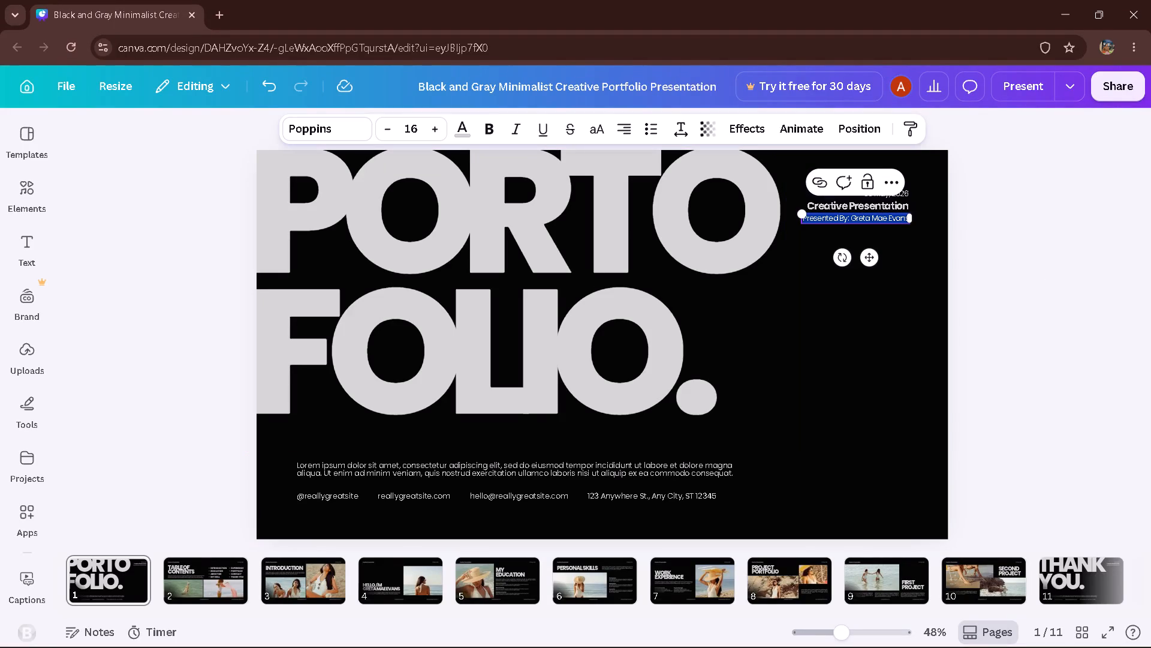
pyautogui.press('BackSpace')
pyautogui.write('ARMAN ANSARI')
pyautogui.doubleClick(1150, 244)
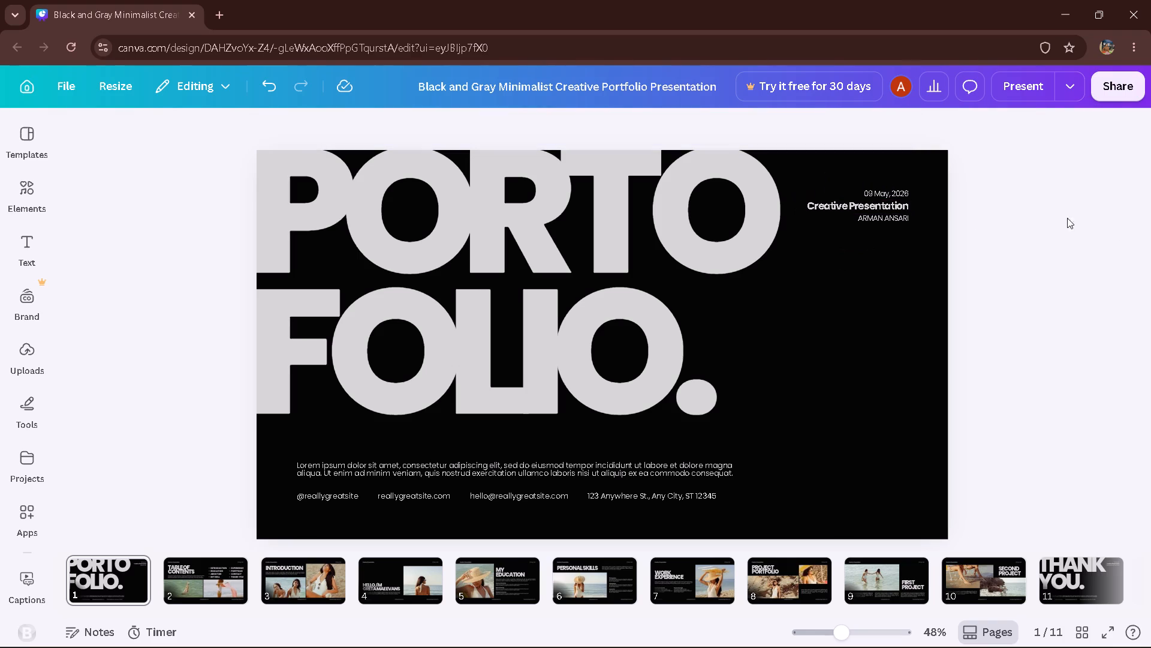
# Change the date above "Creative Presentation" on the cover page to 02/11/2026.
pyautogui.doubleClick(893, 191)
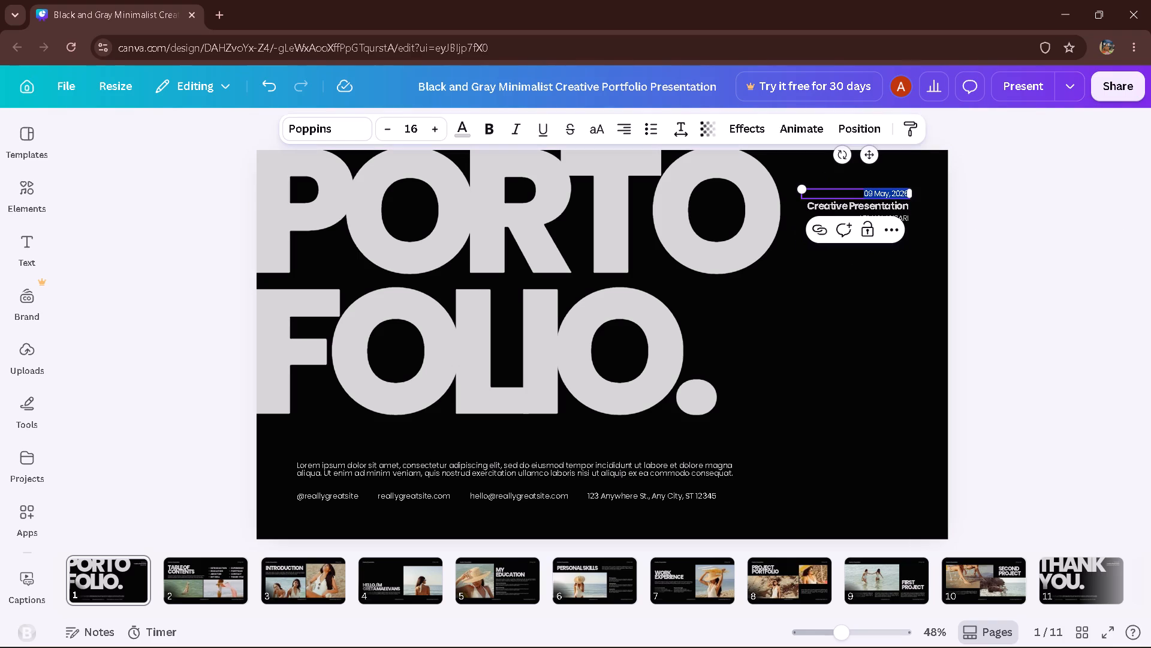
pyautogui.press('BackSpace')
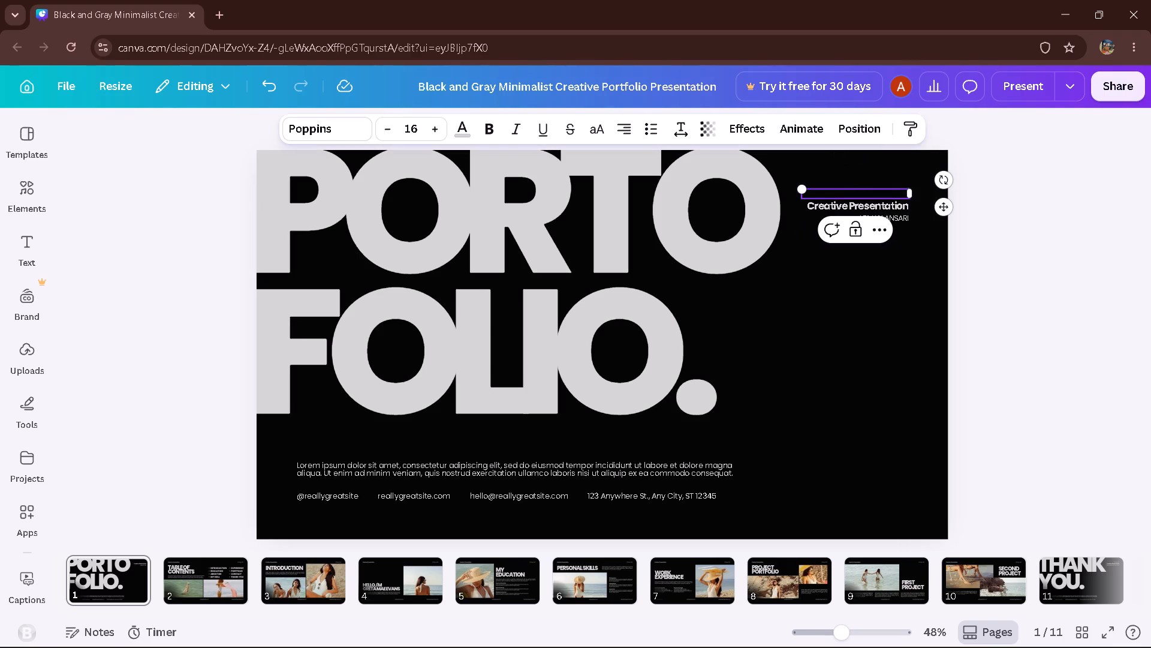
pyautogui.write('02/')
pyautogui.write('11')
pyautogui.write('/2')
pyautogui.write('026')
pyautogui.doubleClick(1022, 248)
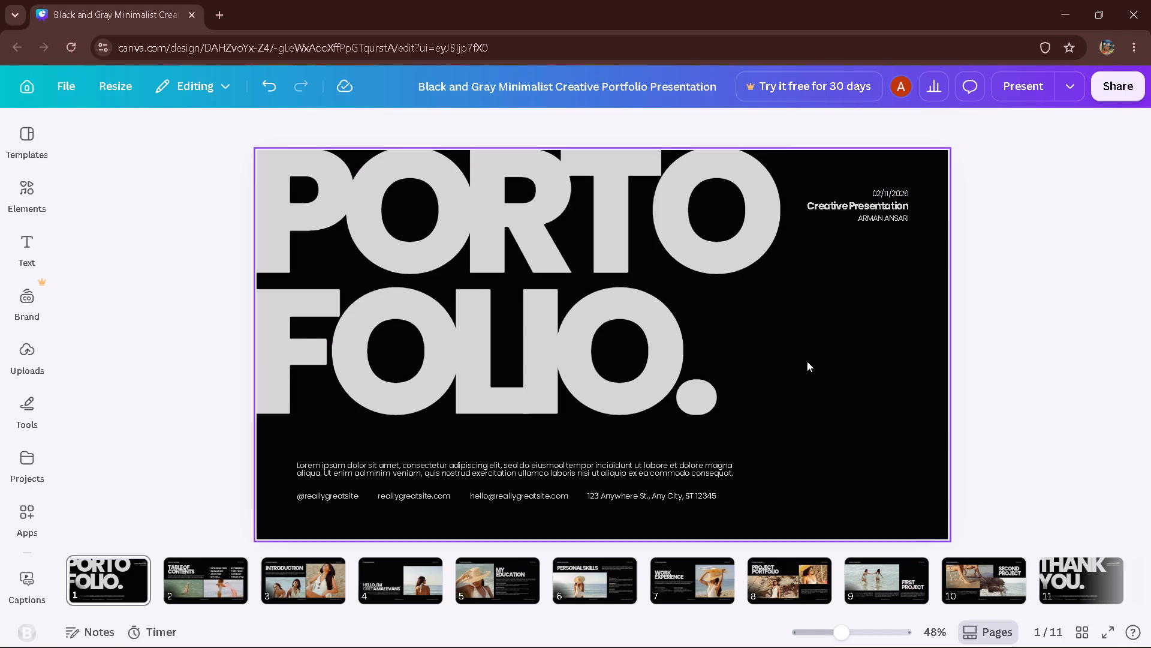
# Replace the Lorem ipsum paragraph on the cover page with text starting "THIS IS MY PORTFOLIO FOR".
pyautogui.doubleClick(366, 472)
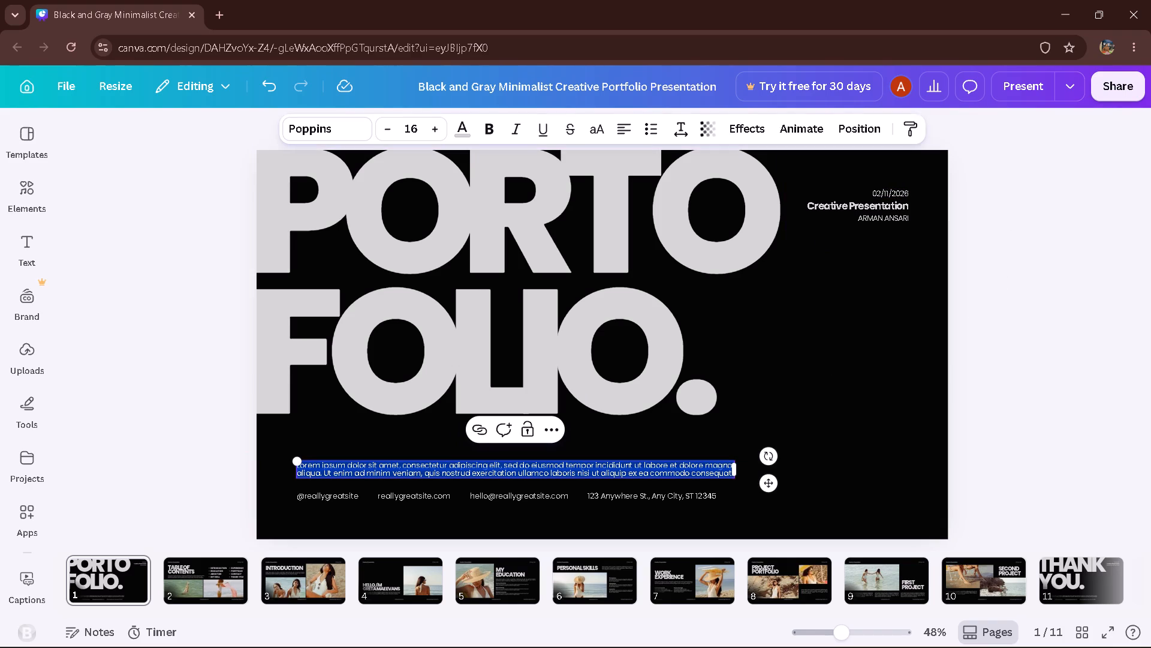
pyautogui.press('BackSpace')
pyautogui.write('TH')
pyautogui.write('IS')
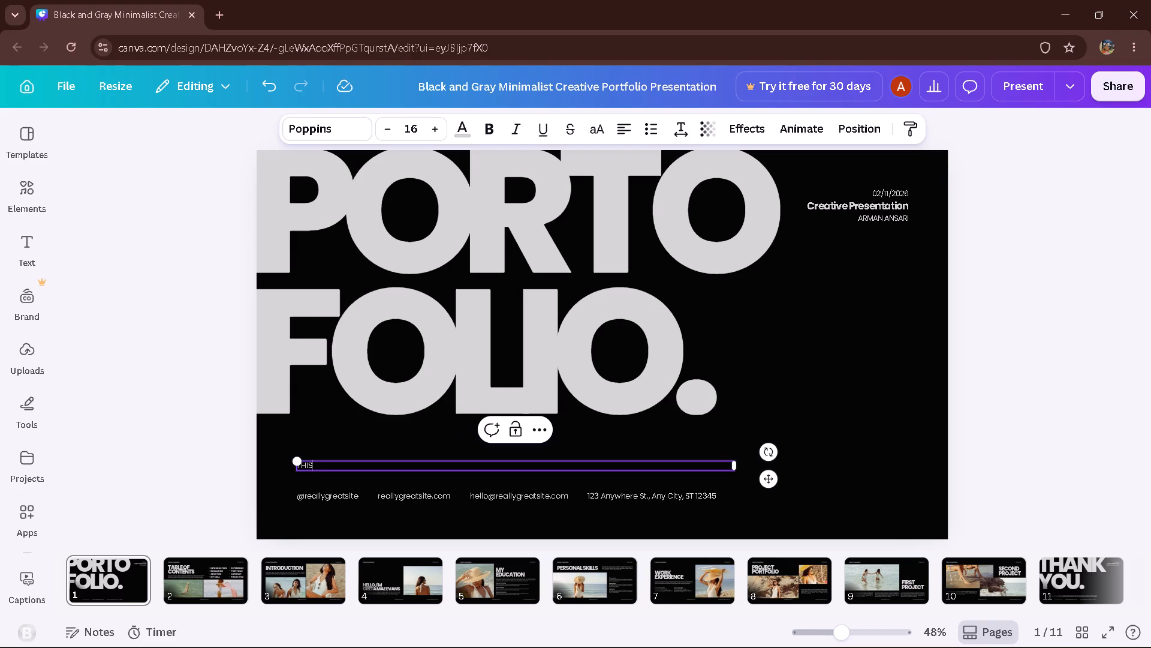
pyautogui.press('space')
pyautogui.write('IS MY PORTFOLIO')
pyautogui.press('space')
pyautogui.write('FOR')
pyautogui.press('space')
# Complete the cover page description line with "VIDEO EDITING AND GRAPHIC DESINING AND MARKETING AND HELP TO FINANCE".
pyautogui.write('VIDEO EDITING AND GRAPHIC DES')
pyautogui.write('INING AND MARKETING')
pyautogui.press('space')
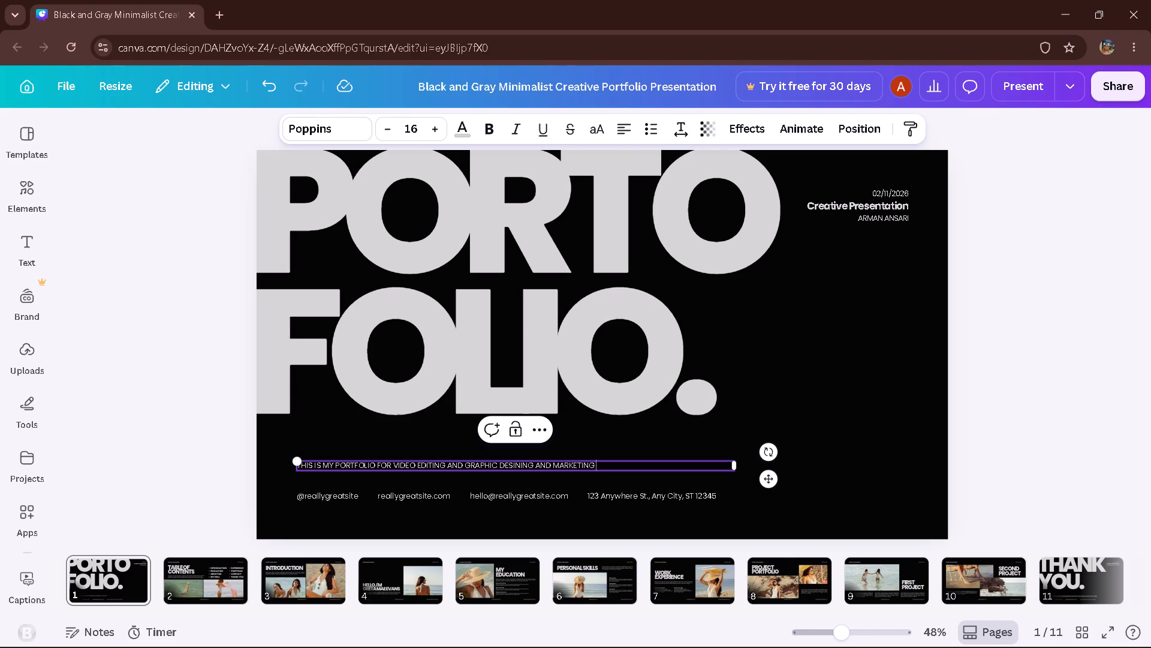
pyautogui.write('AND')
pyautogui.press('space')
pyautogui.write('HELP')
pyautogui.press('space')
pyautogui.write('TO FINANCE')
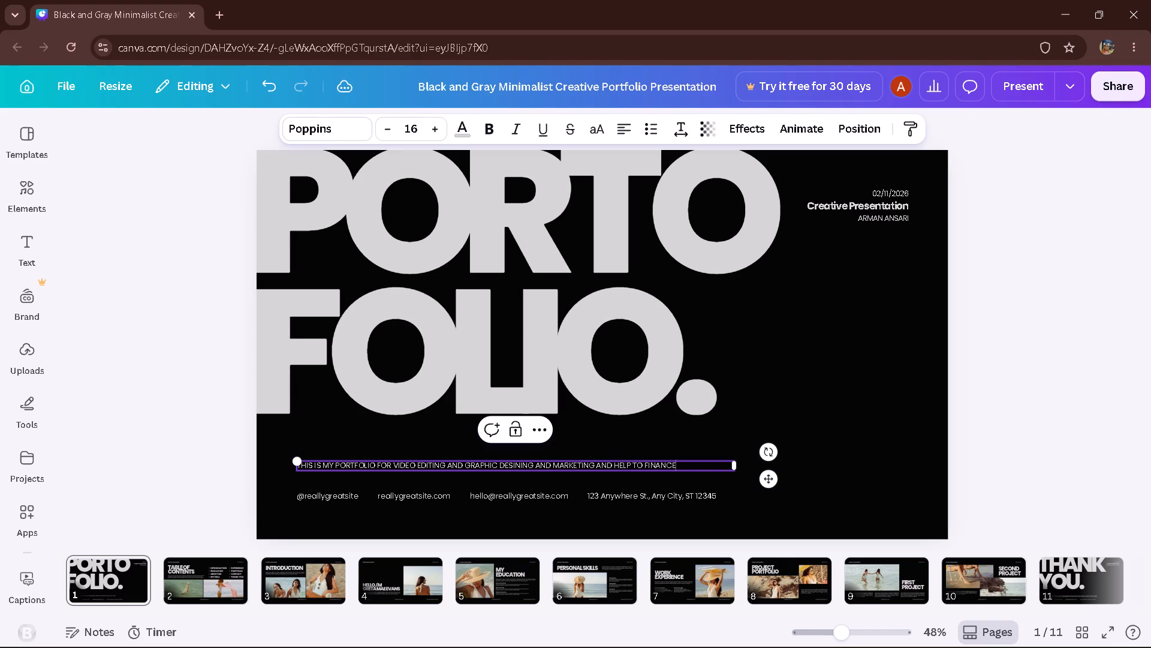
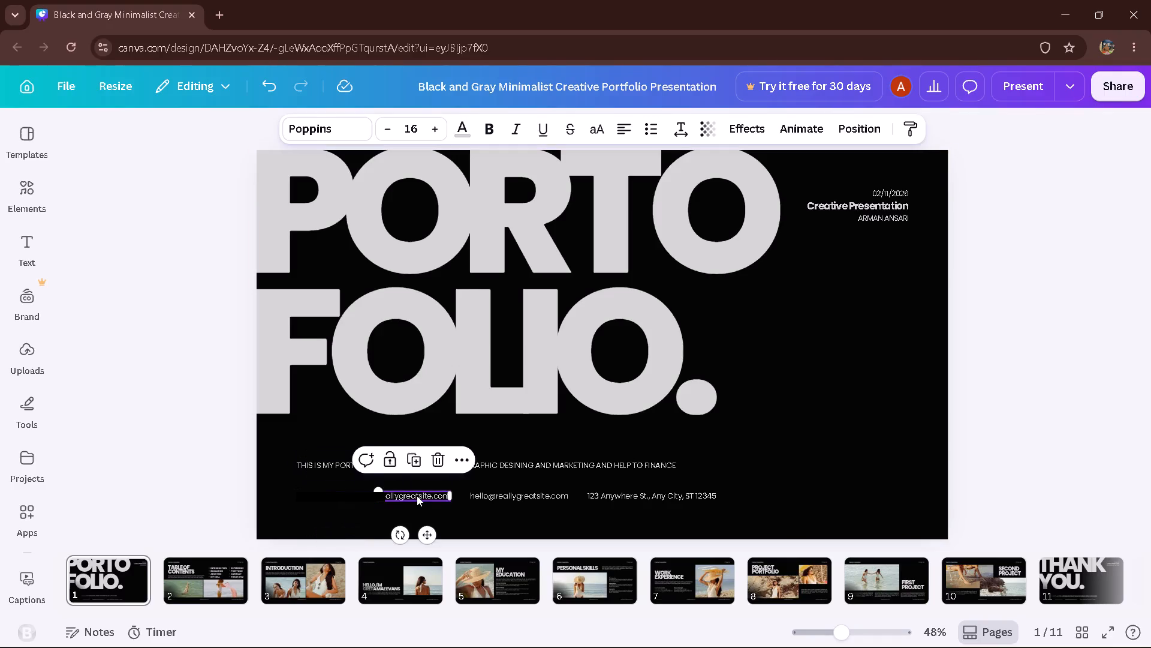
# Delete the placeholder website address from the contact line at the bottom of the cover page.
pyautogui.press('BackSpace')
pyautogui.doubleClick(1008, 425)
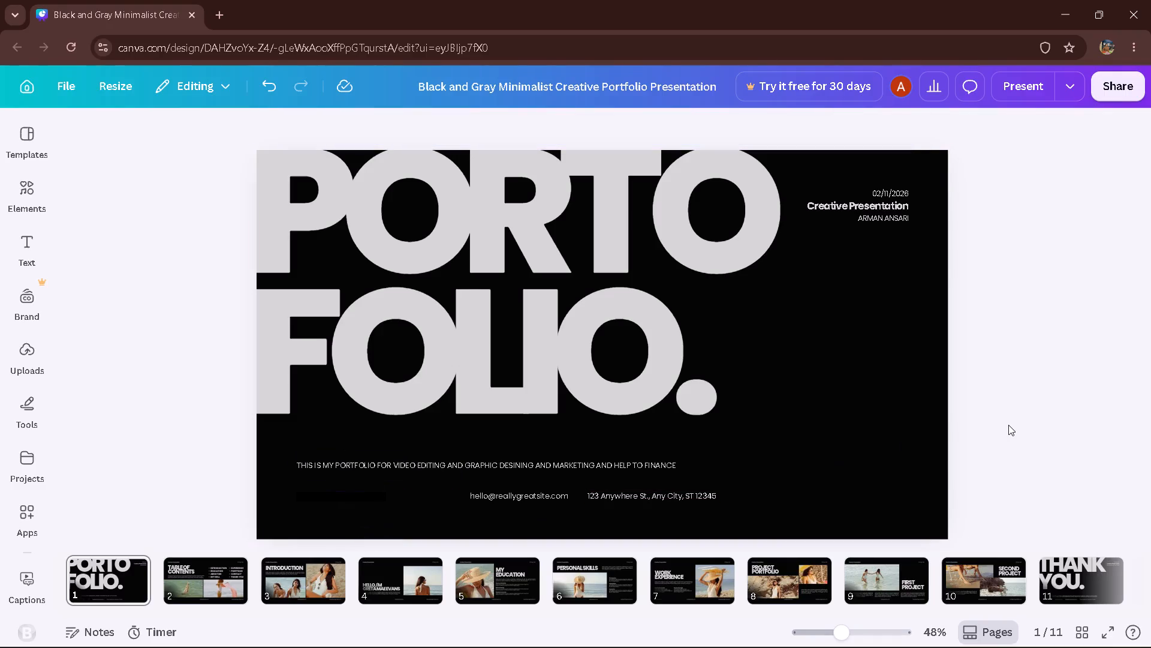
# Replace the placeholder email address on the cover page's contact line with the presenter's own handle, starting with @.
pyautogui.doubleClick(534, 496)
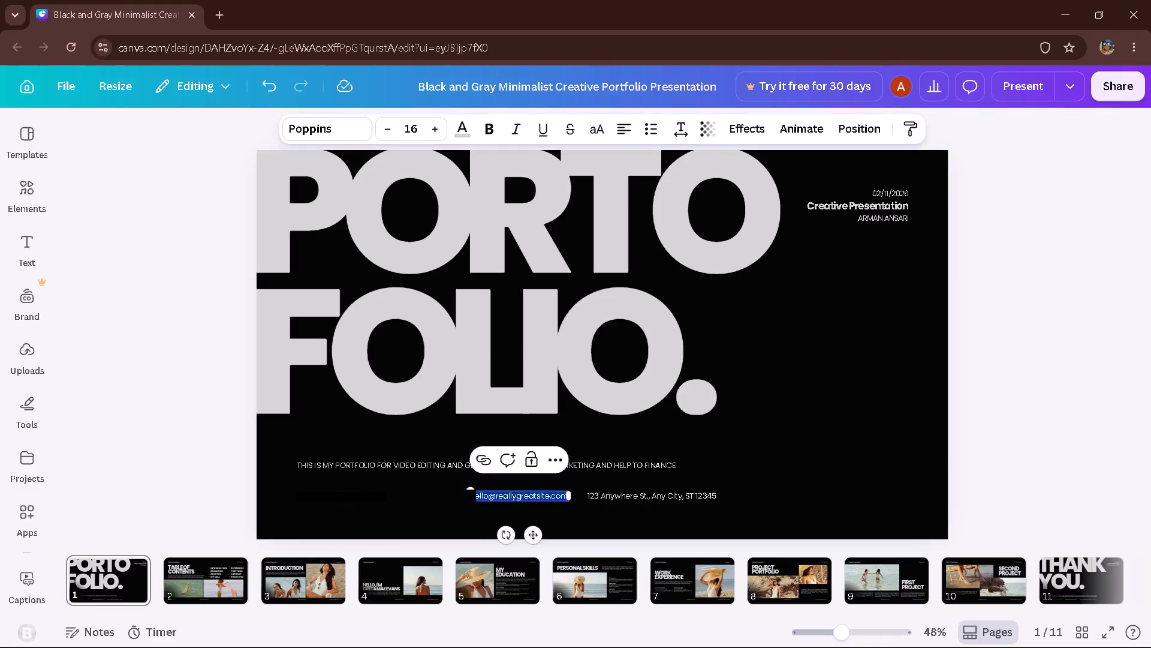
pyautogui.press('BackSpace')
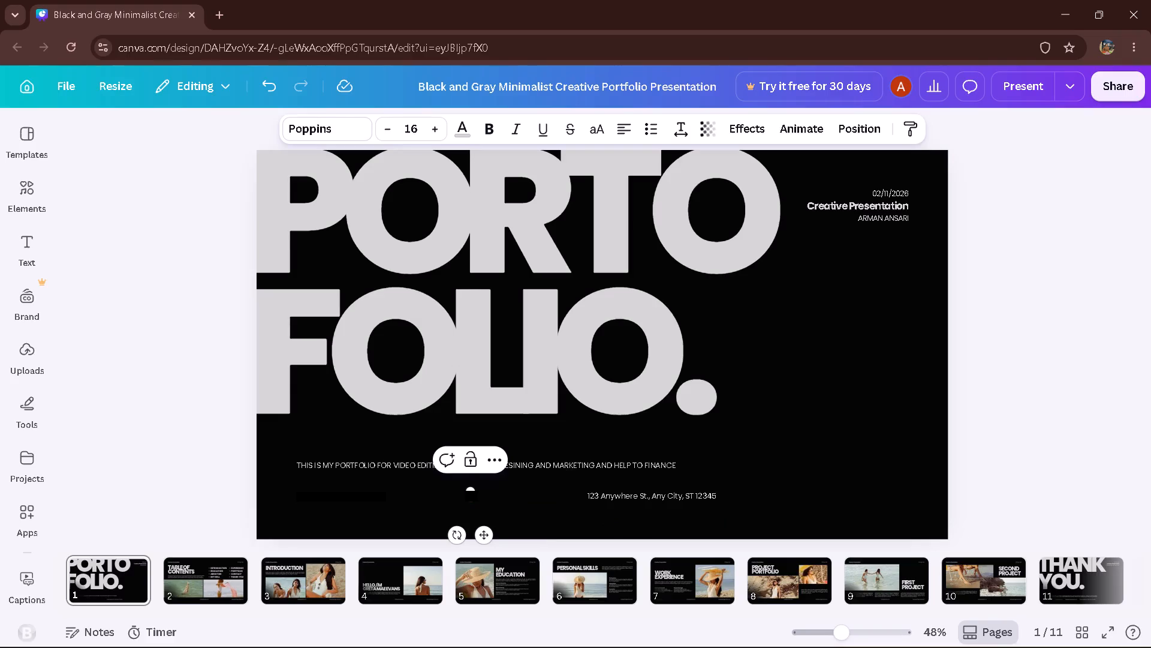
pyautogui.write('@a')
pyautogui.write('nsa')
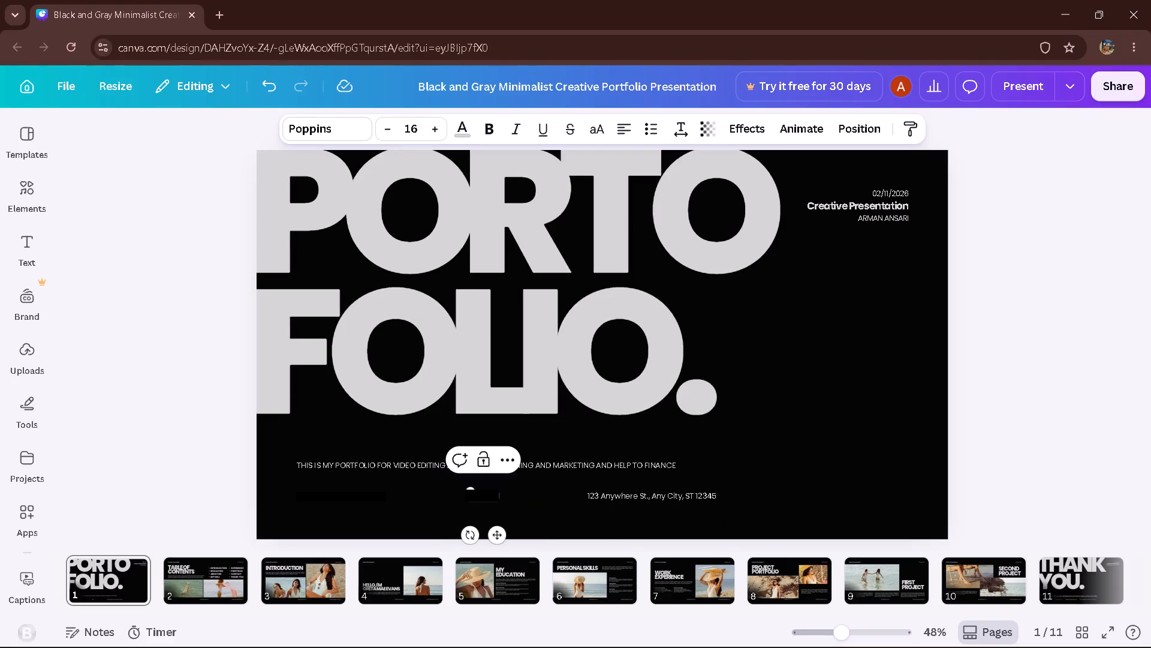
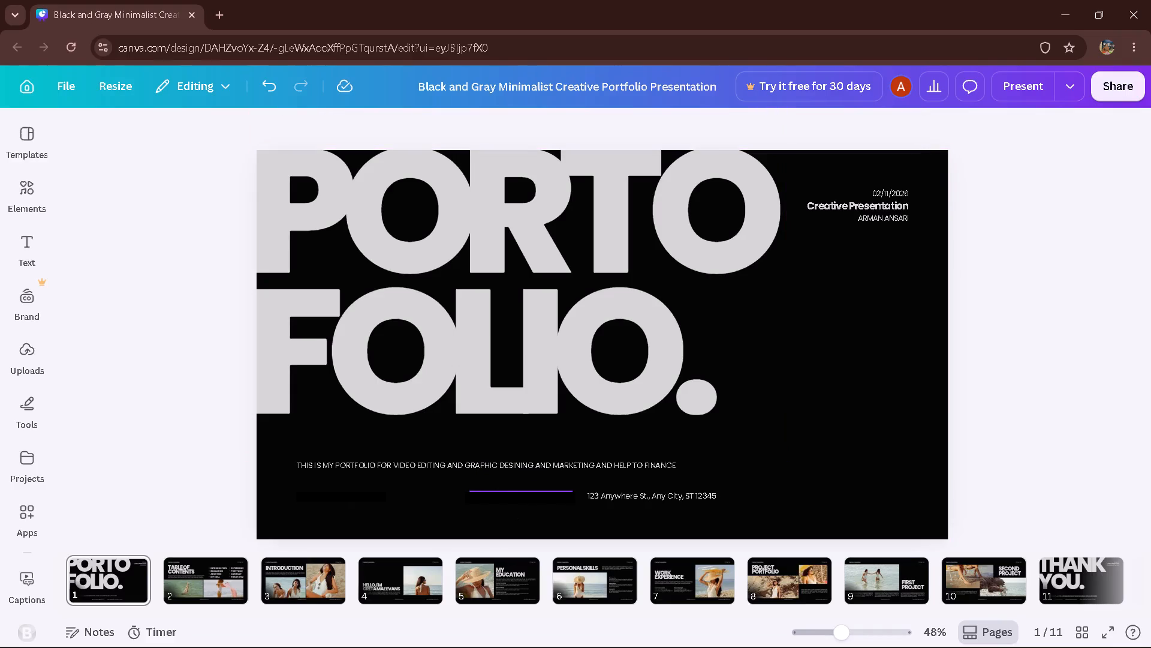
# Nudge the middle contact line (e-mail) at the bottom of the cover page leftwards, closer to the first contact line.
pyautogui.click(495, 493)
pyautogui.press('Left')
pyautogui.press('Left')
pyautogui.press('Left')
pyautogui.press('Left')
pyautogui.press('Left')
pyautogui.press('Left')
pyautogui.press('Left')
pyautogui.press('Left')
pyautogui.press('Left')
pyautogui.press('Left')
pyautogui.press('Left')
pyautogui.press('Left')
pyautogui.press('Left')
pyautogui.press('Left')
pyautogui.press('Left')
pyautogui.press('Left')
pyautogui.press('Left')
pyautogui.press('Left')
pyautogui.press('Left')
pyautogui.press('Left')
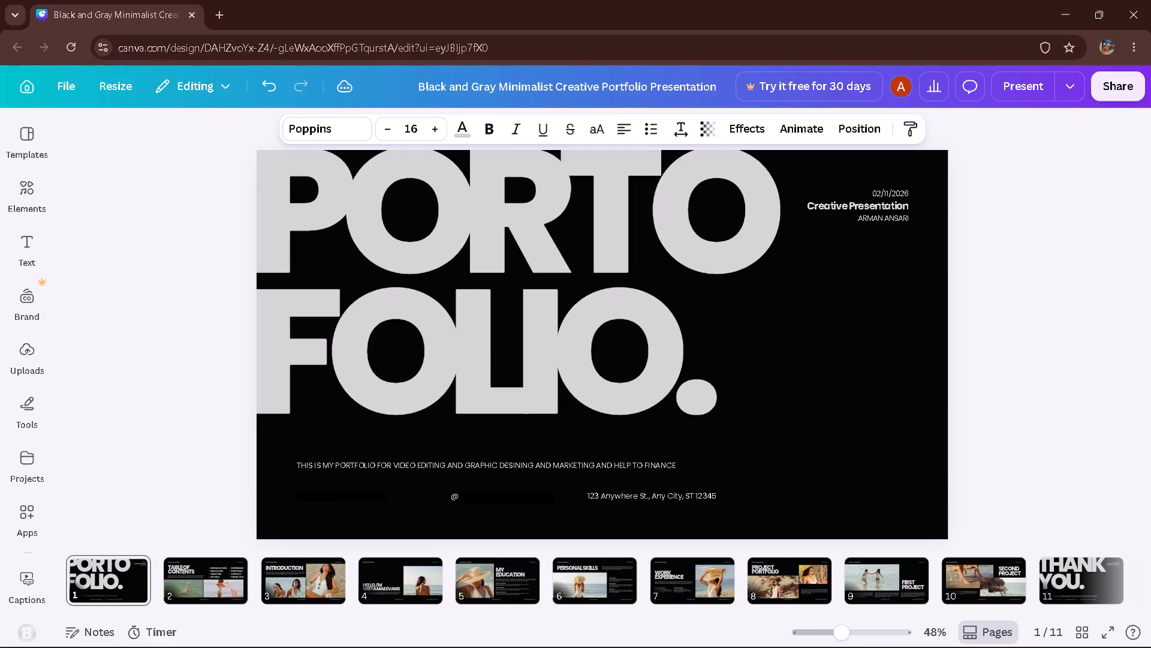
pyautogui.press('Left')
# Nudge the "123 Anywhere St., Any City, ST 12345" line on the cover page slightly to the left.
pyautogui.click(644, 496)
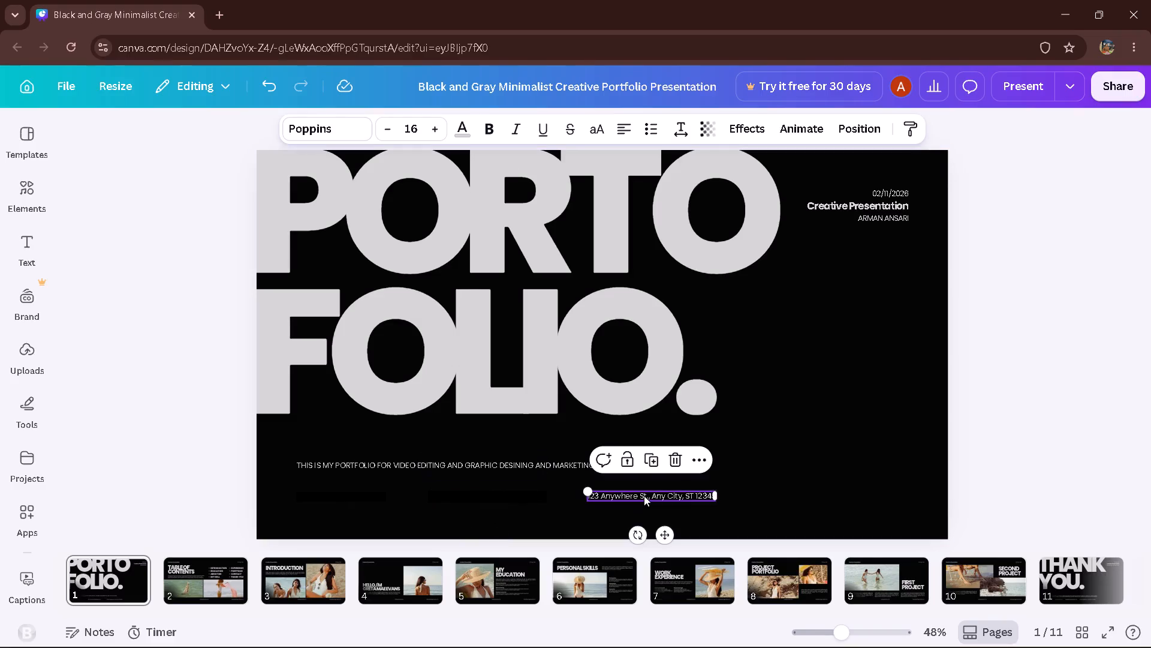
pyautogui.press('Left')
pyautogui.press('Left')
pyautogui.press('Left')
pyautogui.press('Left')
pyautogui.press('Left')
pyautogui.press('Left')
pyautogui.press('Left')
pyautogui.press('Left')
pyautogui.press('Left')
# Replace the placeholder street address on the cover page with the presenter's own address, capitalising the place names and ending with the postal code.
pyautogui.doubleClick(644, 496)
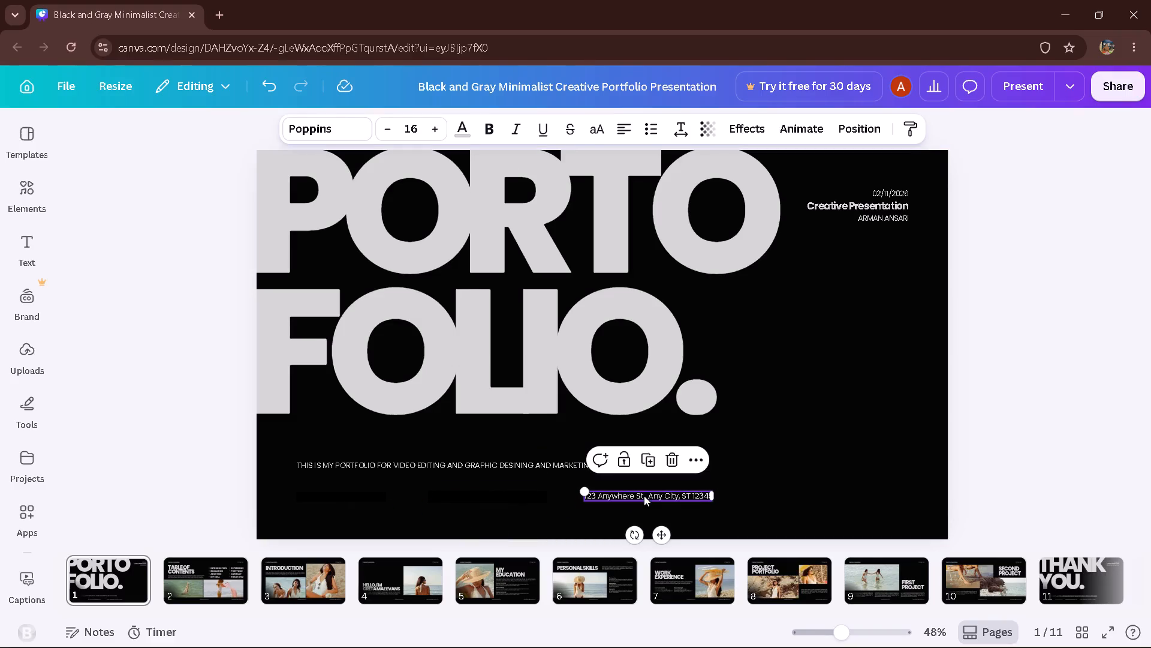
pyautogui.press('BackSpace')
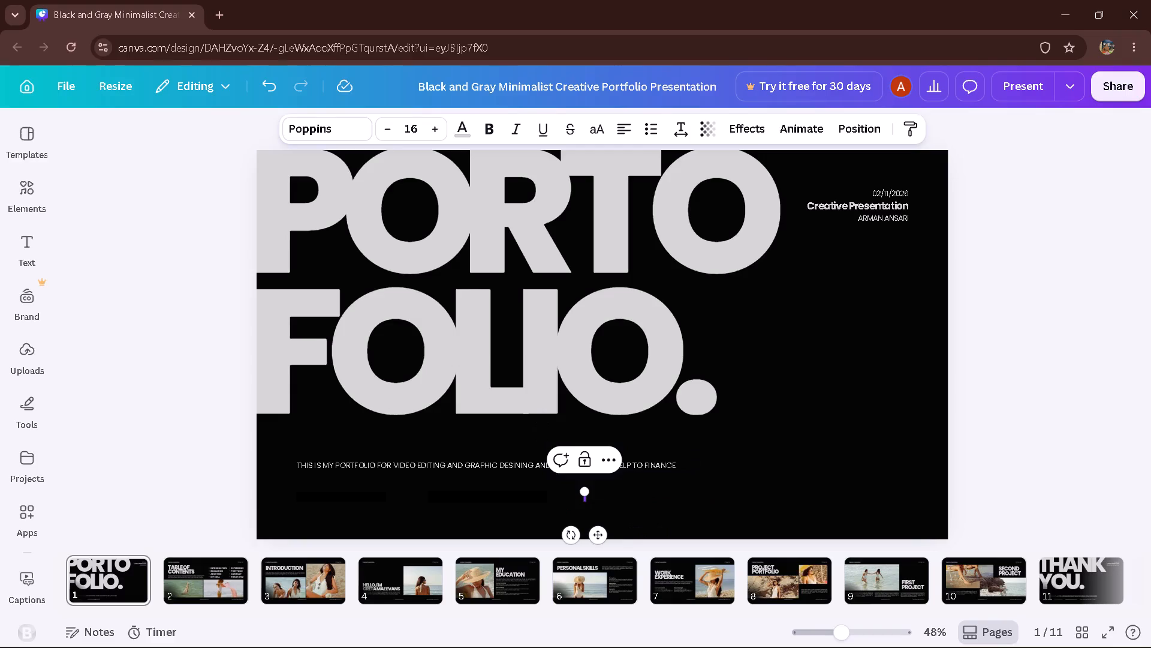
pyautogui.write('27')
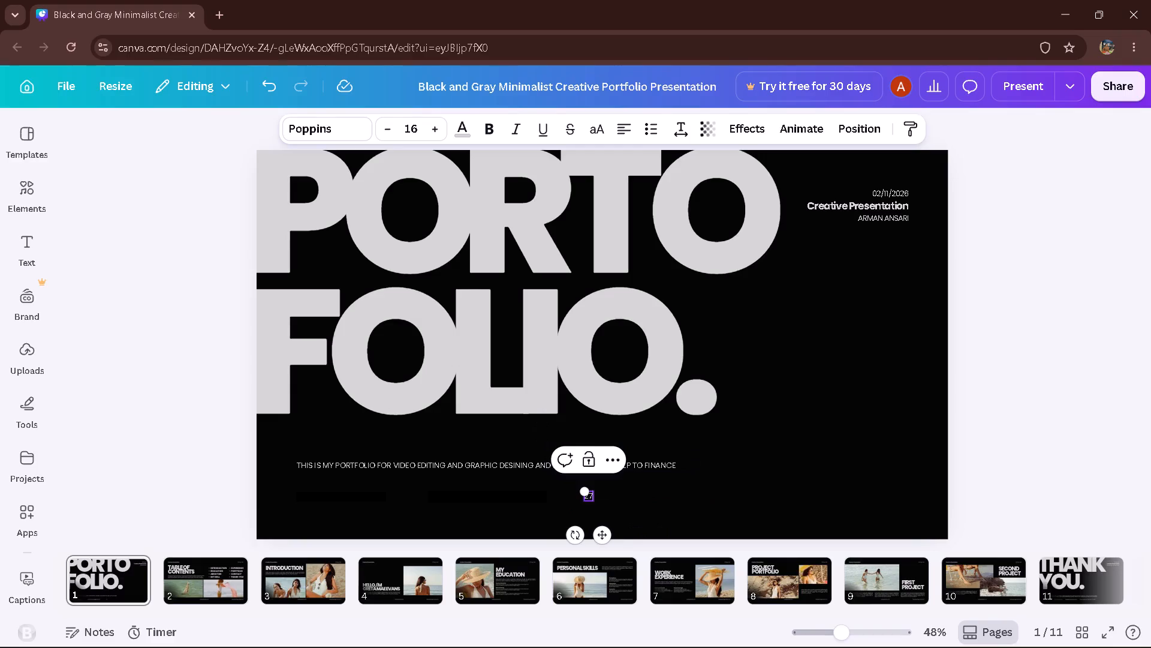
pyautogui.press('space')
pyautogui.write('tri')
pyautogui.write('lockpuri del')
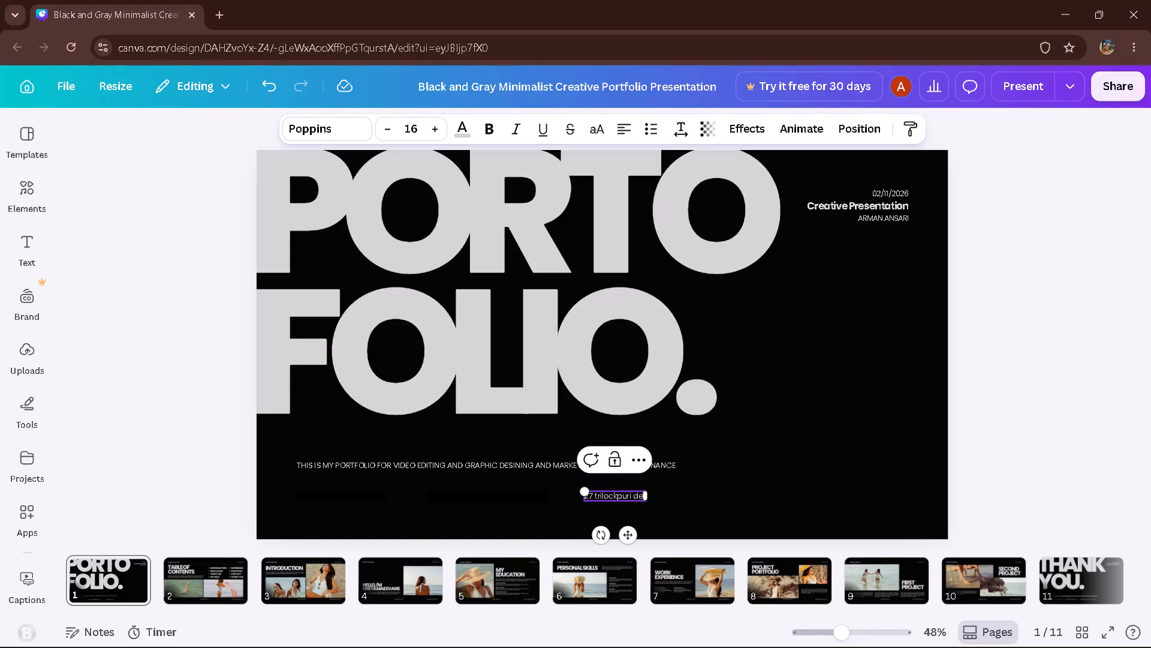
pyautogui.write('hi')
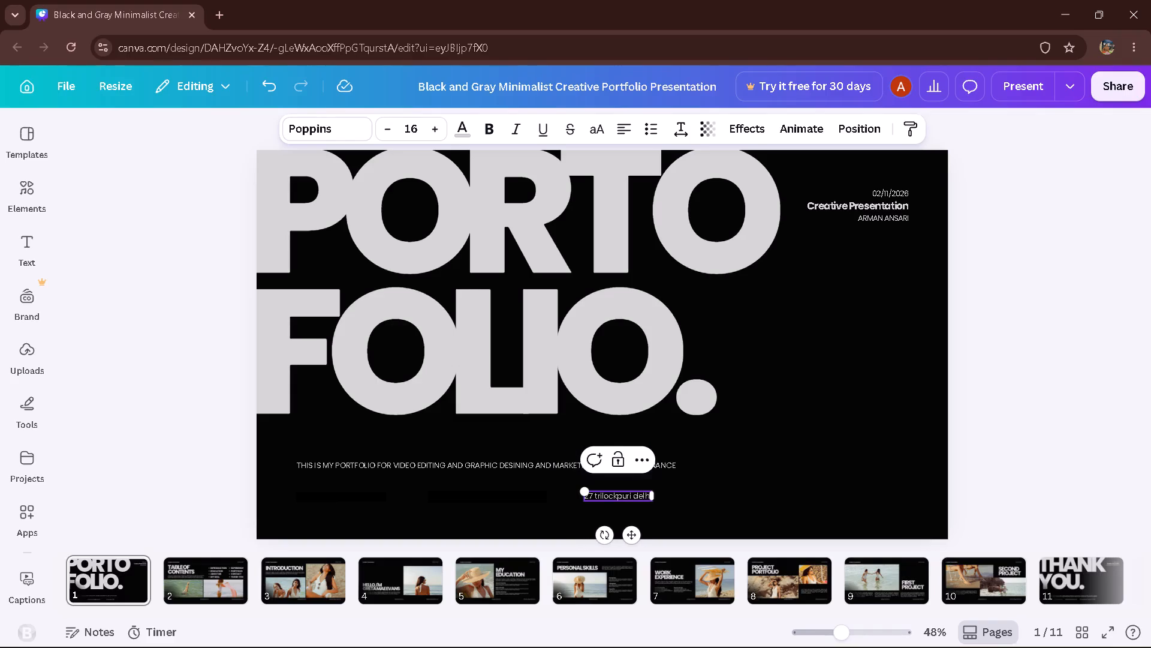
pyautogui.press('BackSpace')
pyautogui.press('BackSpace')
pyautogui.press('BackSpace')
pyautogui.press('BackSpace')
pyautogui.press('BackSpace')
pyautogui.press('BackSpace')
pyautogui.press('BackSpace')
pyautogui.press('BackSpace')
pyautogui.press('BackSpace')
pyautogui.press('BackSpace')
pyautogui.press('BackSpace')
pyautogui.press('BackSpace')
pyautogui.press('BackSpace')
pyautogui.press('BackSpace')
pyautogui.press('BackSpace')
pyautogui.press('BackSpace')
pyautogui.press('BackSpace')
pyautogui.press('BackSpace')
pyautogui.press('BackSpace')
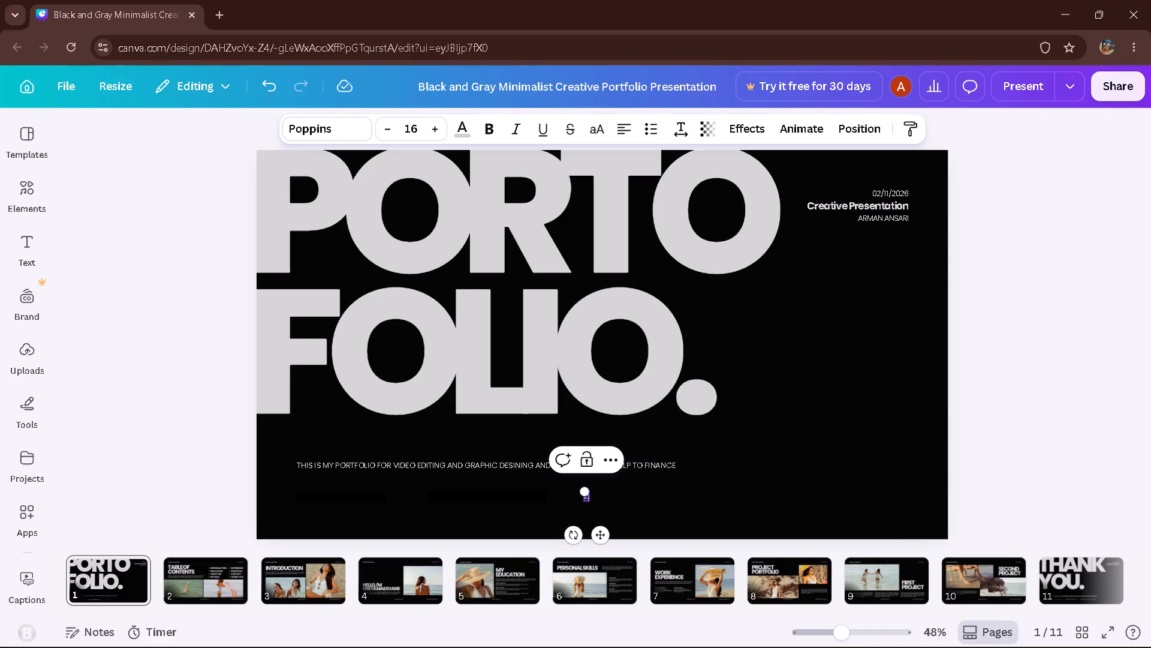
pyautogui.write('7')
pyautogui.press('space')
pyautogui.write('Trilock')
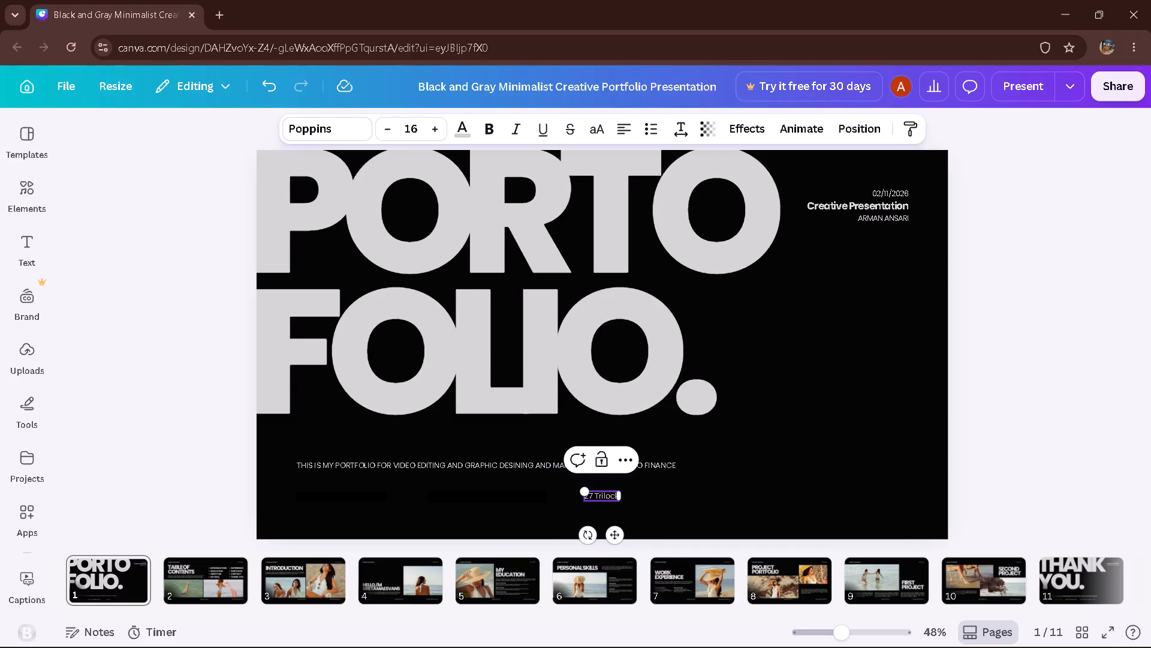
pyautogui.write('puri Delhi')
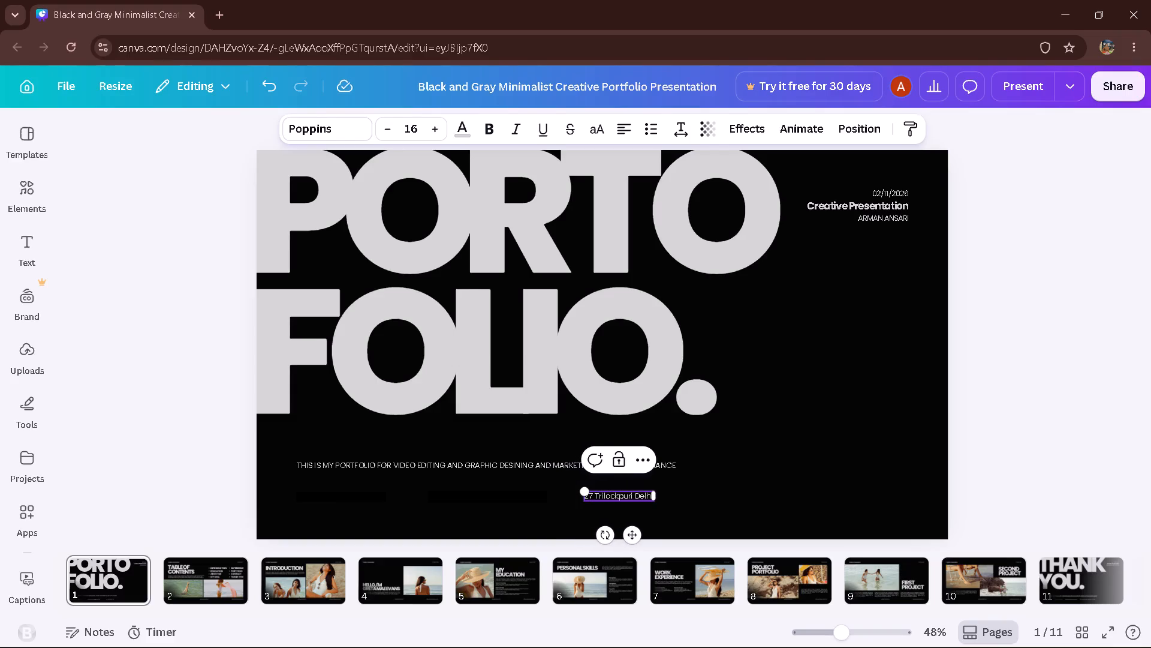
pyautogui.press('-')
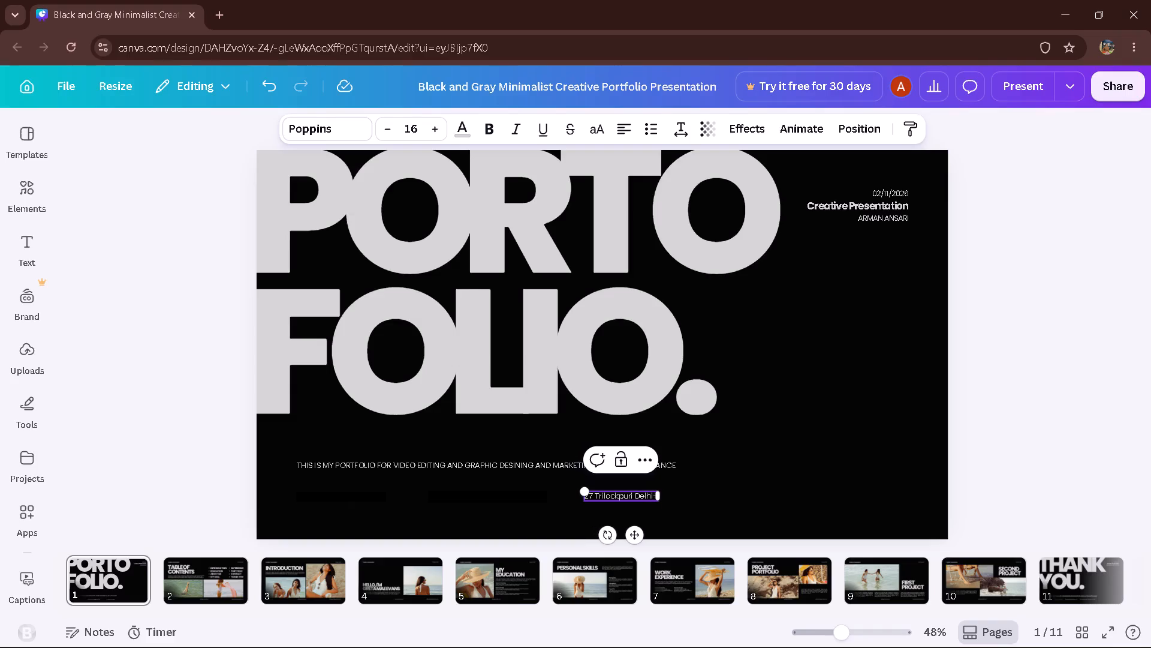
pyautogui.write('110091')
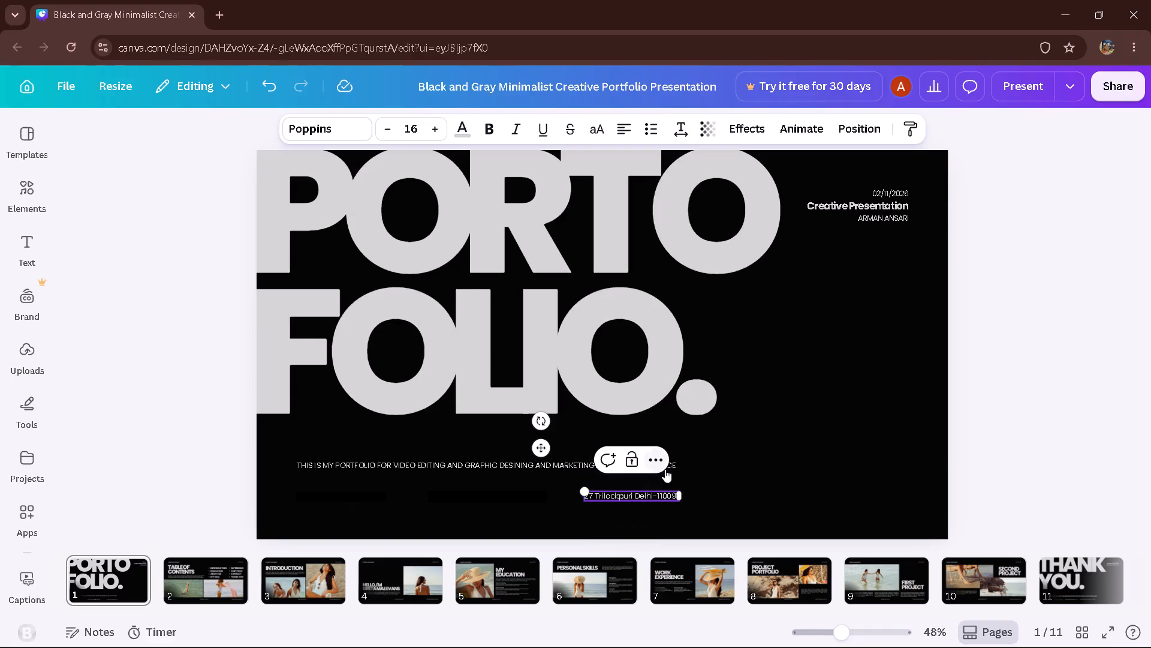
pyautogui.doubleClick(1150, 509)
# Add a bullet point to each of the three contact lines at the bottom of the cover page.
pyautogui.click(321, 496)
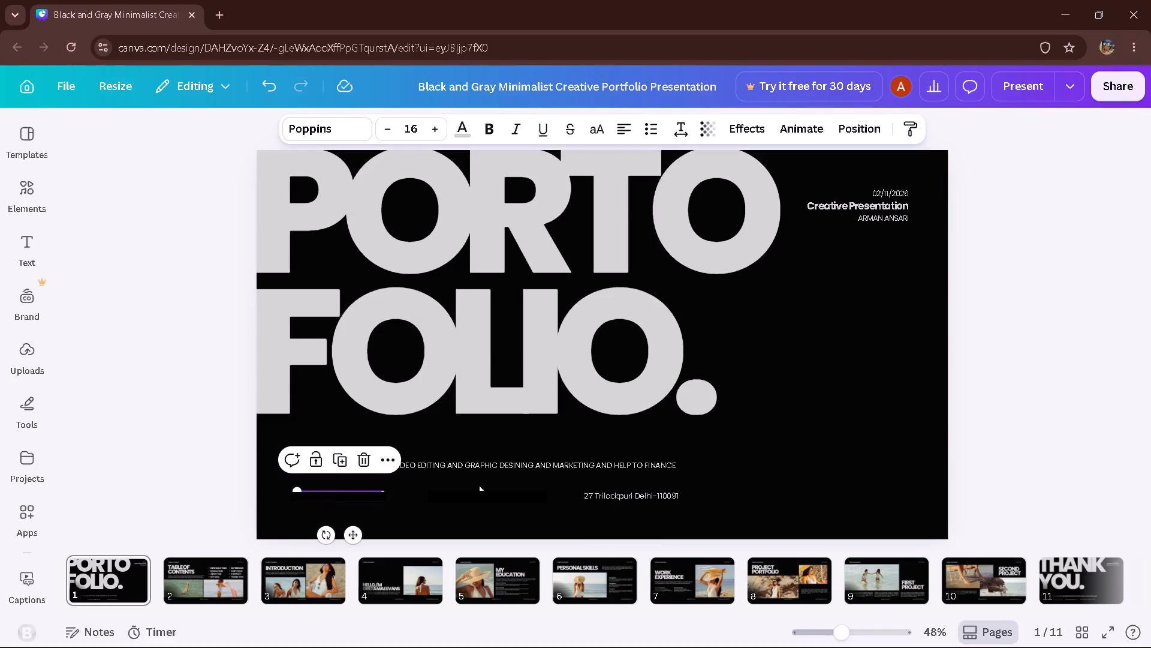
pyautogui.click(637, 123)
pyautogui.click(637, 123)
pyautogui.click(644, 128)
pyautogui.click(487, 496)
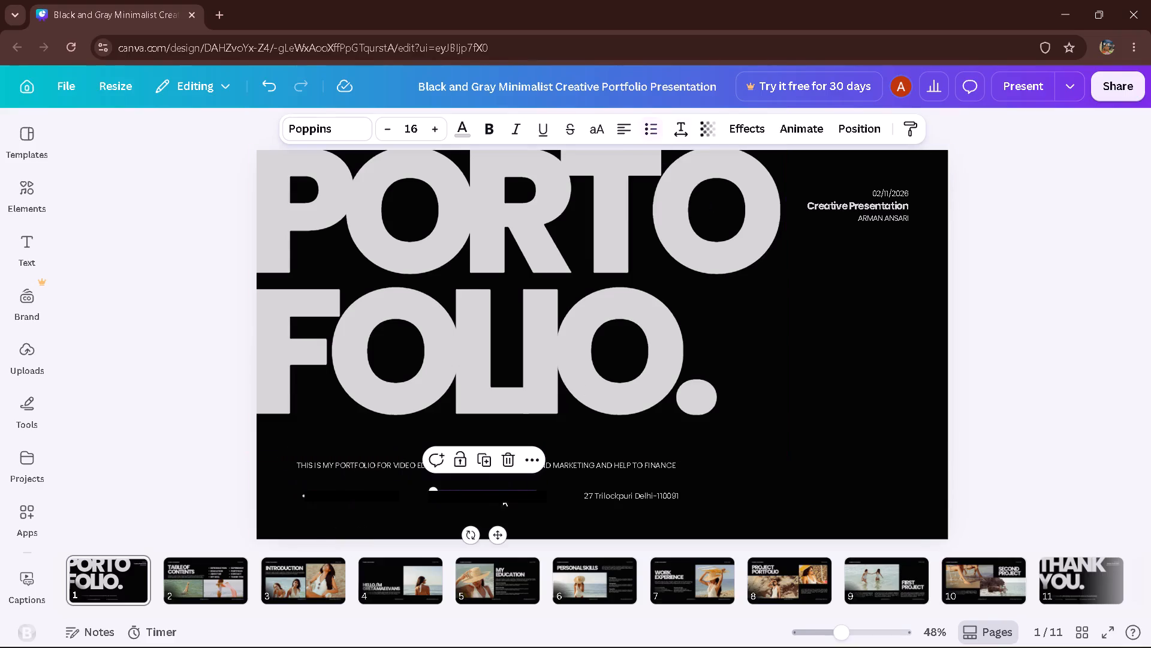
pyautogui.click(647, 128)
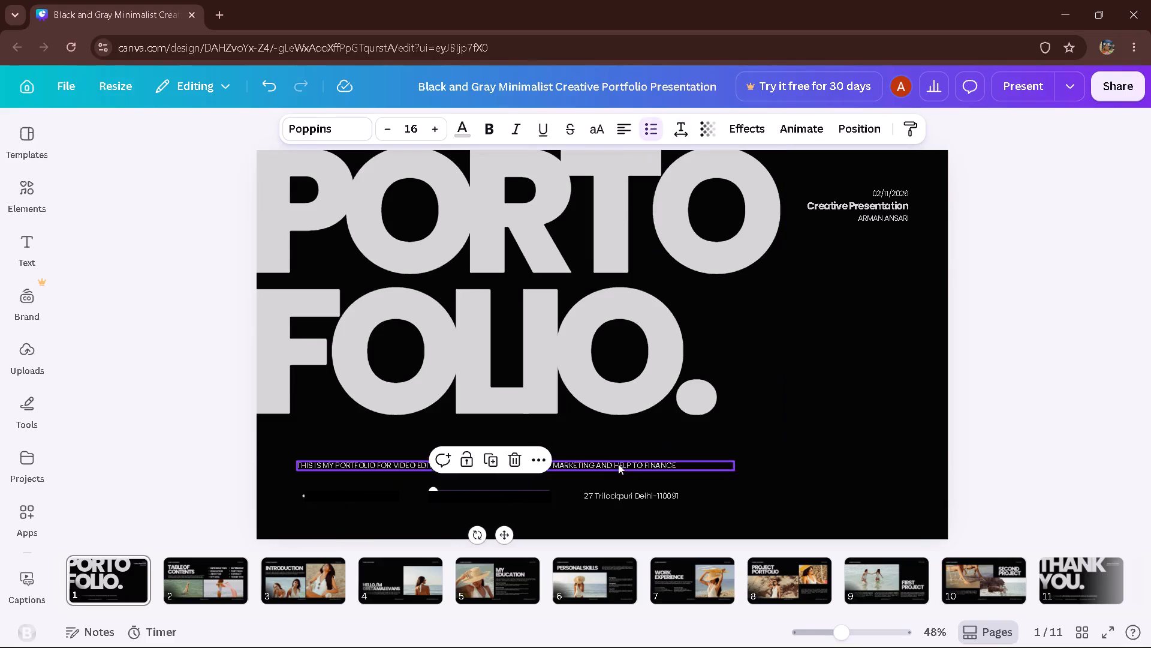
pyautogui.click(607, 496)
pyautogui.click(650, 128)
pyautogui.doubleClick(941, 254)
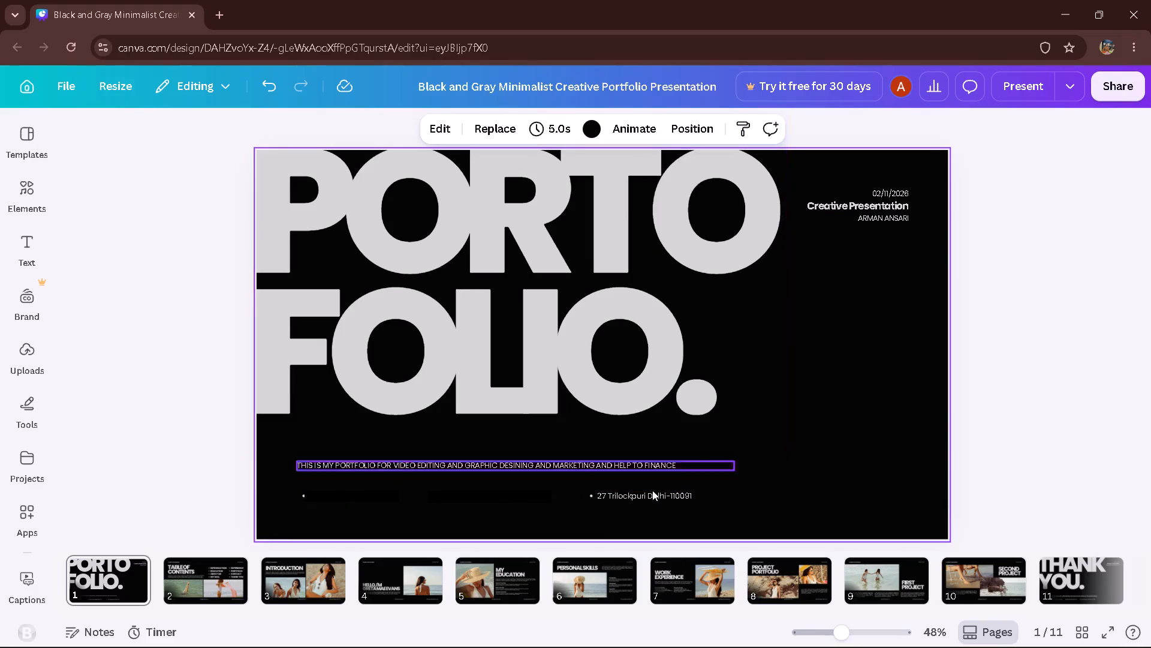
# Change the date on the Table of Contents page (page 2) to 02/11/2026.
pyautogui.click(230, 577)
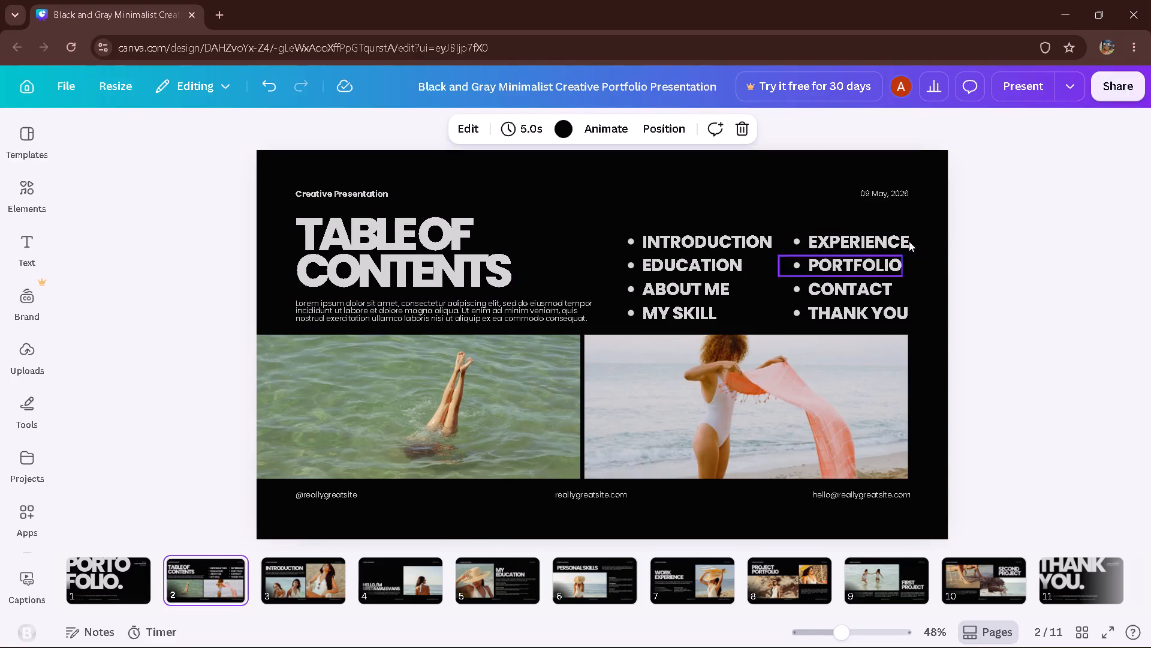
pyautogui.doubleClick(904, 189)
pyautogui.press('BackSpace')
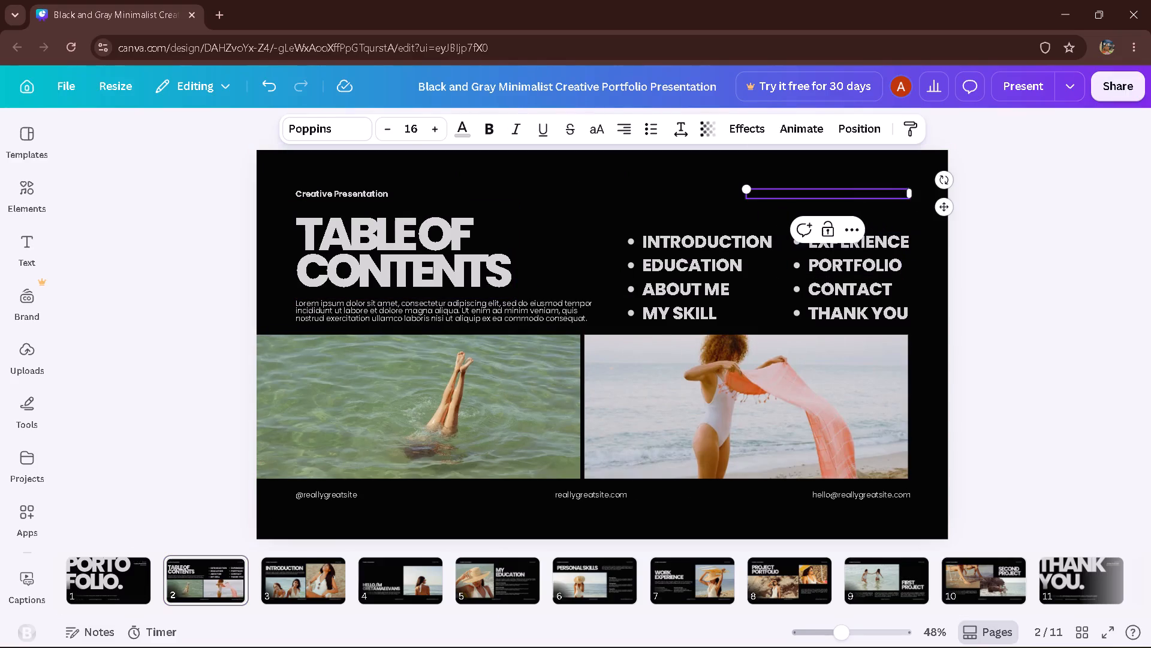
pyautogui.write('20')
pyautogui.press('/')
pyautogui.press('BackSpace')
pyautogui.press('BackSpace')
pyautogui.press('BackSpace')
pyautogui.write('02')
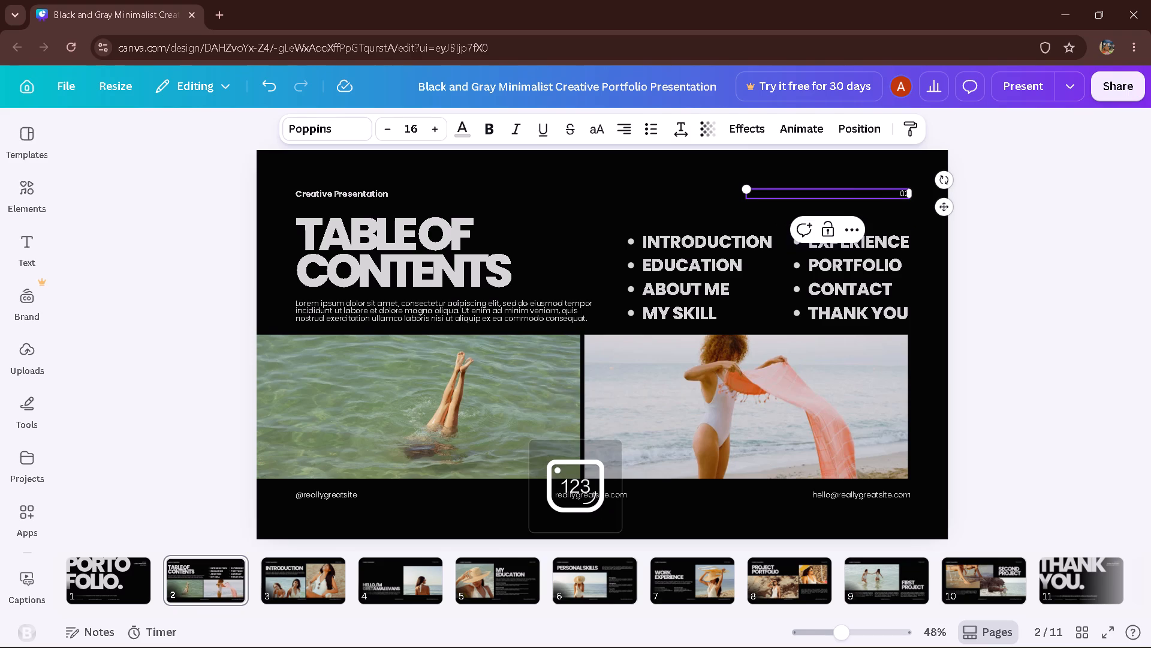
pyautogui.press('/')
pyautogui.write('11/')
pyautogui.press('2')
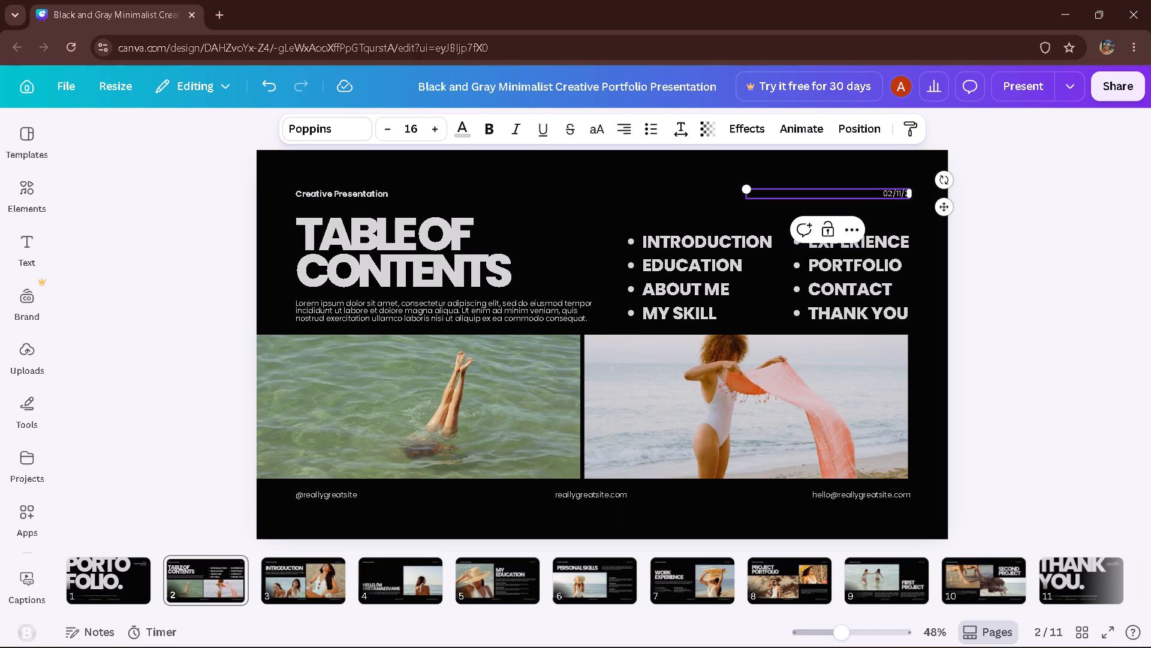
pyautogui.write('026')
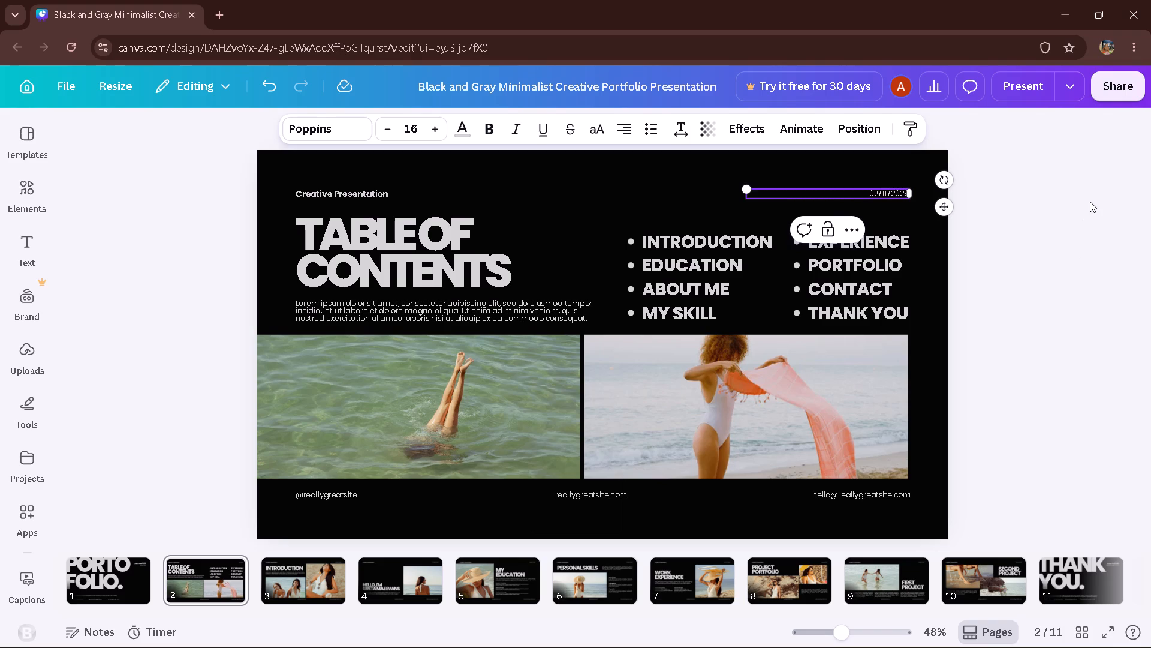
pyautogui.doubleClick(1090, 202)
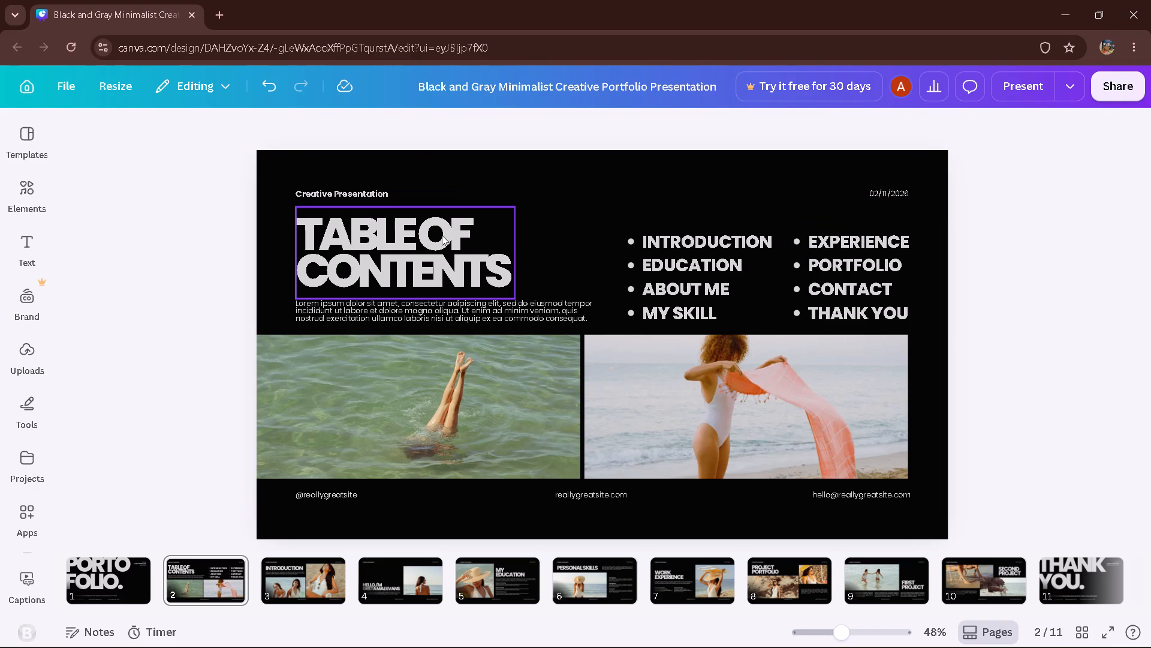
# Replace the lorem ipsum paragraph under the Table of Contents heading with "My name is", the presenter's full name and "from delhi".
pyautogui.tripleClick(379, 314)
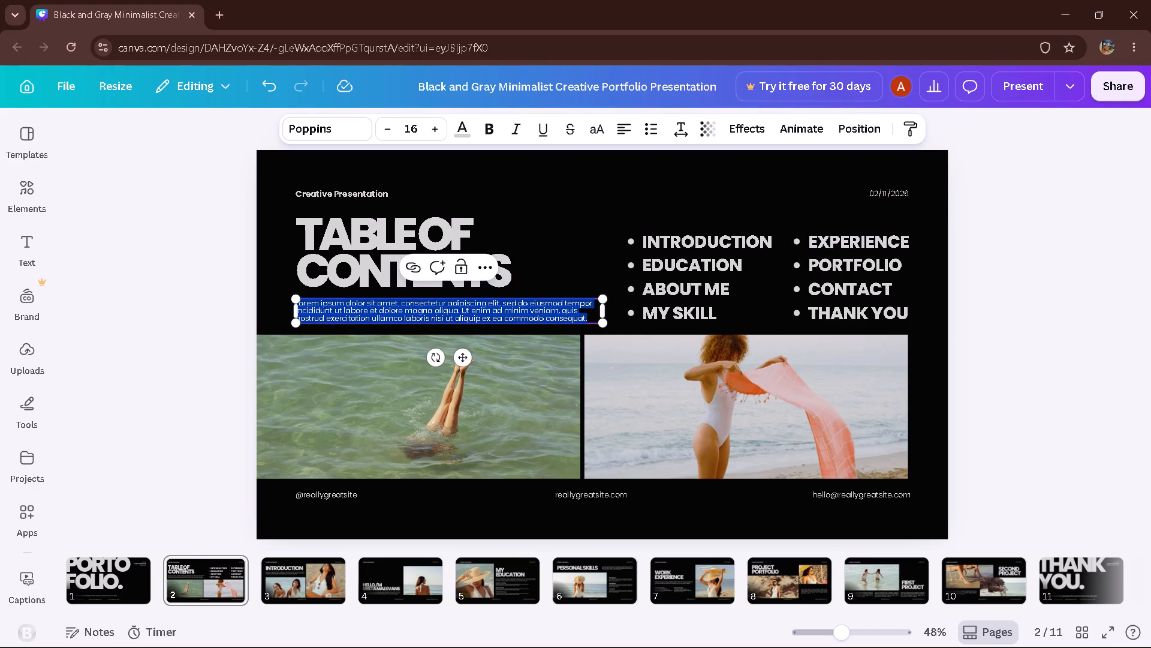
pyautogui.press('BackSpace')
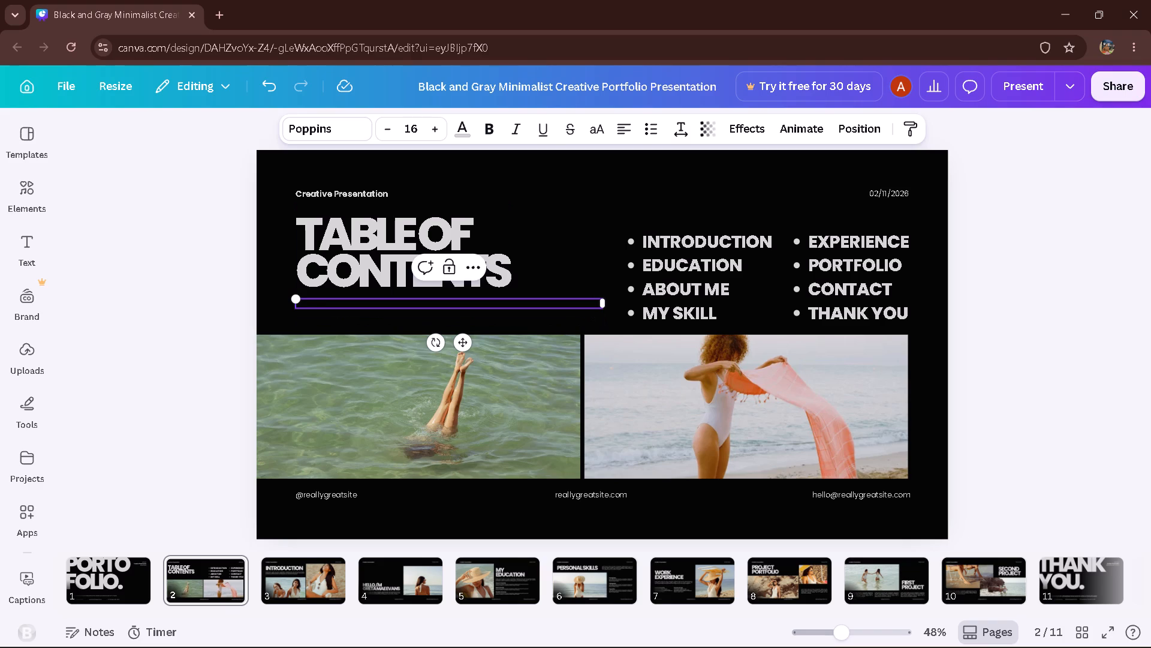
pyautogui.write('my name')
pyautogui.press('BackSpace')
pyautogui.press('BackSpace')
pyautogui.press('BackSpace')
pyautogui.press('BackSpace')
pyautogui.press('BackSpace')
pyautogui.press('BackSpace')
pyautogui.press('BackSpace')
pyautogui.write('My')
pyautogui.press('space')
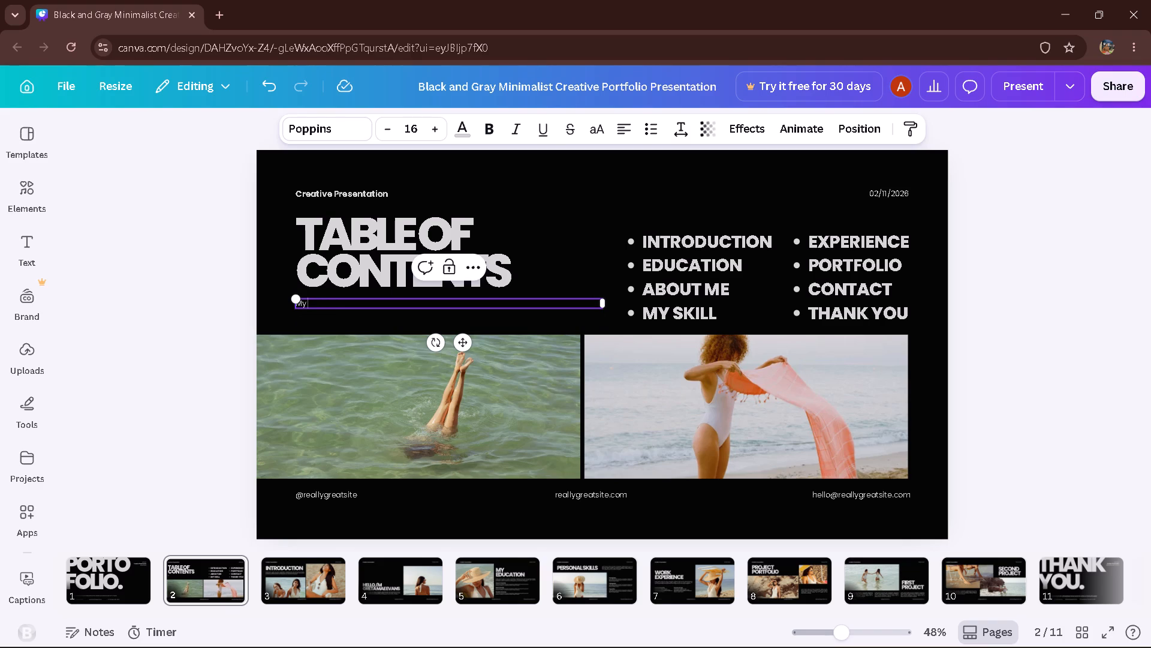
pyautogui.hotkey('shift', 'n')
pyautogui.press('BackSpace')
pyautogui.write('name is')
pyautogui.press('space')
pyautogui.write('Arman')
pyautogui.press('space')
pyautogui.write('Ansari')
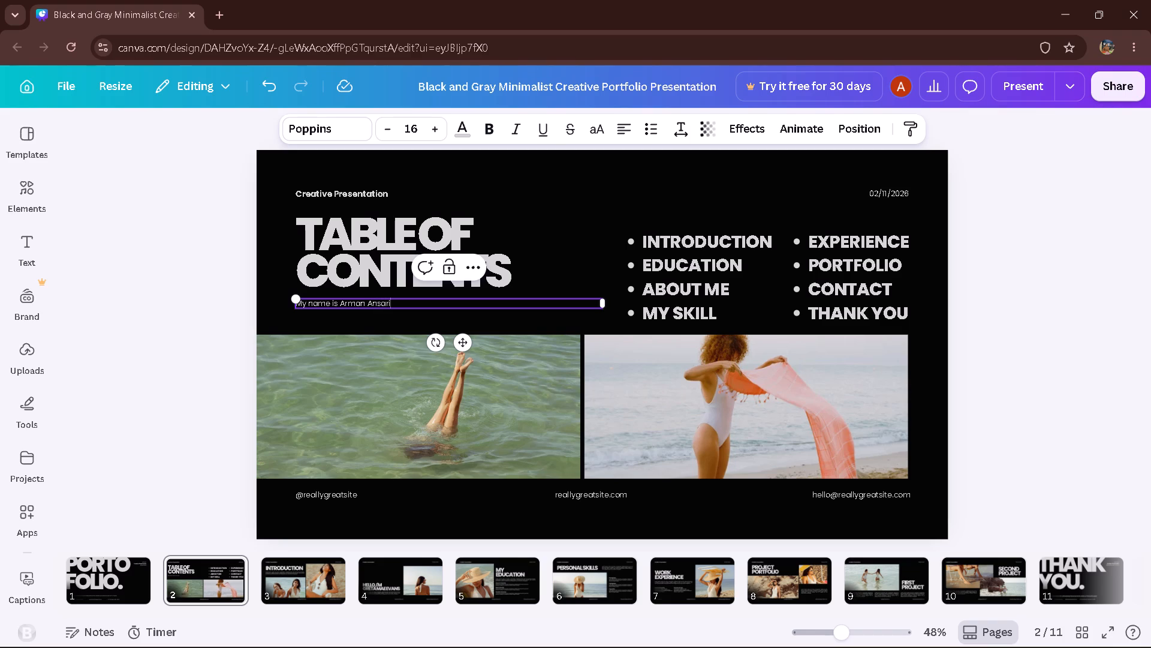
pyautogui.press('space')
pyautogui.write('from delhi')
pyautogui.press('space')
# Continue the introduction sentence under the Table of Contents heading with "i am doing freelancing from 3+ experience".
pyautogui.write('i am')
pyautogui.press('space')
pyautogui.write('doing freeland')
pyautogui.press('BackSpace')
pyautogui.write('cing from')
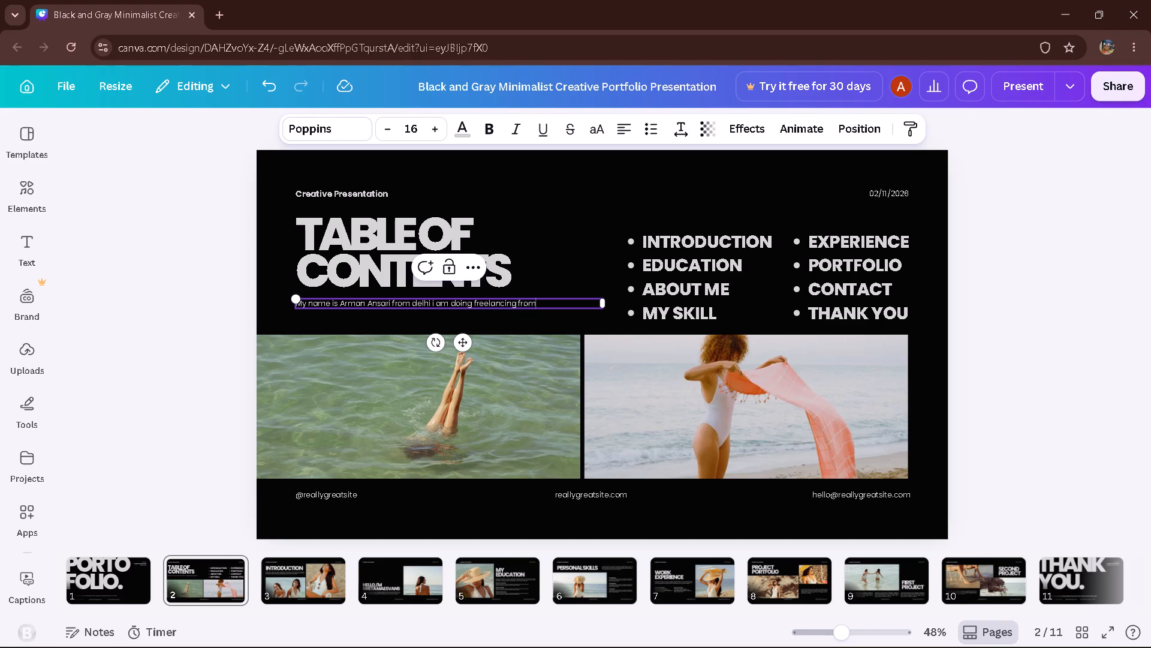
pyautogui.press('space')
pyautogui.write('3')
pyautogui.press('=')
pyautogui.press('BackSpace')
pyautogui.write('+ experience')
# Capitalise the words "Name" and "Delhi" in the introduction sentence on the Table of Contents page.
pyautogui.click(314, 307)
pyautogui.press('BackSpace')
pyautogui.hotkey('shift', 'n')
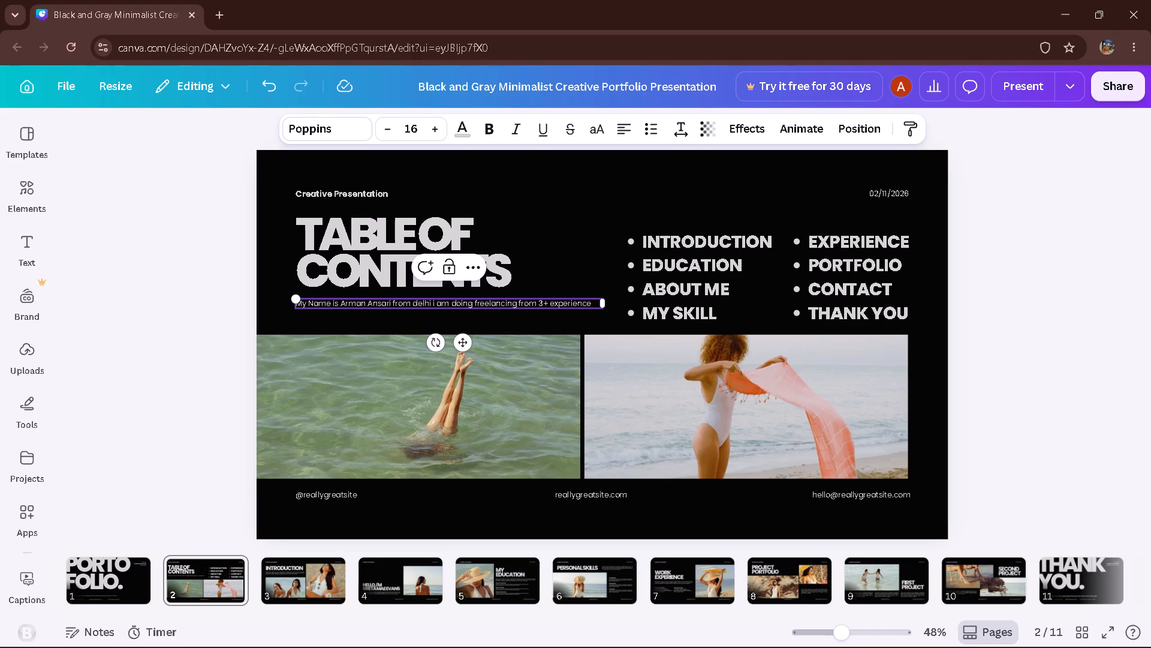
pyautogui.click(424, 302)
pyautogui.press('Left')
pyautogui.press('Left')
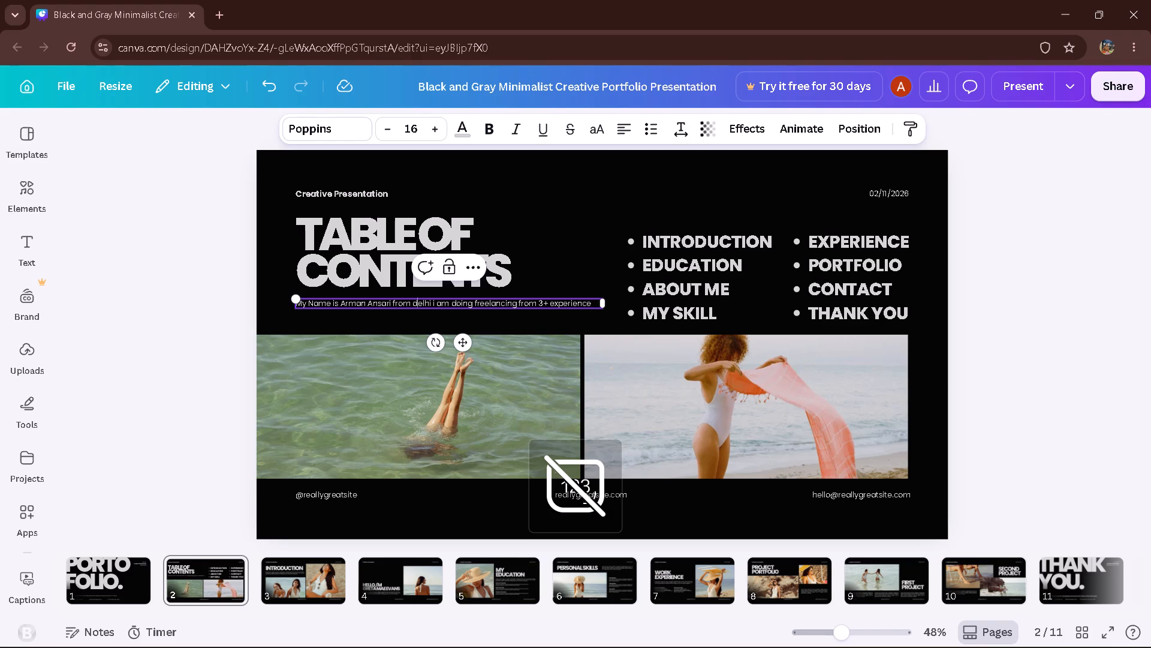
pyautogui.press('BackSpace')
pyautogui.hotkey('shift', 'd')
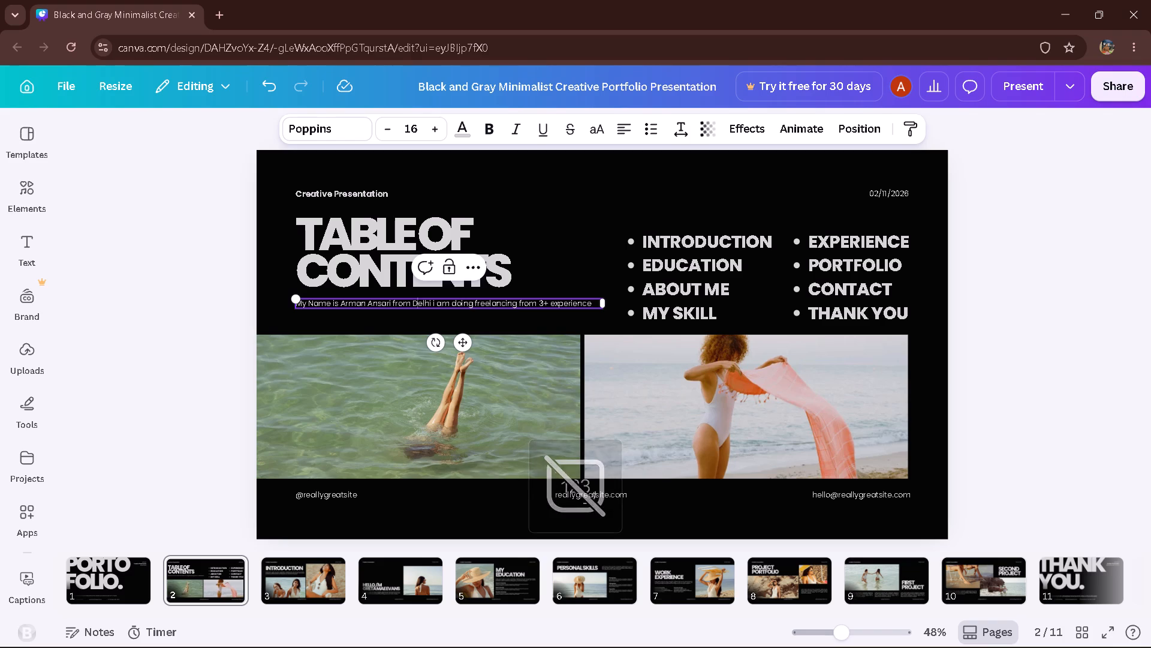
# Capitalise the words "Doing" and "Freelancing" in the introduction sentence on the Table of Contents page.
pyautogui.press('Right')
pyautogui.press('Right')
pyautogui.press('Right')
pyautogui.press('Right')
pyautogui.press('Right')
pyautogui.press('Right')
pyautogui.press('Right')
pyautogui.press('Right')
pyautogui.press('Right')
pyautogui.press('Right')
pyautogui.press('Right')
pyautogui.press('Right')
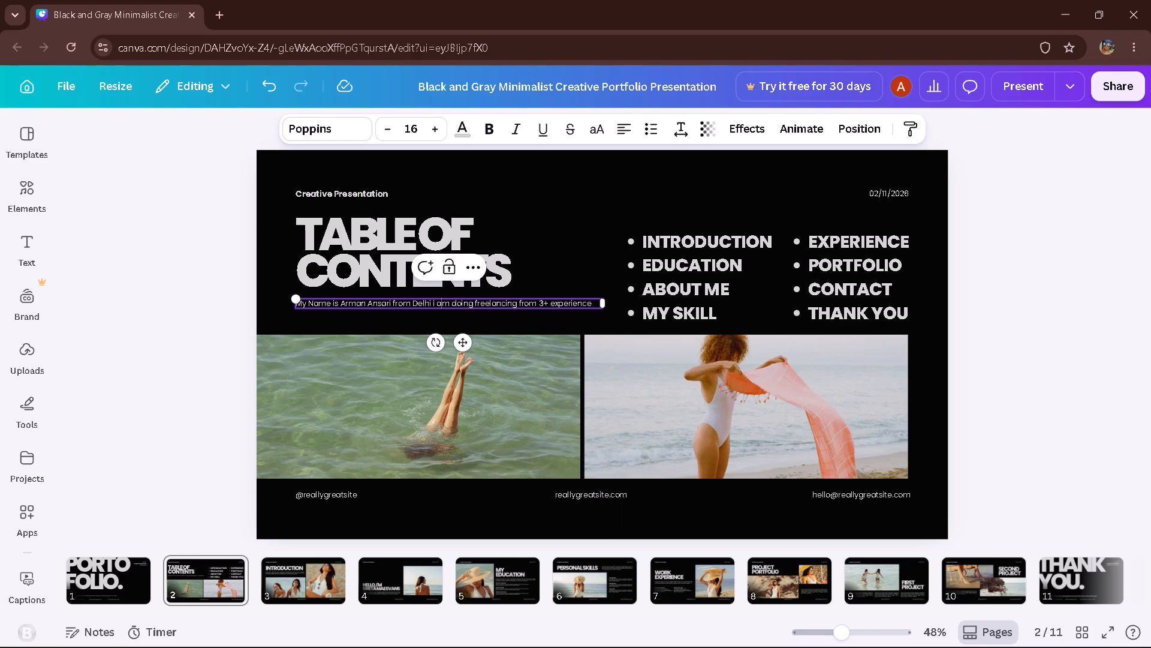
pyautogui.press('Left')
pyautogui.press('BackSpace')
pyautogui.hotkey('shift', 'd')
pyautogui.press('Right')
pyautogui.press('Right')
pyautogui.press('Right')
pyautogui.press('Right')
pyautogui.press('Right')
pyautogui.press('Right')
pyautogui.press('BackSpace')
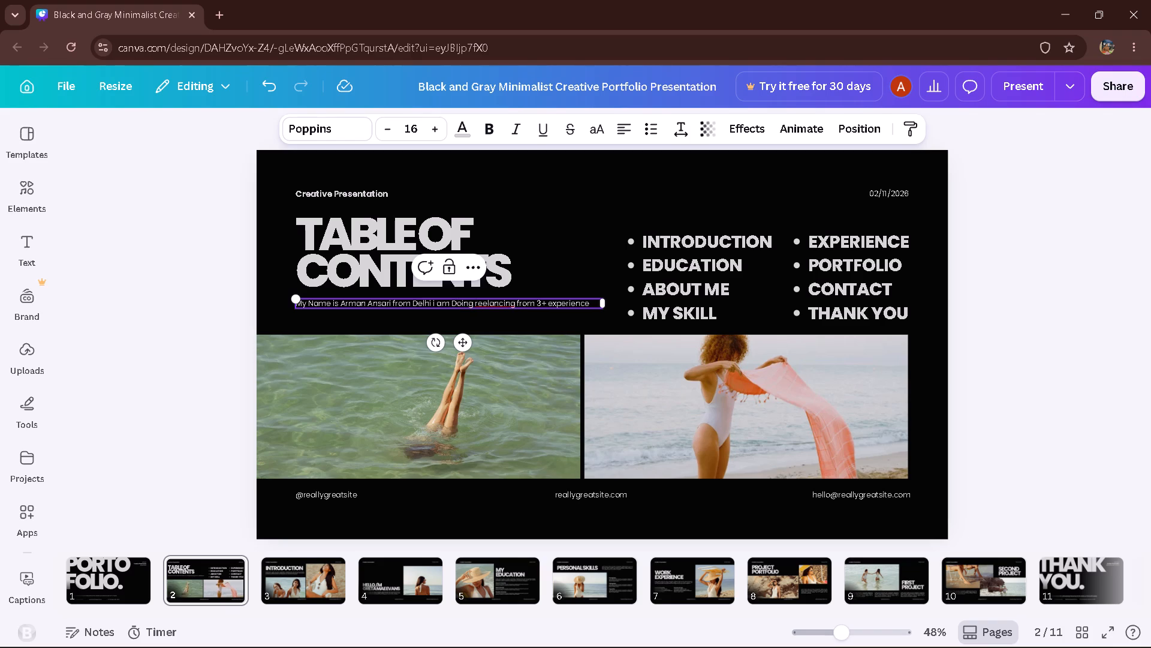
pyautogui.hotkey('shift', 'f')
# Capitalise "From" before "3+" and the closing word "Experience" in the introduction sentence, and finish editing the text.
pyautogui.press('Right')
pyautogui.press('Right')
pyautogui.press('Right')
pyautogui.press('Right')
pyautogui.press('Right')
pyautogui.press('Right')
pyautogui.press('Right')
pyautogui.press('Right')
pyautogui.press('Right')
pyautogui.press('Right')
pyautogui.press('Right')
pyautogui.press('Right')
pyautogui.press('BackSpace')
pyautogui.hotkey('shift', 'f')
pyautogui.press('Right')
pyautogui.press('Right')
pyautogui.press('Right')
pyautogui.press('Right')
pyautogui.press('Right')
pyautogui.press('Right')
pyautogui.press('Right')
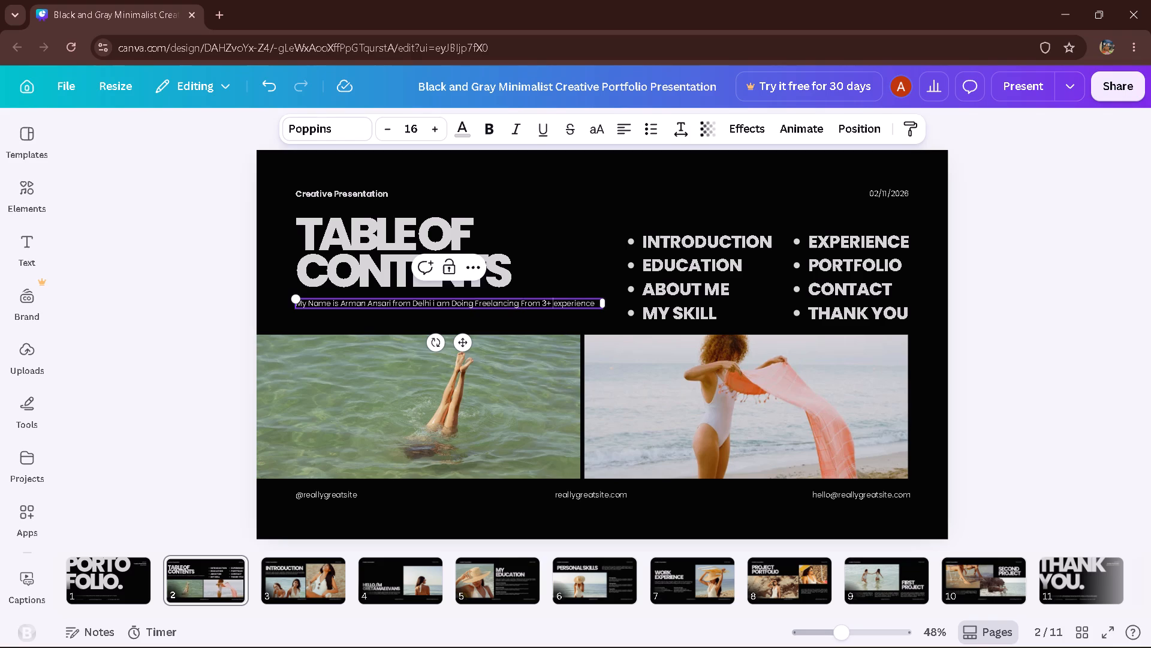
pyautogui.press('Right')
pyautogui.press('BackSpace')
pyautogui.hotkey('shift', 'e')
pyautogui.tripleClick(1053, 291)
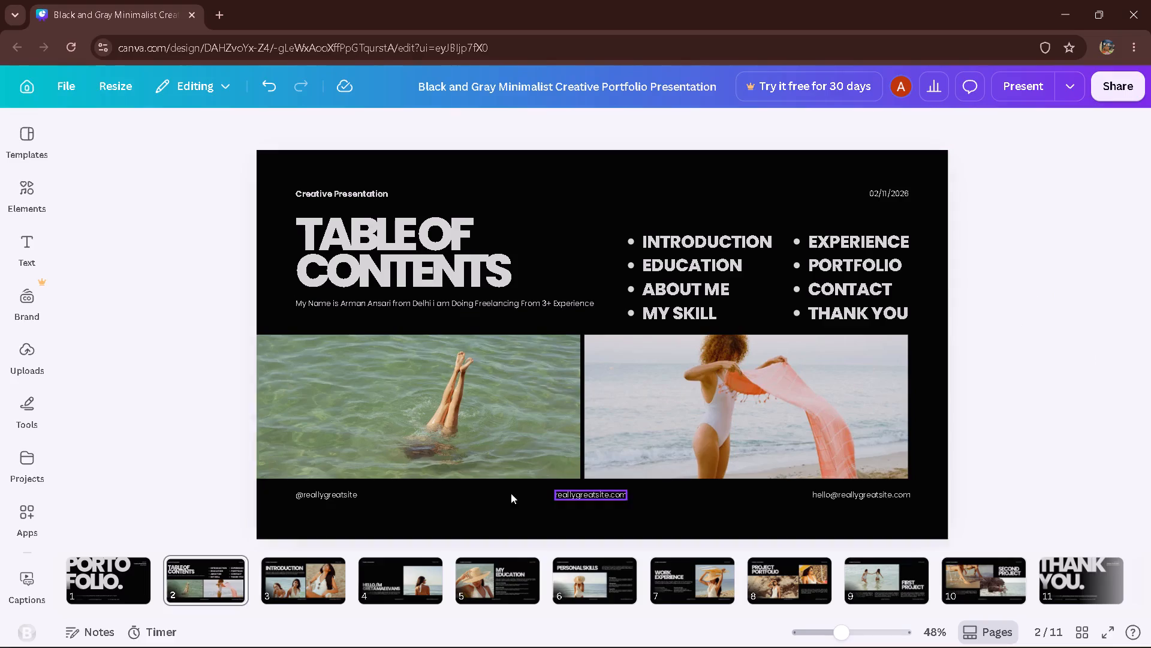
# Go back to the cover page and select the text of the first bulleted contact line at the bottom.
pyautogui.click(122, 577)
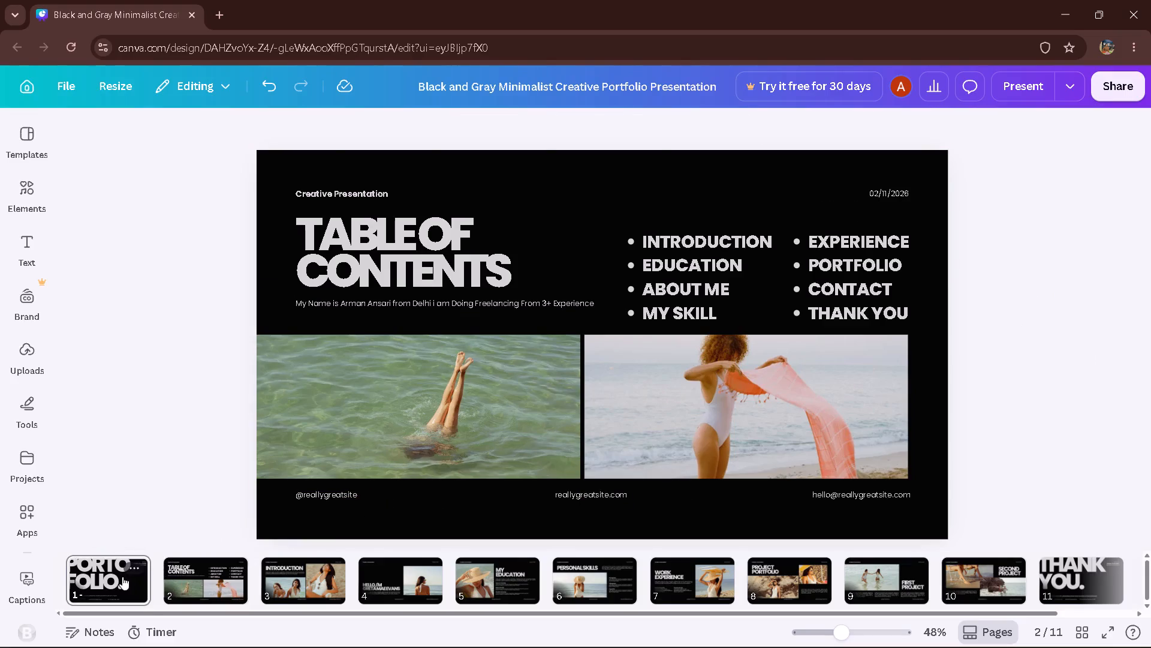
pyautogui.doubleClick(345, 500)
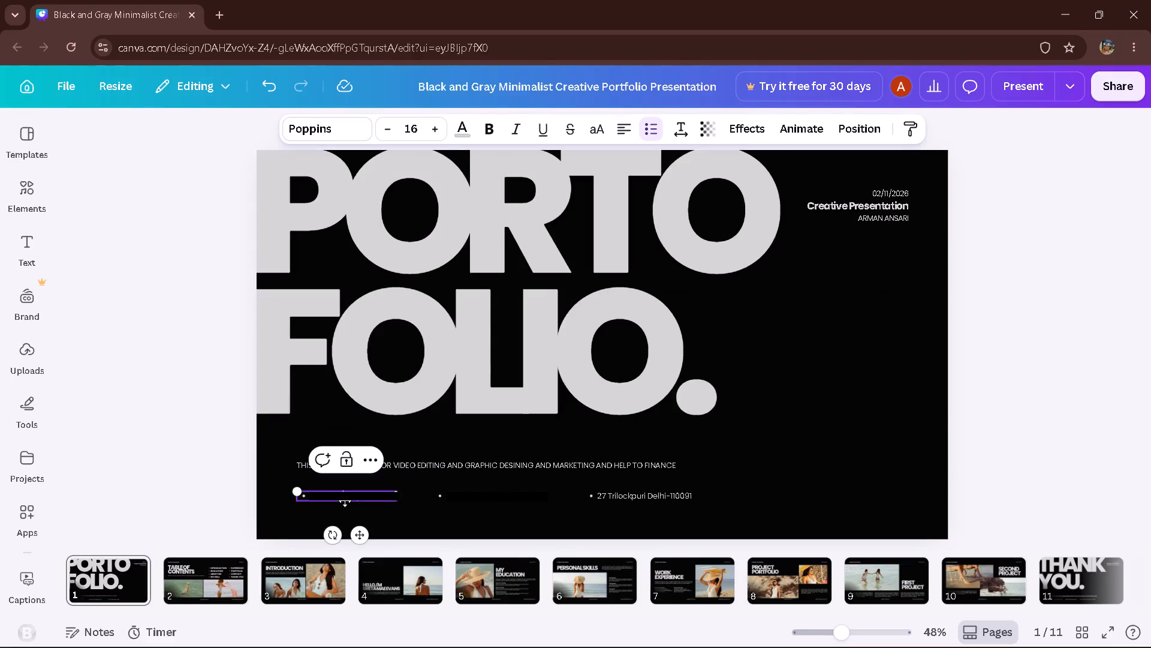
pyautogui.doubleClick(345, 500)
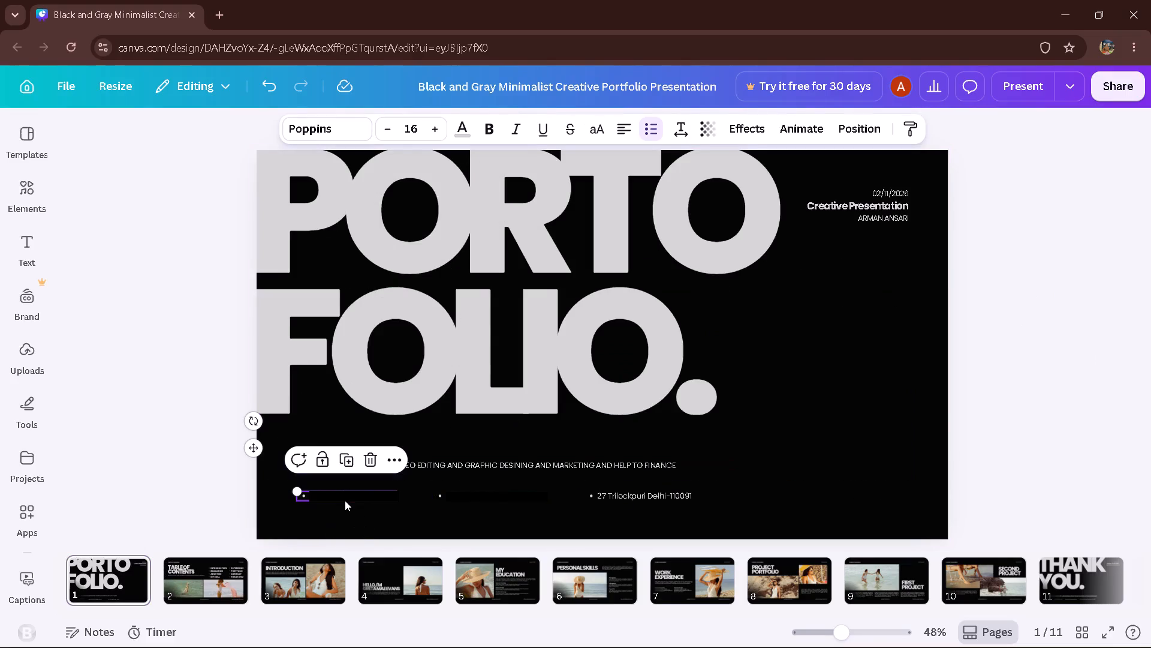
pyautogui.doubleClick(353, 493)
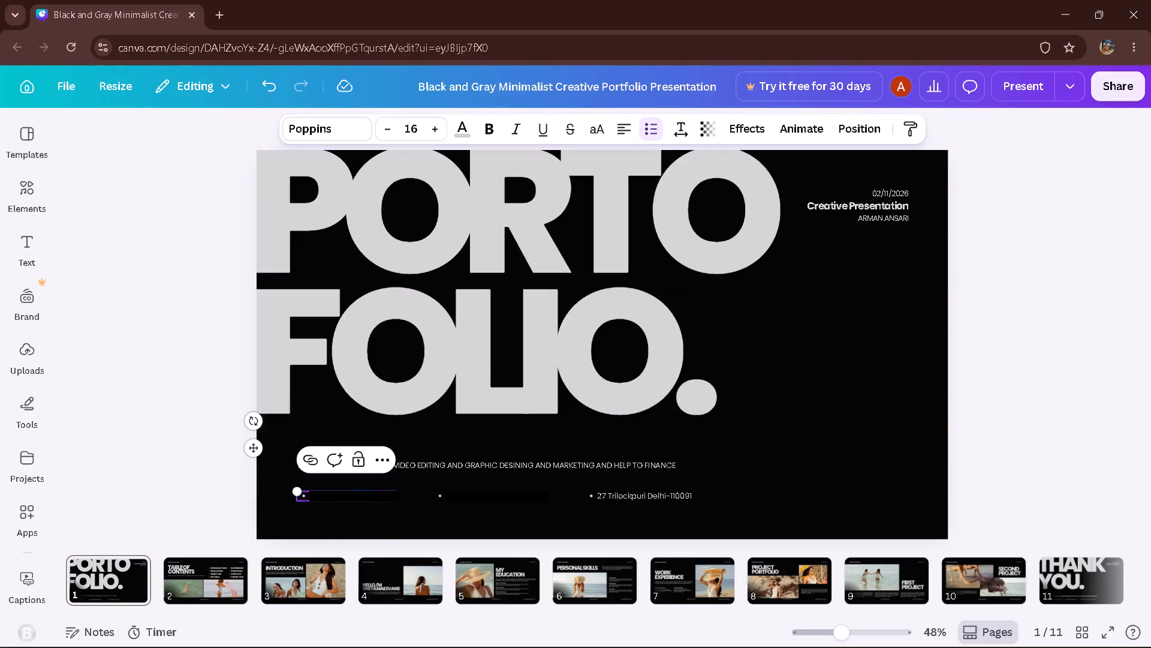
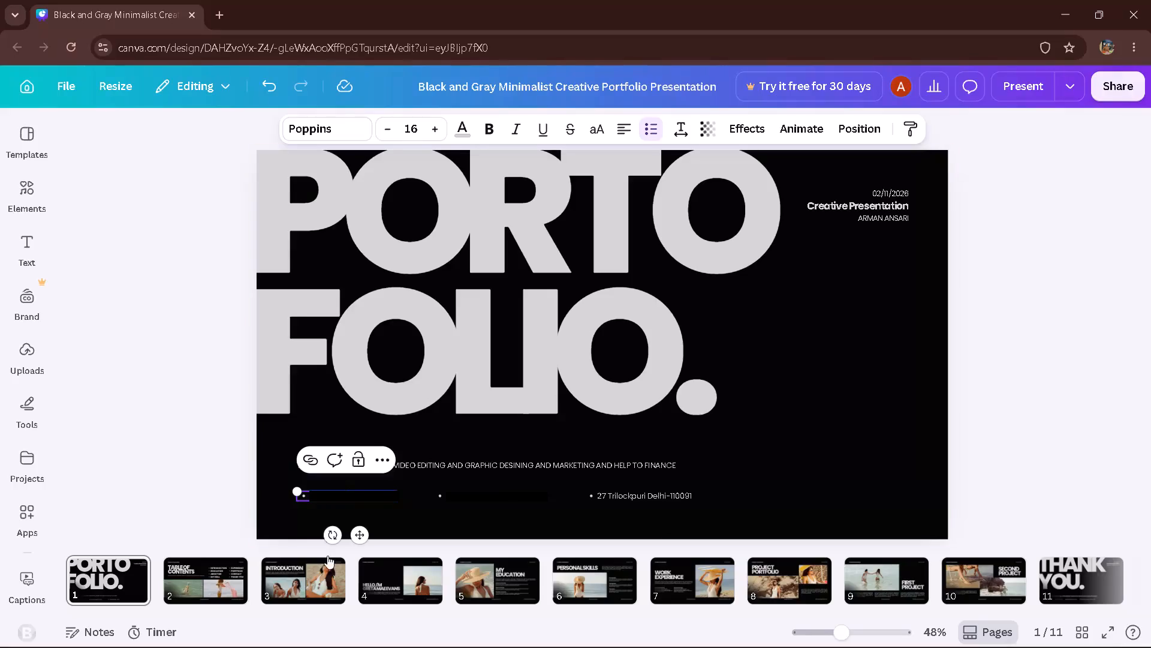
pyautogui.click(196, 571)
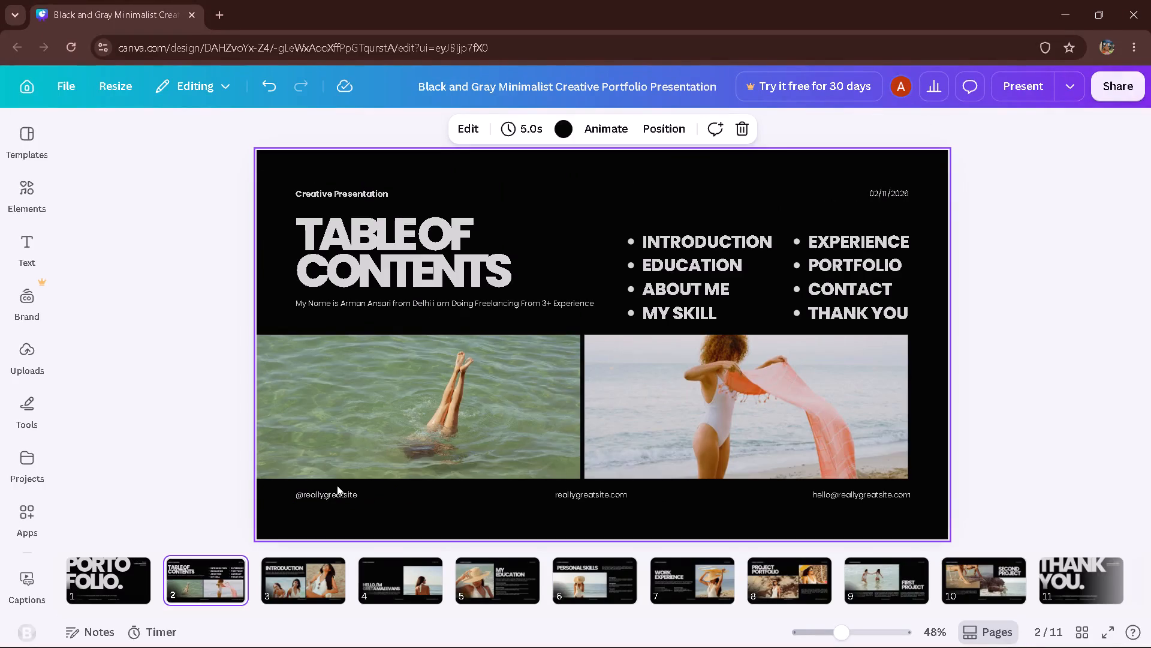
pyautogui.click(337, 485)
pyautogui.doubleClick(330, 496)
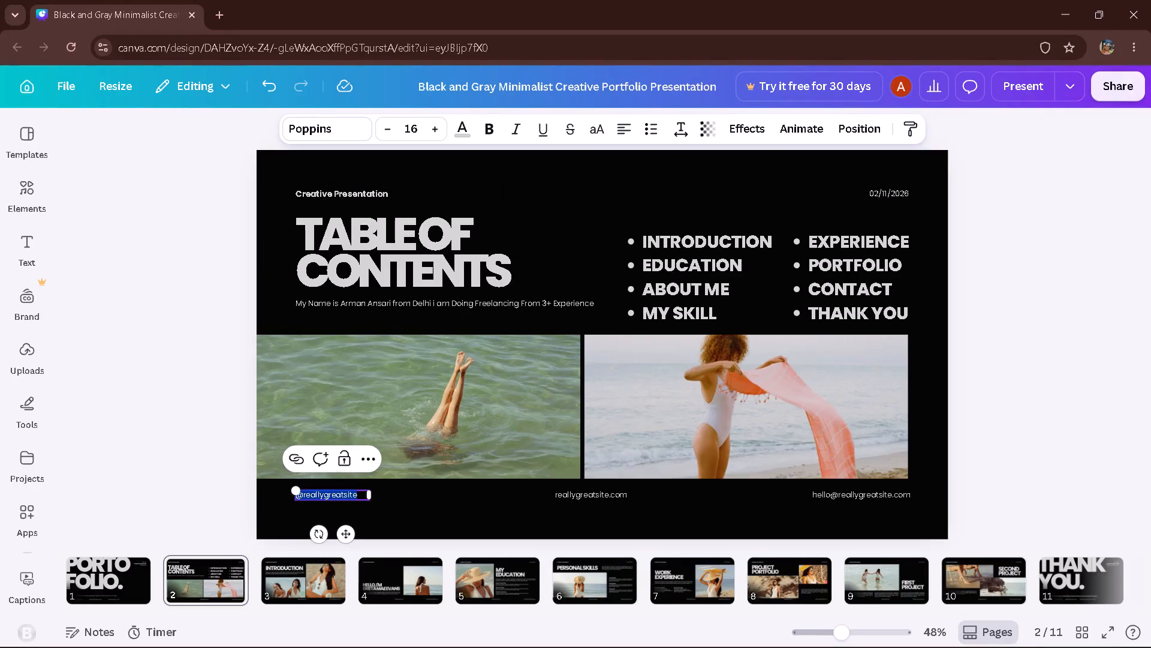
pyautogui.press('BackSpace')
pyautogui.hotkey('ctrl', 'v')
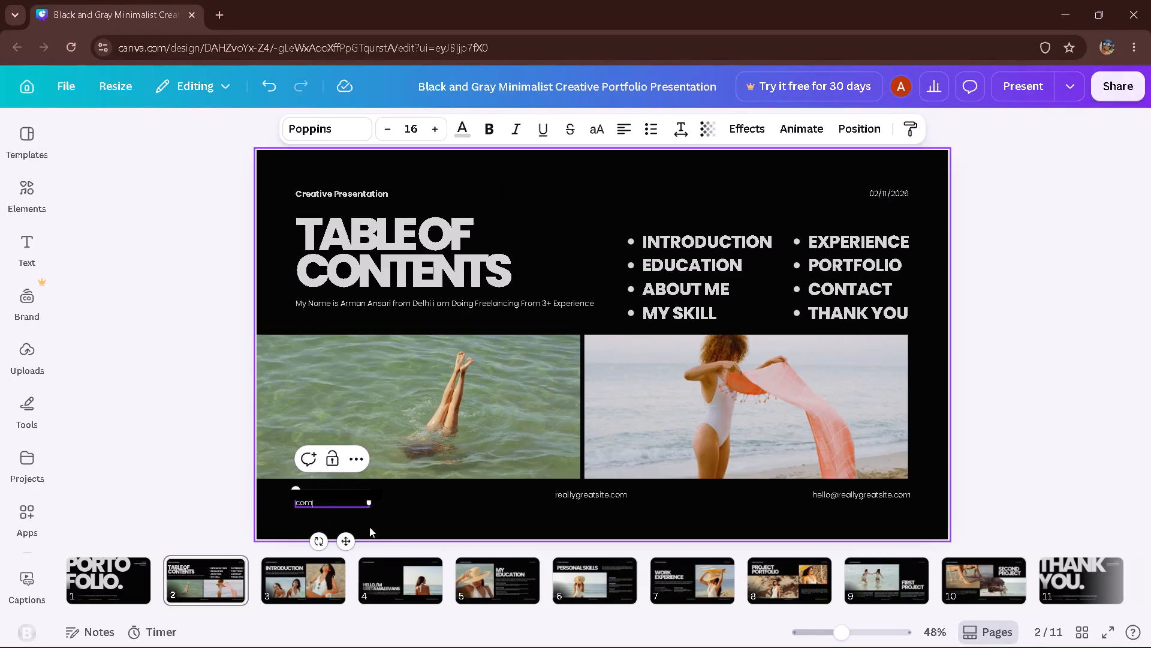
pyautogui.moveTo(372, 506); pyautogui.dragTo(392, 506)
# Copy the second contact line from the cover page and replace the reallygreatsite.com placeholder on the Table of Contents page with it.
pyautogui.click(117, 585)
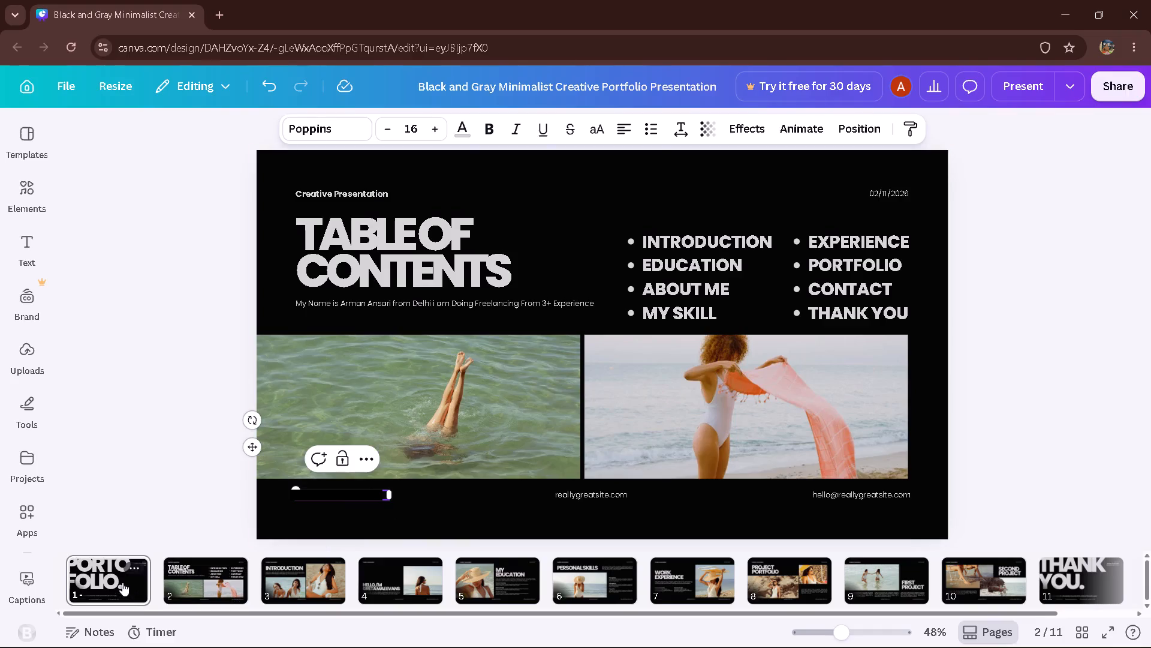
pyautogui.tripleClick(439, 496)
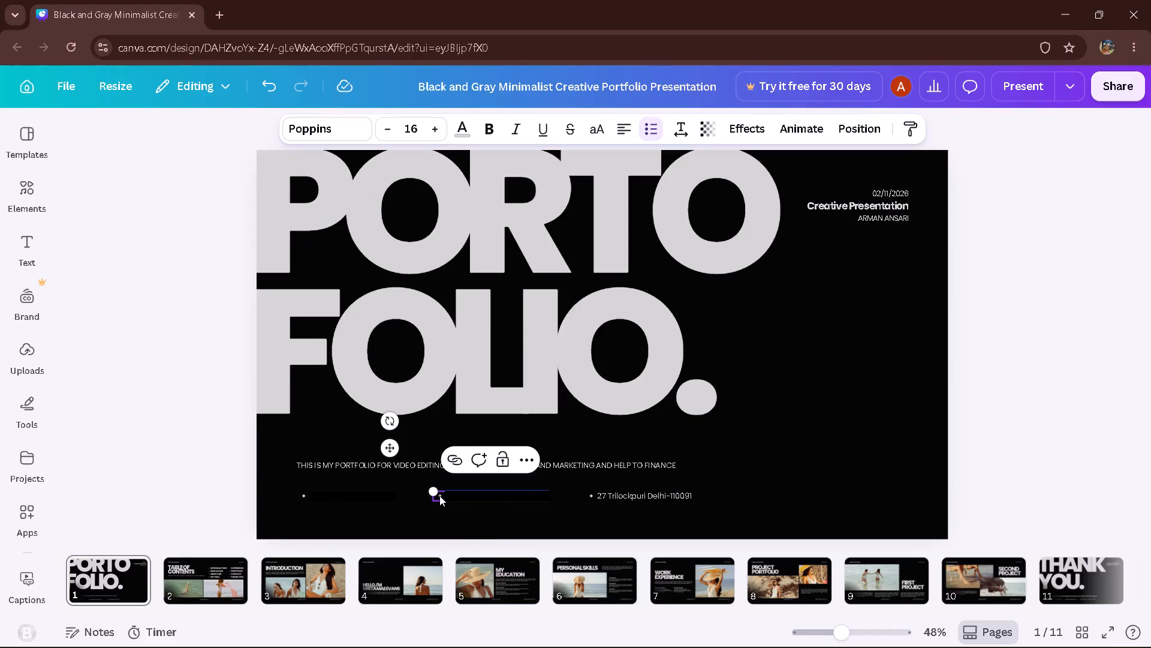
pyautogui.tripleClick(439, 496)
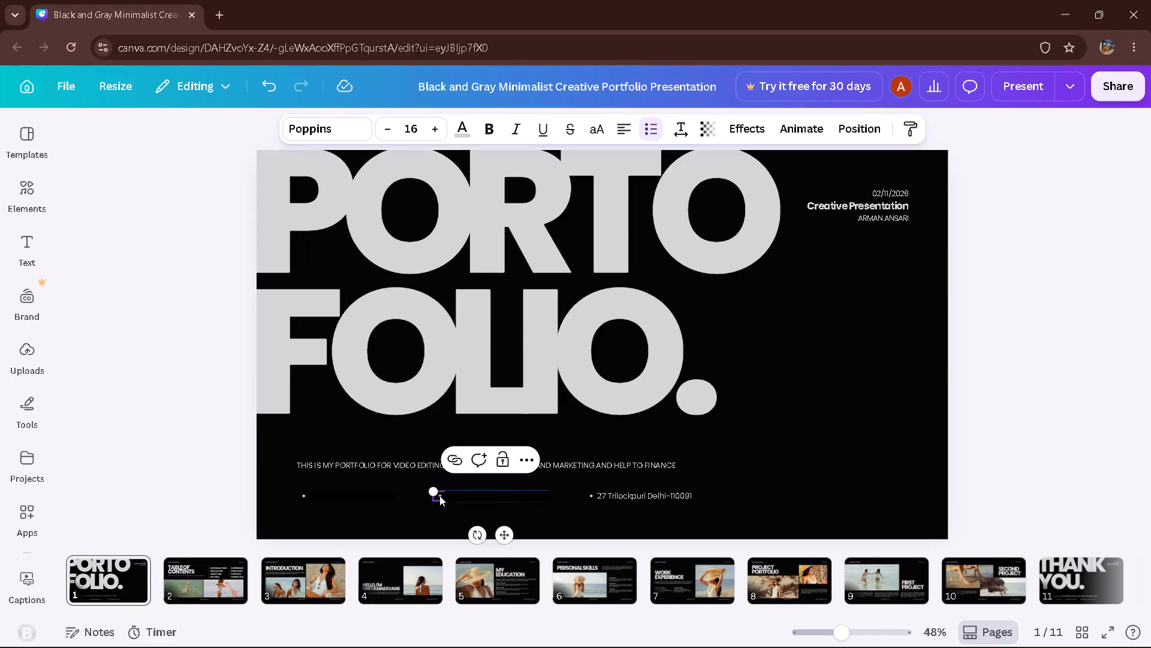
pyautogui.hotkey('ctrl', 'c')
pyautogui.click(222, 569)
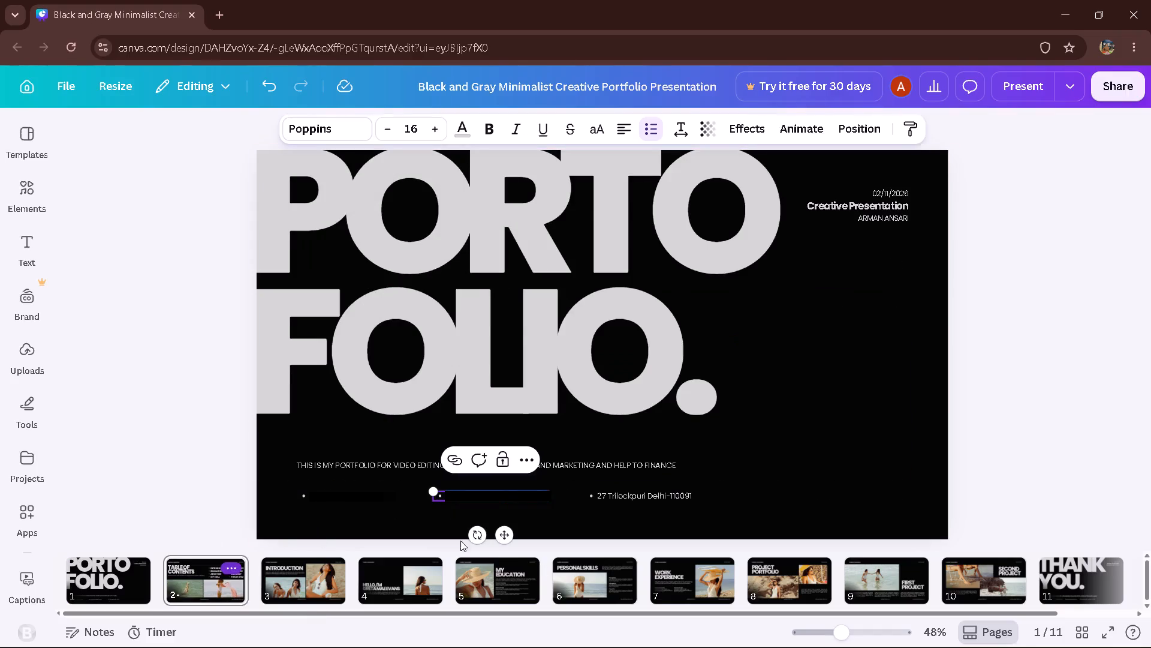
pyautogui.tripleClick(568, 496)
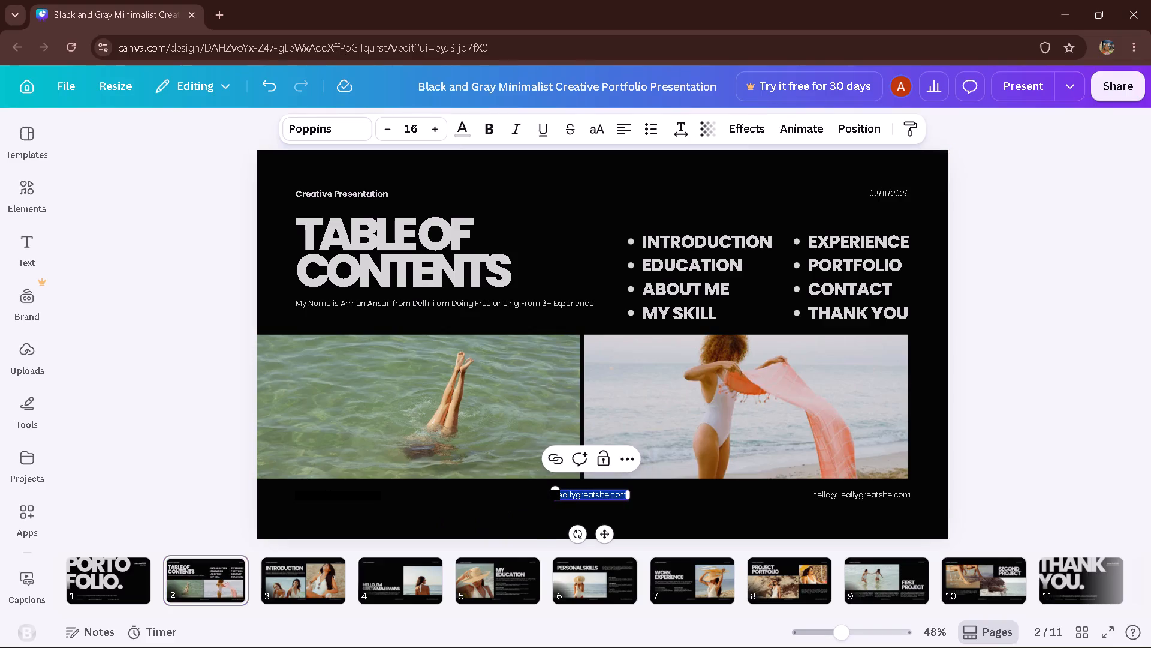
pyautogui.press('BackSpace')
pyautogui.hotkey('ctrl', 'v')
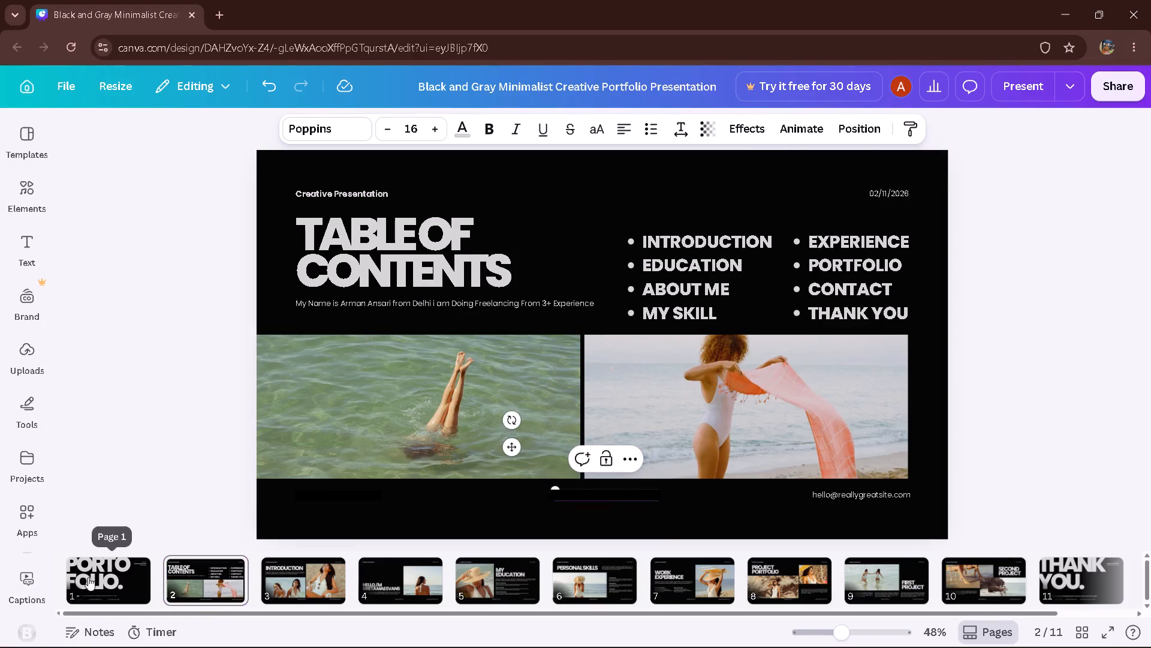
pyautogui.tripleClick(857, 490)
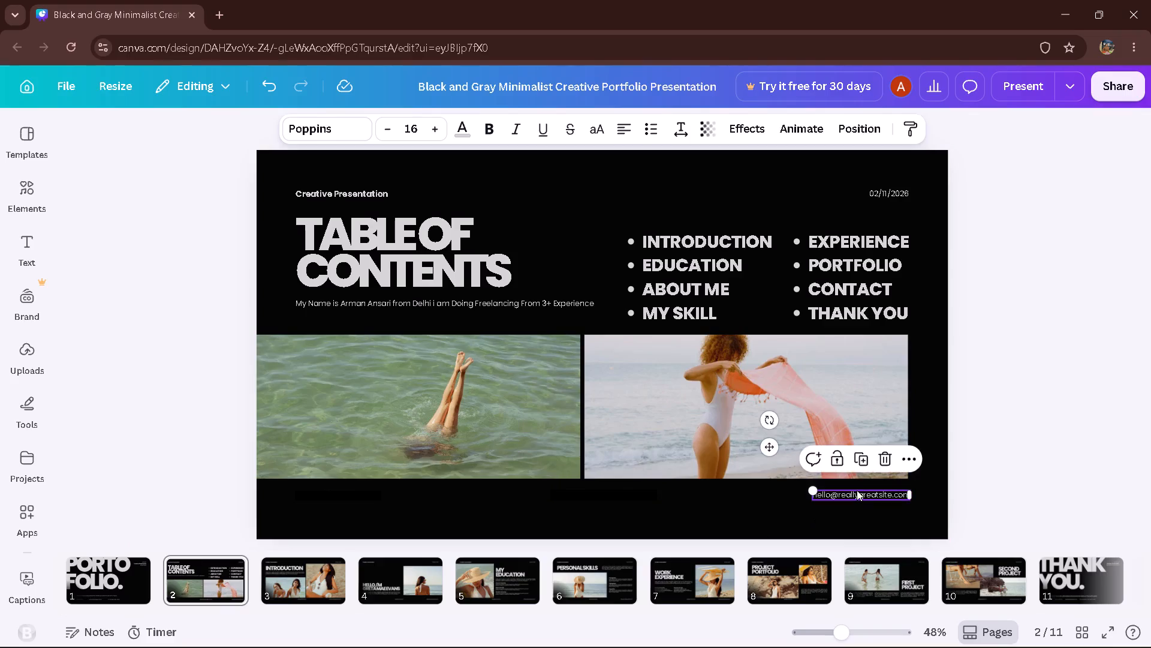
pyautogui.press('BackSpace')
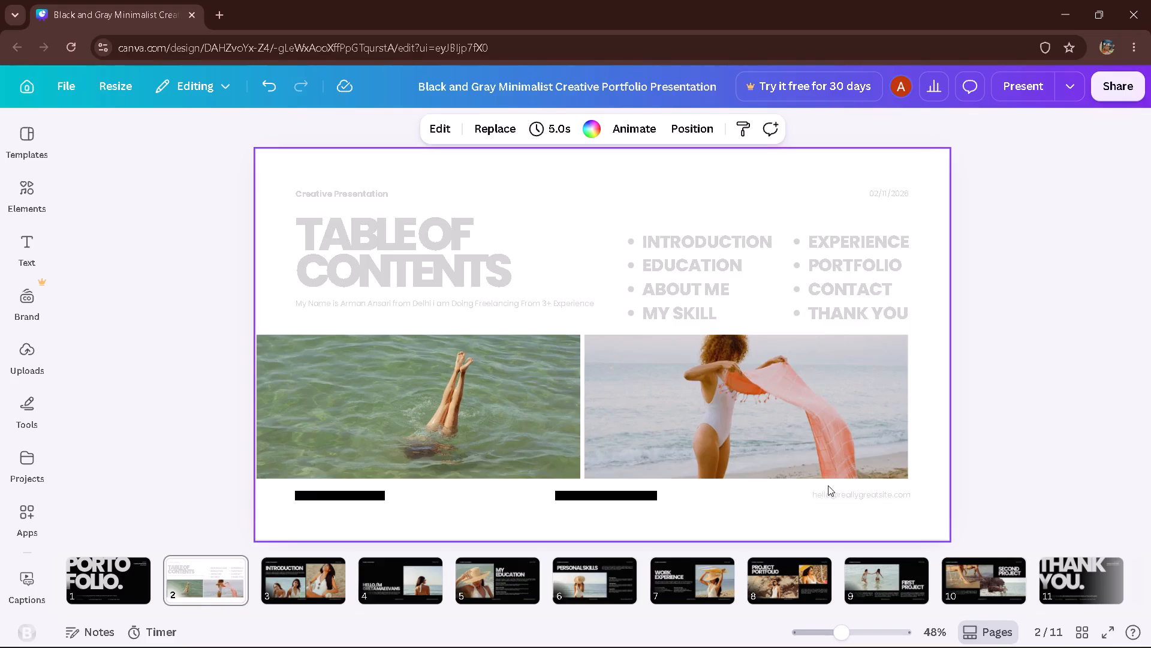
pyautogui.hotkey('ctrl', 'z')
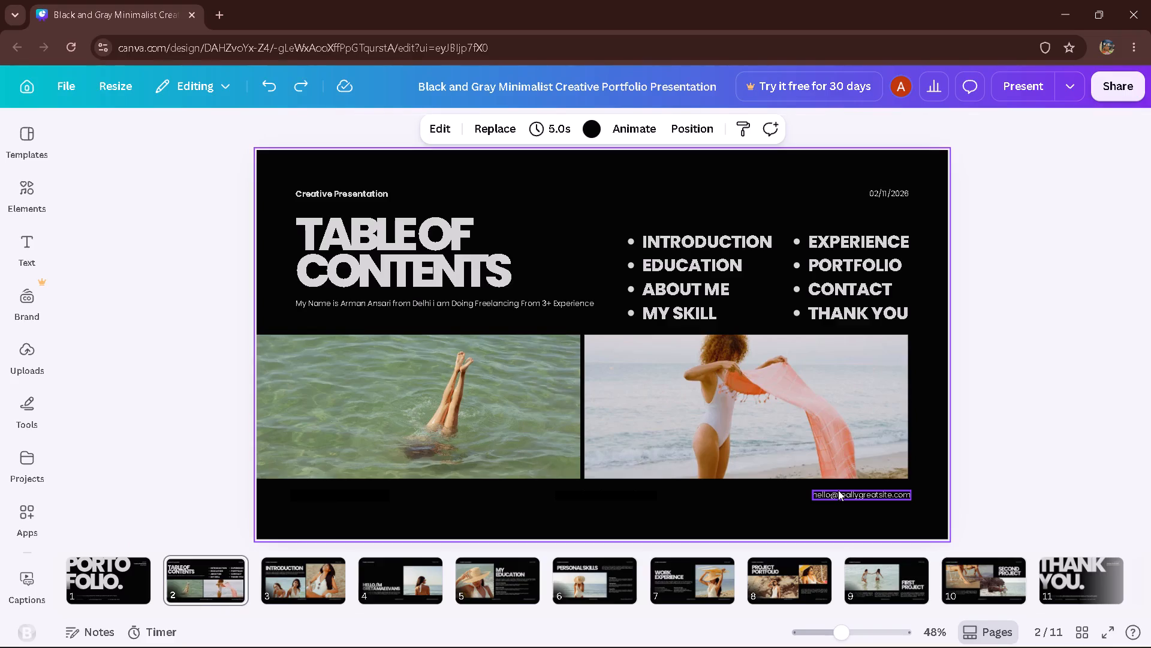
# Clear the e-mail placeholder in the Table of Contents footer and place a duplicate of the first footer contact line there.
pyautogui.doubleClick(838, 490)
pyautogui.press('BackSpace')
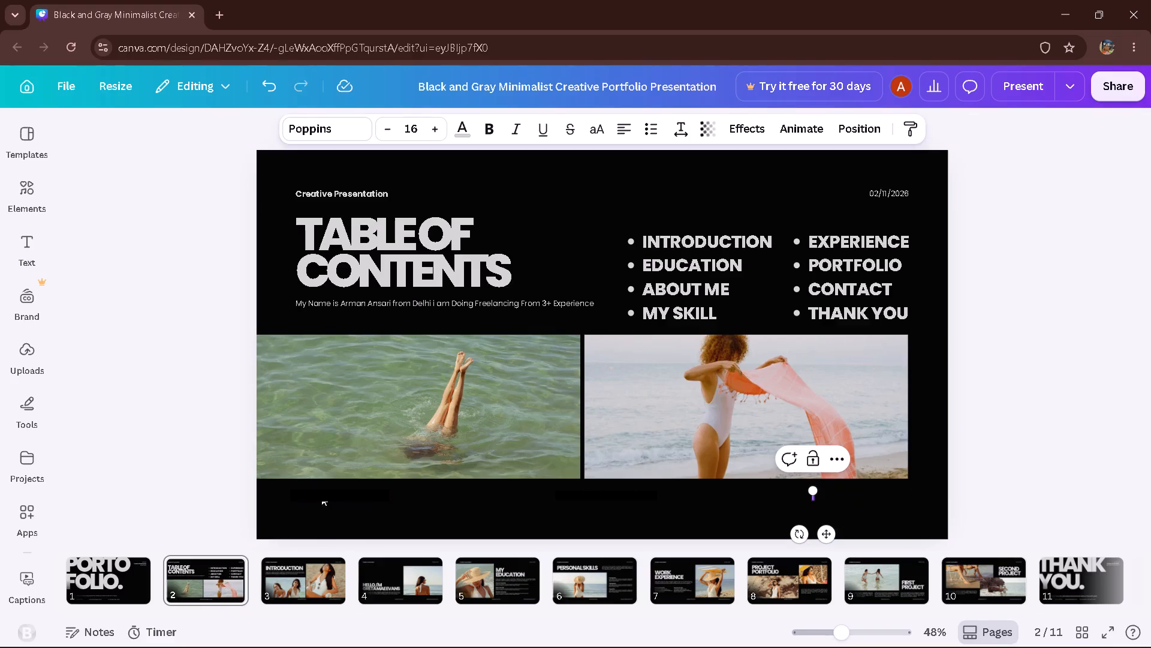
pyautogui.doubleClick(324, 498)
pyautogui.doubleClick(324, 498)
pyautogui.tripleClick(324, 498)
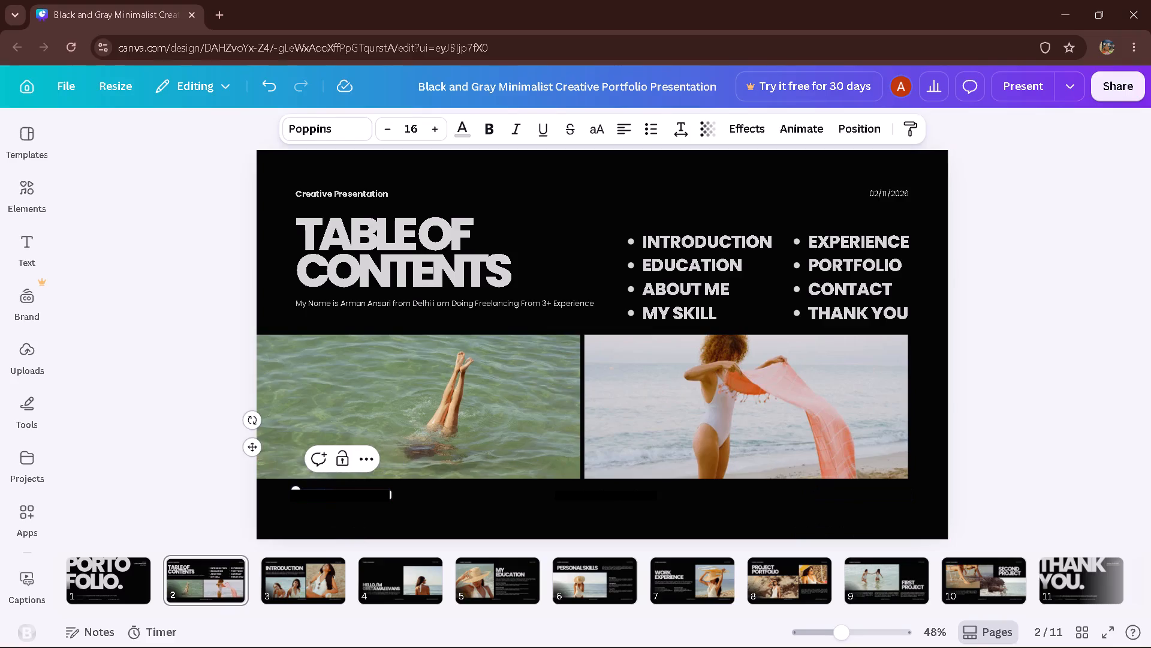
pyautogui.click(324, 498)
pyautogui.hotkey('ctrl', 'c')
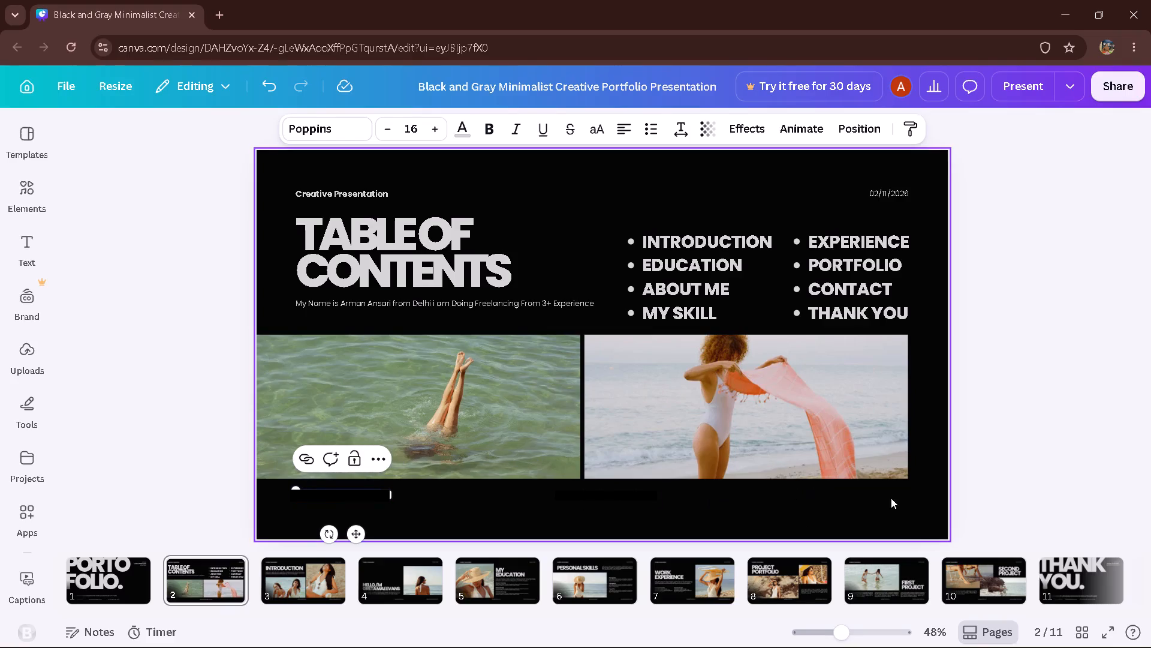
pyautogui.click(857, 503)
pyautogui.hotkey('ctrl', 'v')
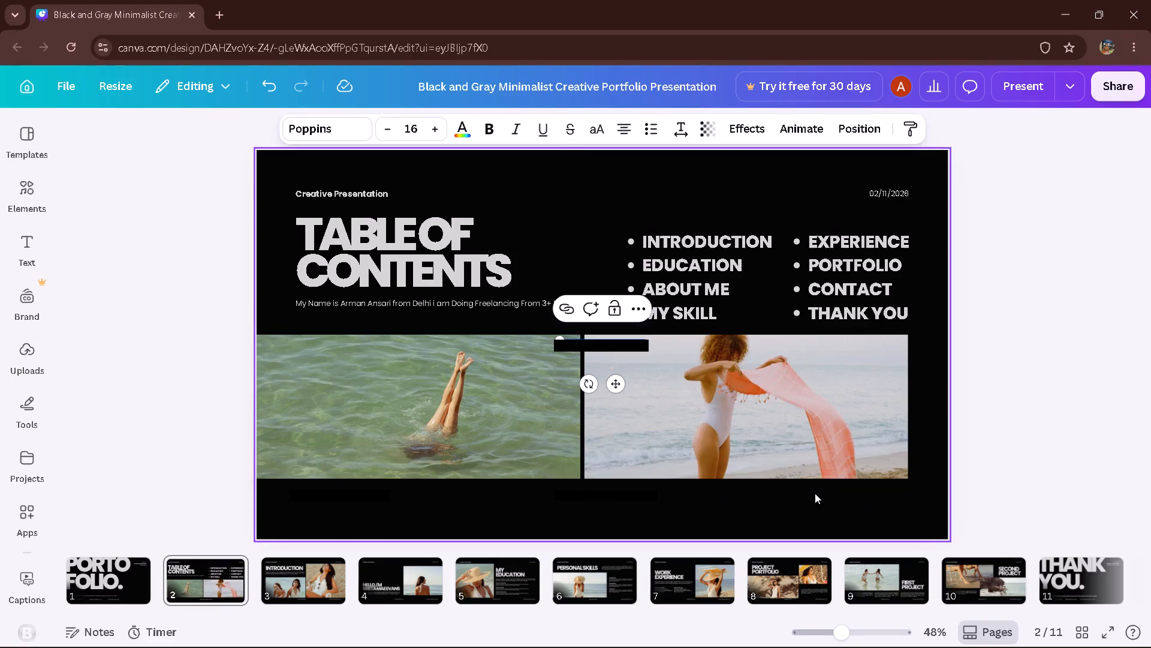
pyautogui.moveTo(615, 383); pyautogui.dragTo(778, 511)
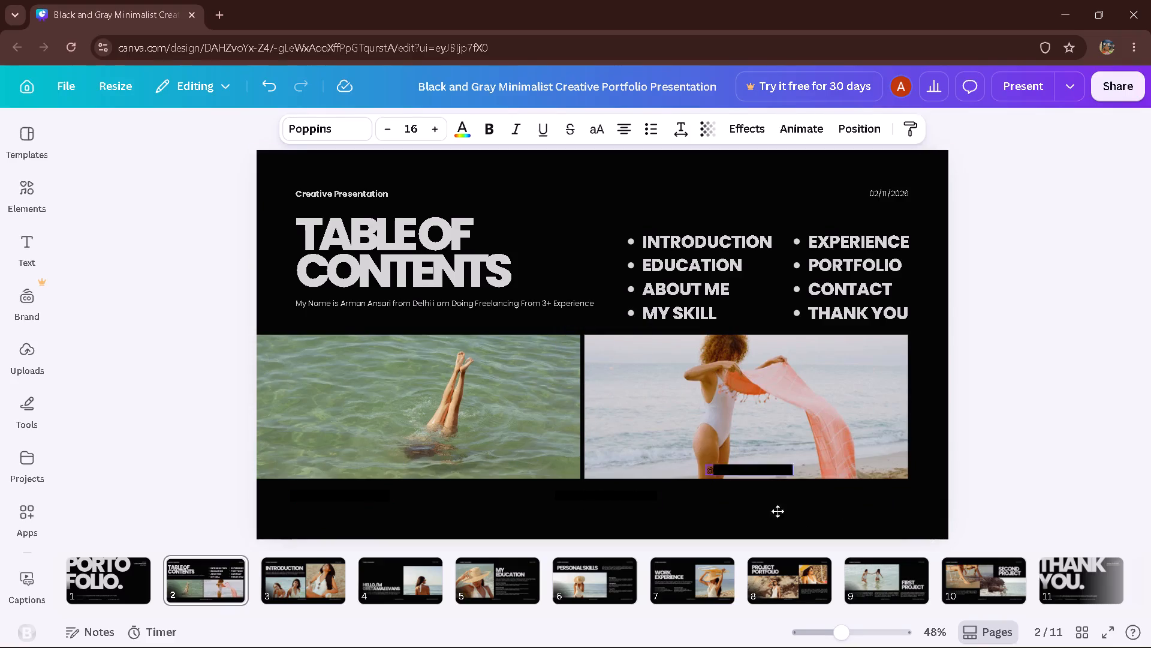
pyautogui.moveTo(778, 511); pyautogui.dragTo(840, 538)
# Change the text colour of the duplicated contact line in the Table of Contents footer to light gray.
pyautogui.tripleClick(815, 501)
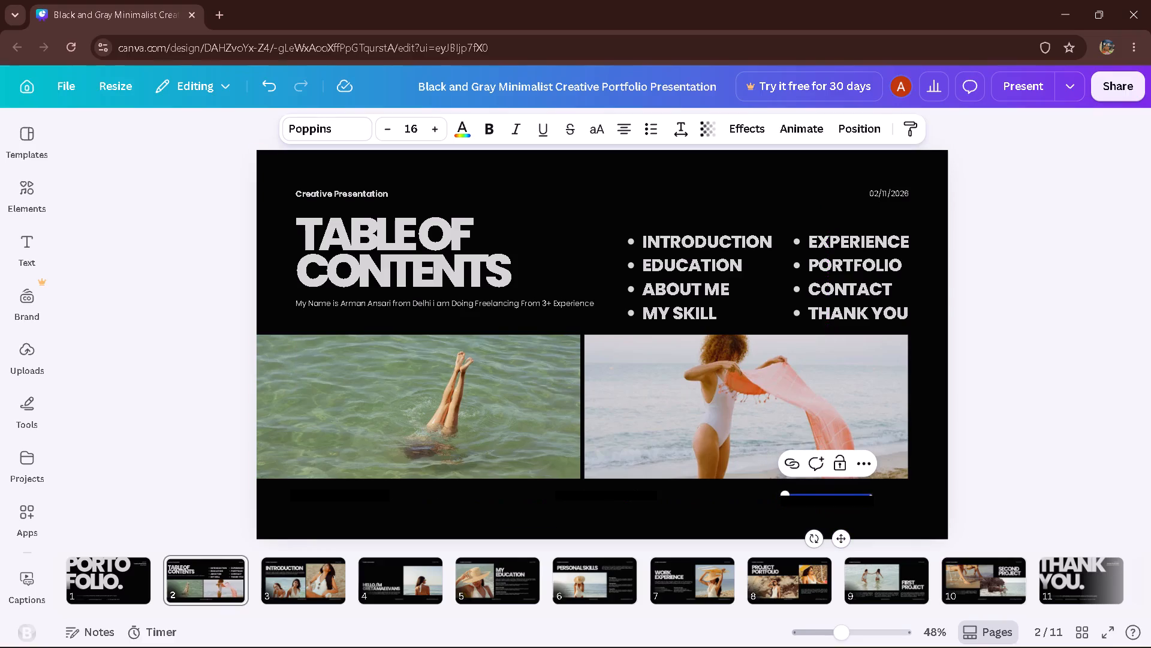
pyautogui.doubleClick(1035, 485)
pyautogui.doubleClick(819, 503)
pyautogui.click(458, 136)
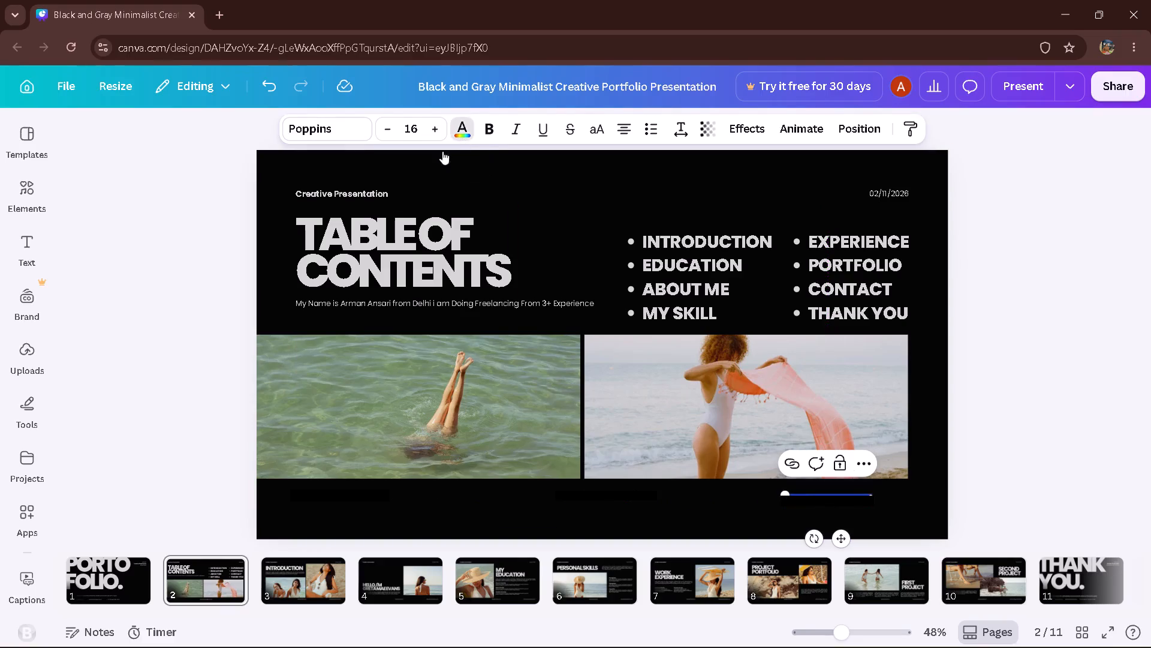
pyautogui.click(154, 278)
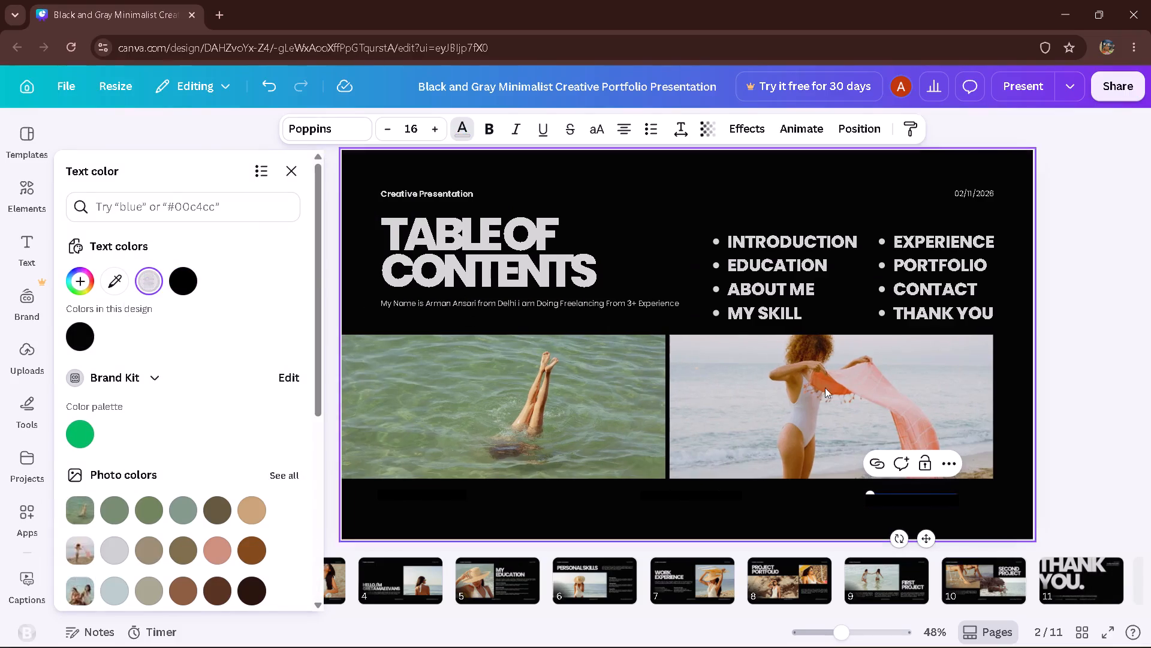
pyautogui.doubleClick(1063, 406)
# Nudge the duplicated contact line up in small steps to line it up with the other footer lines, and deselect it.
pyautogui.click(819, 499)
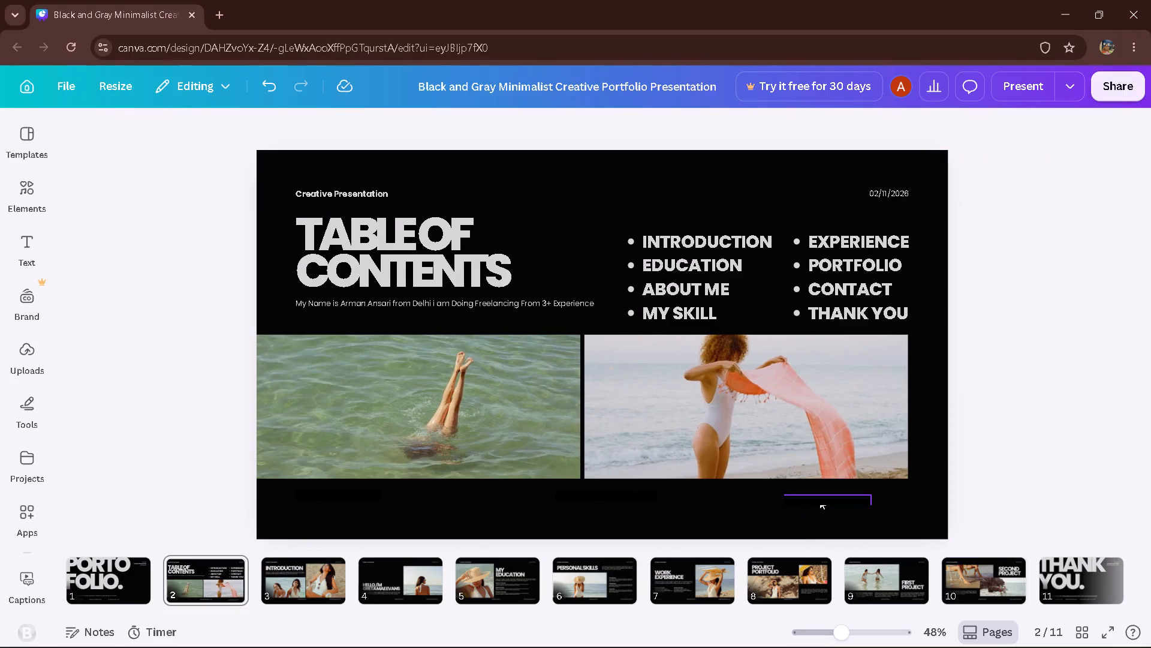
pyautogui.hotkey('alt', 'Up')
pyautogui.hotkey('alt', 'Up')
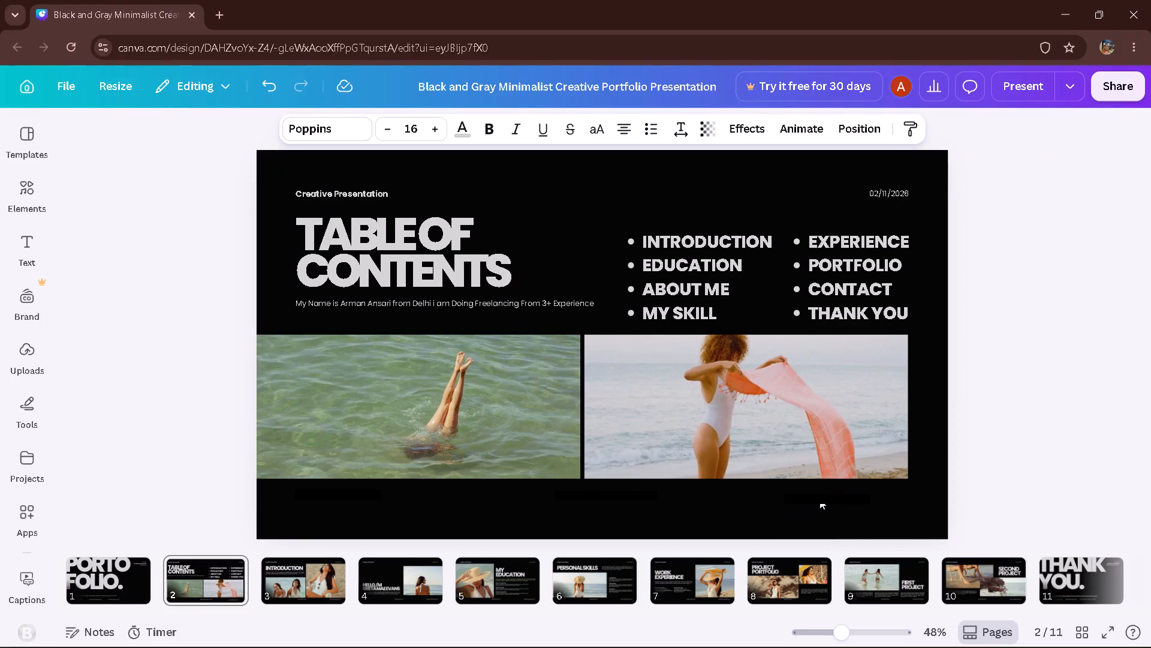
pyautogui.hotkey('alt', 'Up')
pyautogui.hotkey('alt', 'Up')
pyautogui.hotkey('alt', 'Up')
pyautogui.hotkey('alt', 'Up')
pyautogui.hotkey('alt', 'Up')
pyautogui.hotkey('alt', 'Up')
pyautogui.hotkey('alt', 'Up')
pyautogui.hotkey('alt', 'Up')
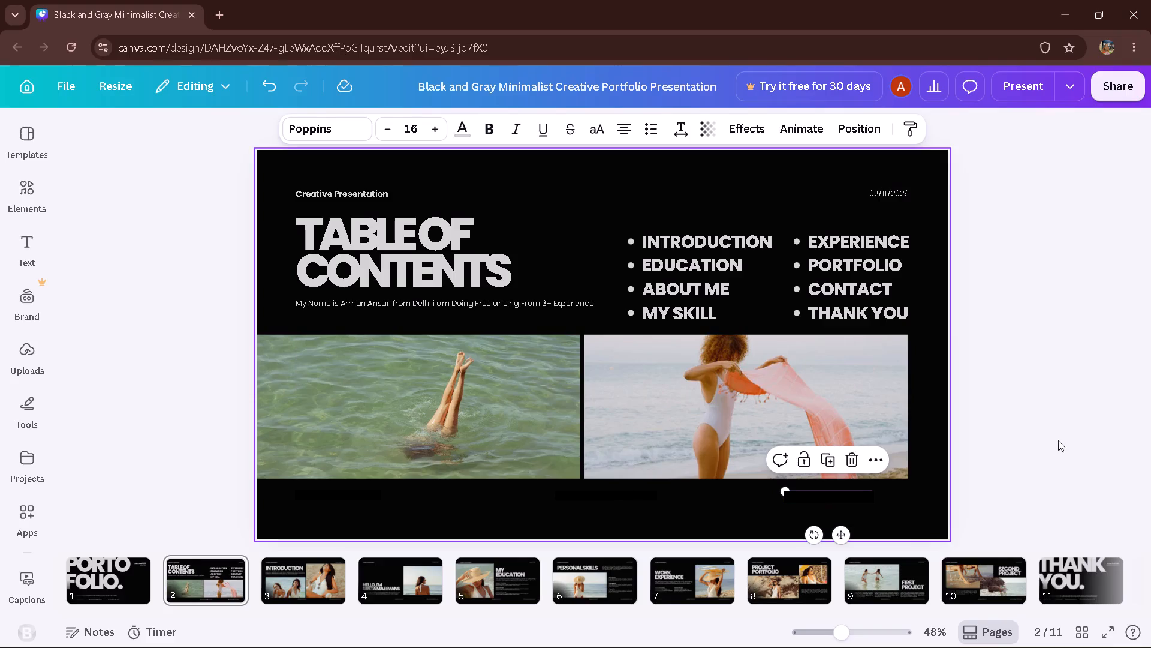
pyautogui.doubleClick(1054, 370)
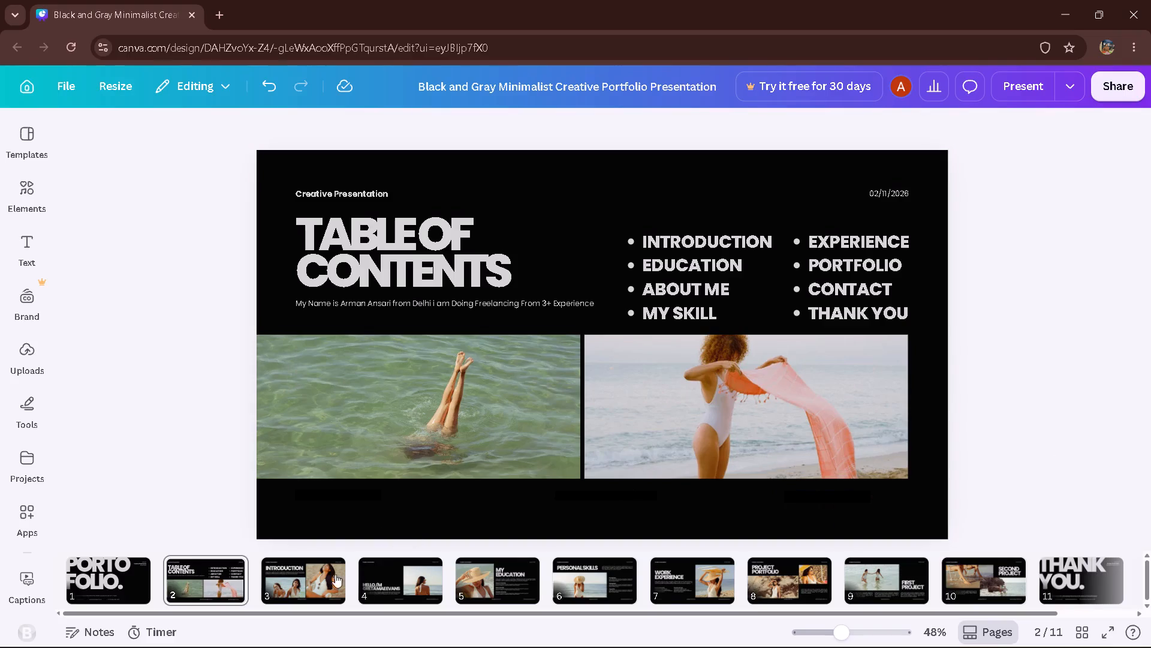
# Replace the date at the top of the Introduction page with /02/11/2026.
pyautogui.click(311, 569)
pyautogui.doubleClick(870, 196)
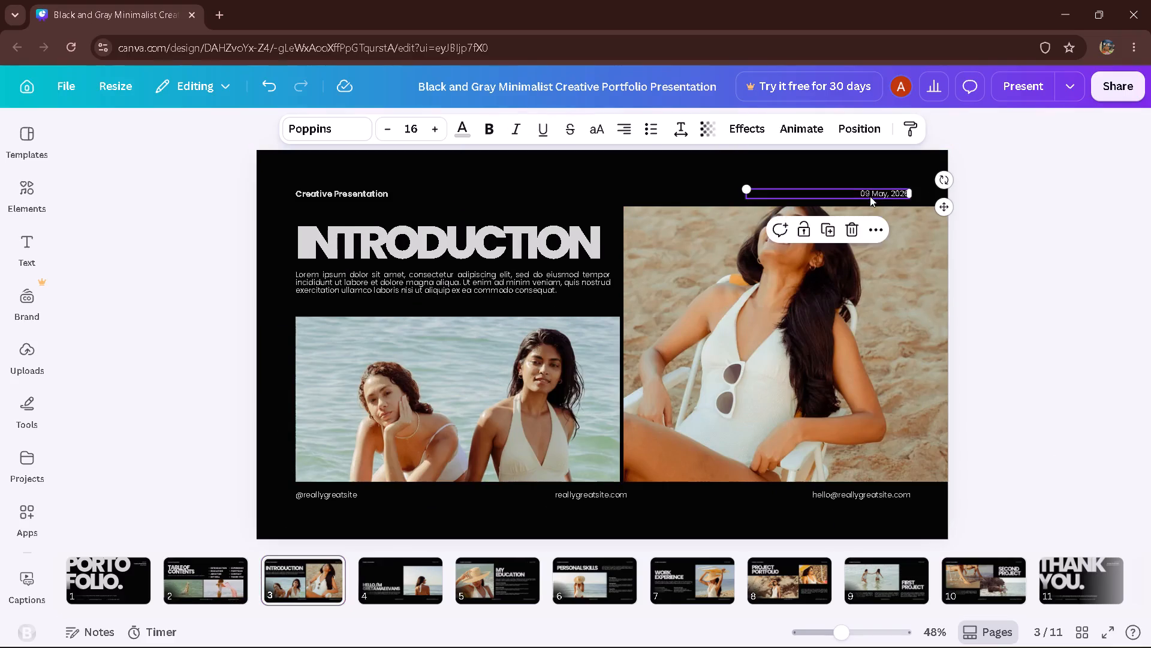
pyautogui.press('BackSpace')
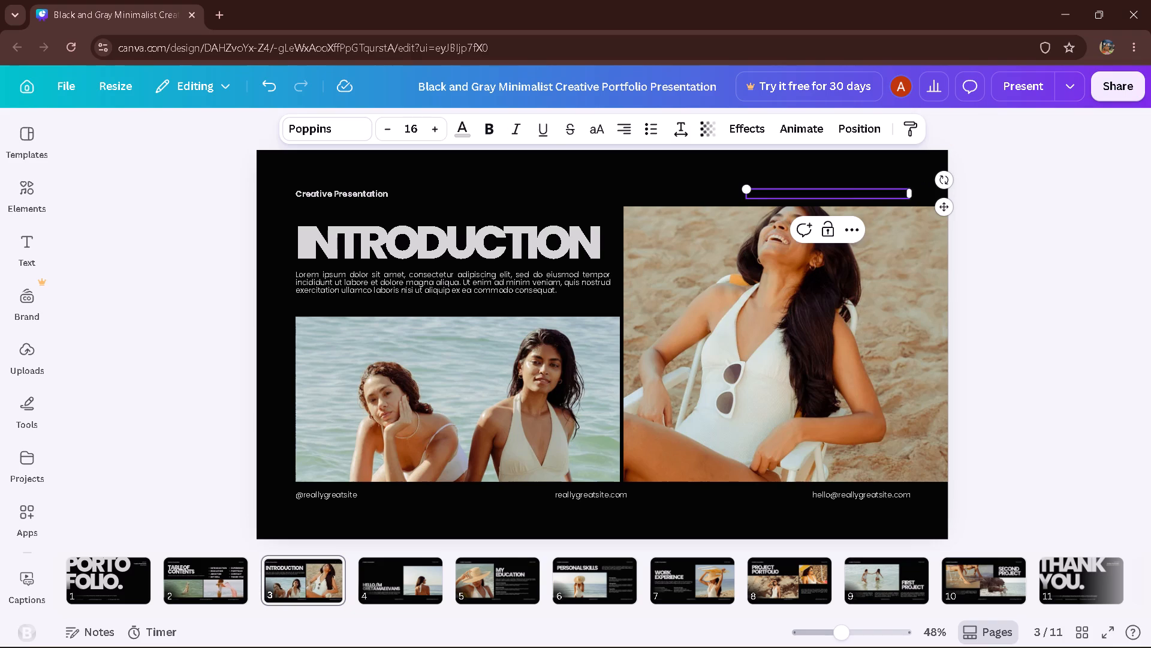
pyautogui.press('Insert')
pyautogui.press('Down')
pyautogui.press('/')
pyautogui.press('End')
pyautogui.press('End')
pyautogui.write('02/')
pyautogui.write('11')
pyautogui.press('/')
pyautogui.write('2026')
pyautogui.doubleClick(1122, 230)
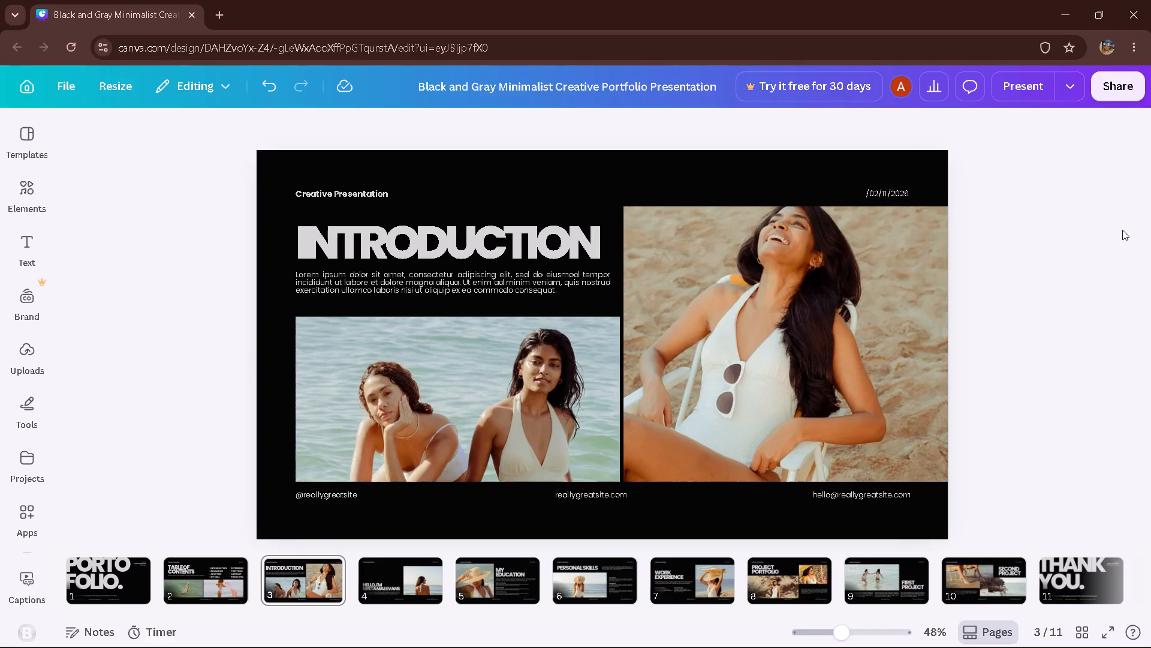
# Replace the social handle placeholder in the Introduction footer with the copied contact line and widen its text box to fit one line.
pyautogui.doubleClick(317, 495)
pyautogui.press('BackSpace')
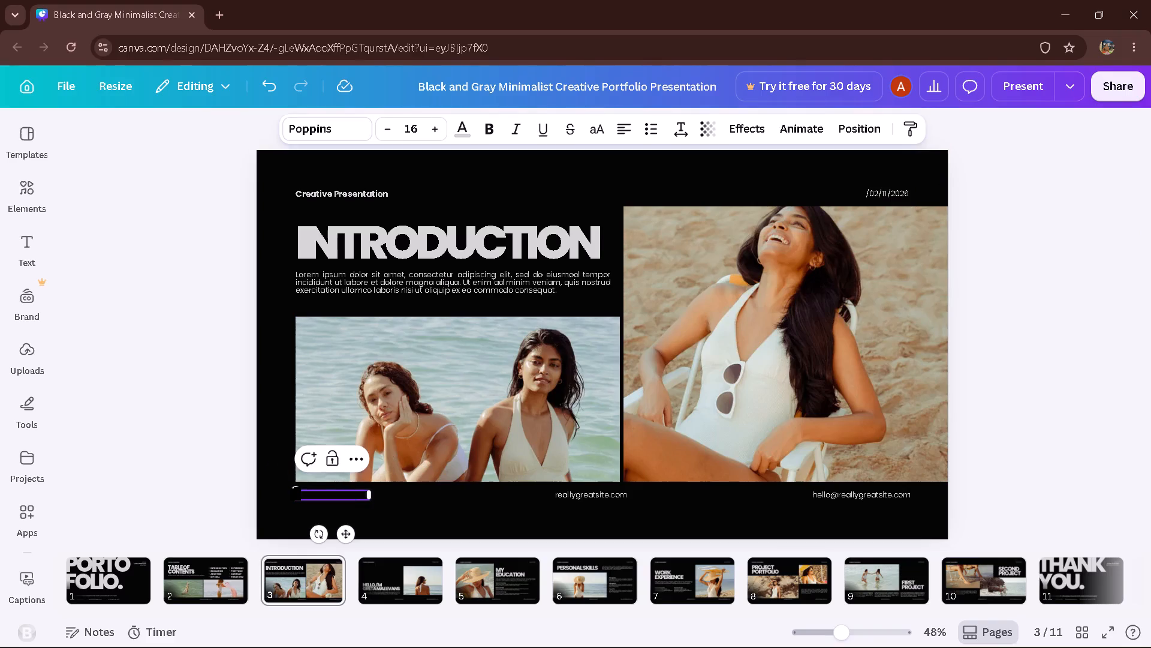
pyautogui.hotkey('ctrl', 'v')
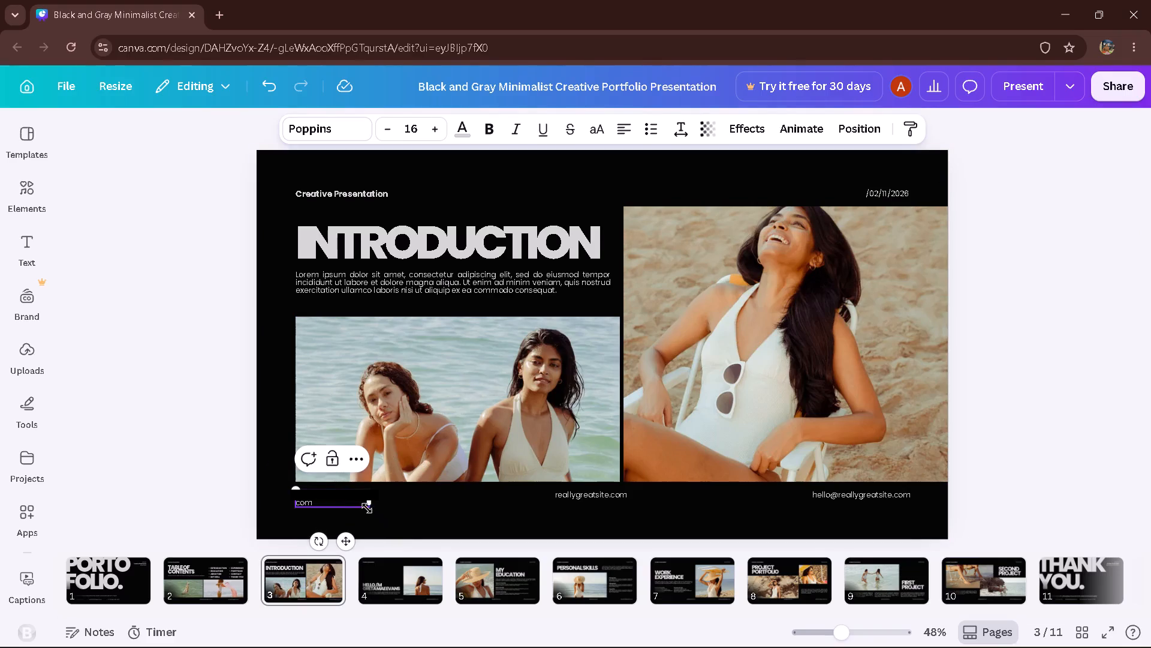
pyautogui.moveTo(371, 499); pyautogui.dragTo(384, 493)
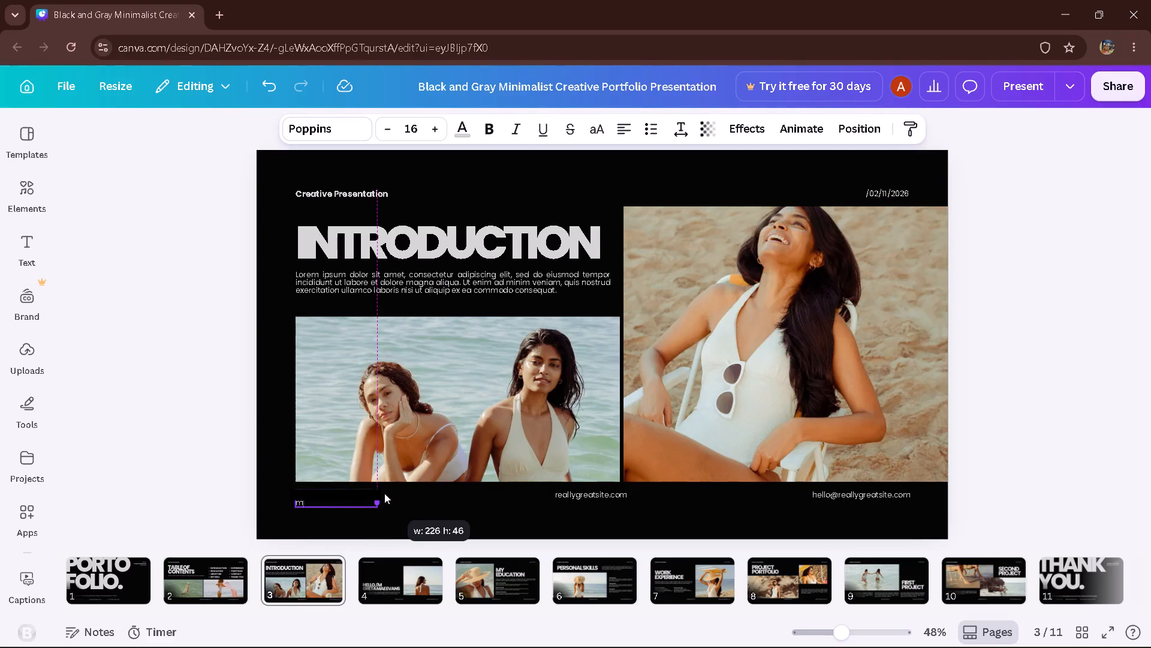
pyautogui.moveTo(384, 493); pyautogui.dragTo(395, 493)
# Copy the middle contact line from the Table of Contents footer and use it to replace the website and e-mail placeholders in the Introduction footer.
pyautogui.click(191, 579)
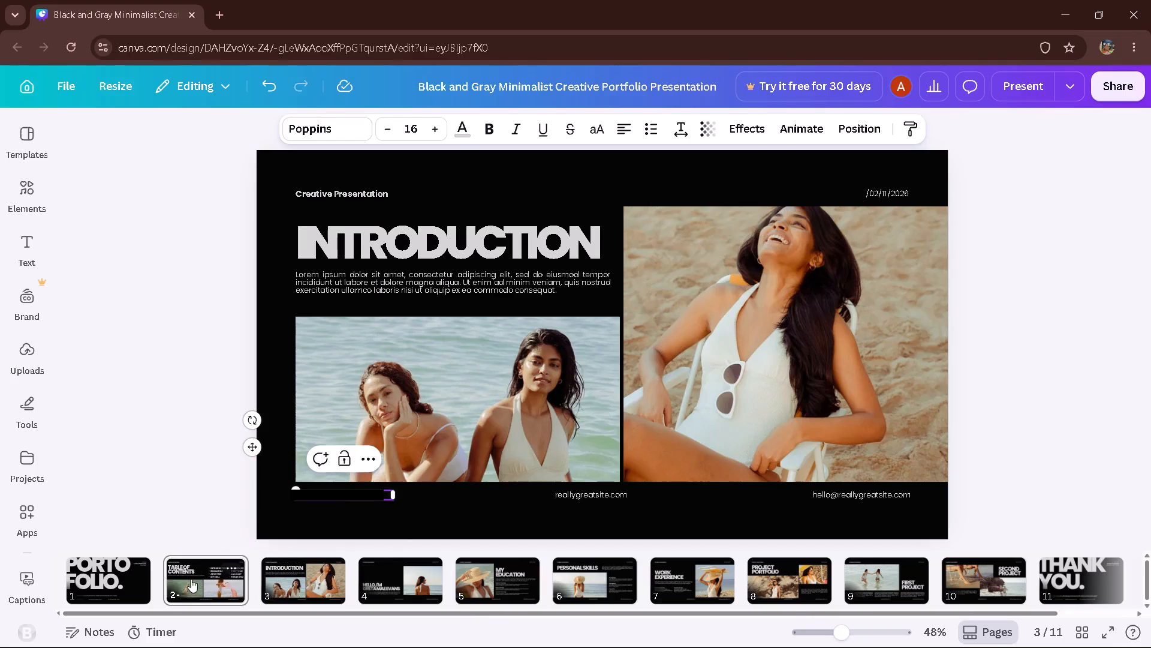
pyautogui.tripleClick(571, 496)
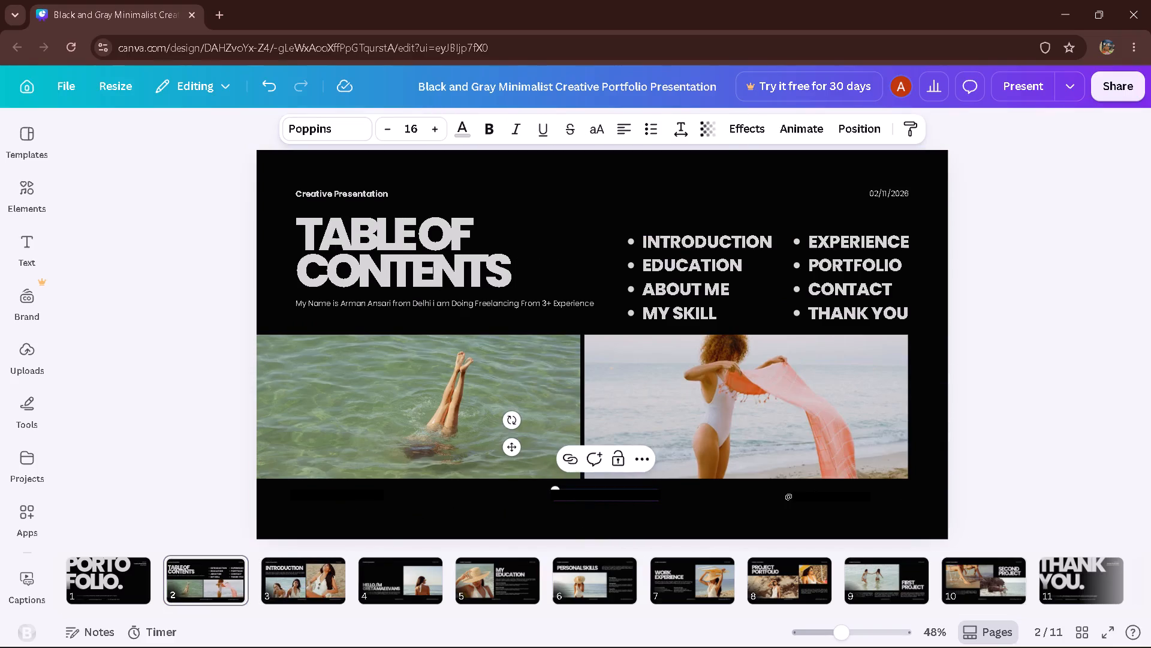
pyautogui.hotkey('ctrl', 'c')
pyautogui.click(322, 572)
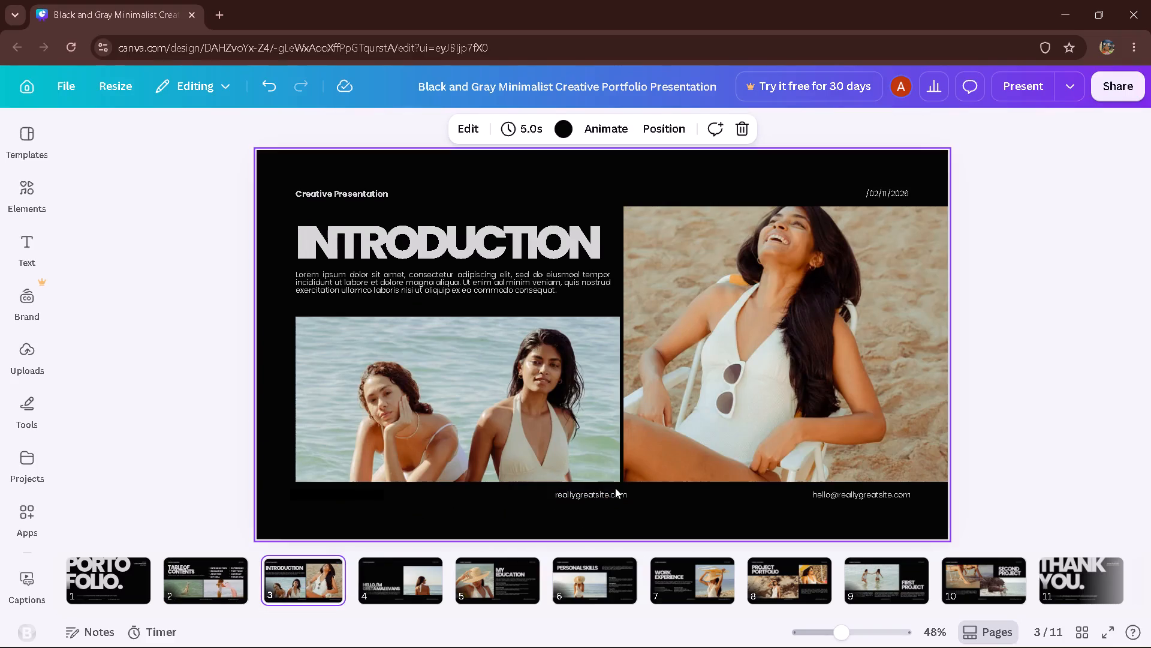
pyautogui.tripleClick(602, 498)
pyautogui.press('BackSpace')
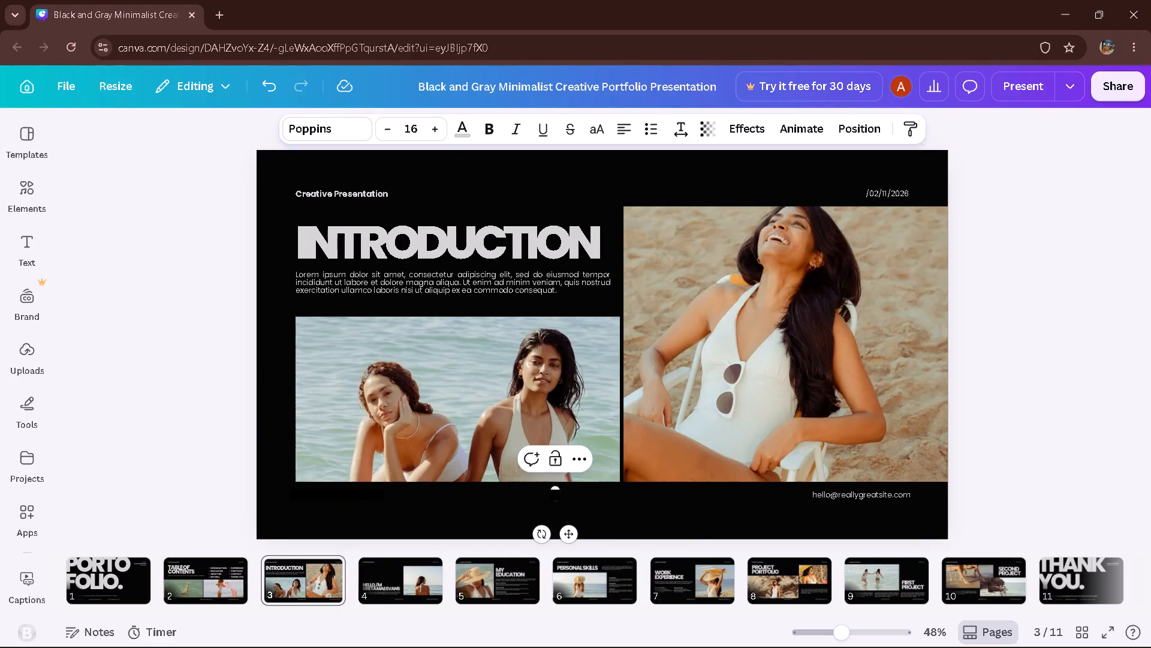
pyautogui.hotkey('ctrl', 'v')
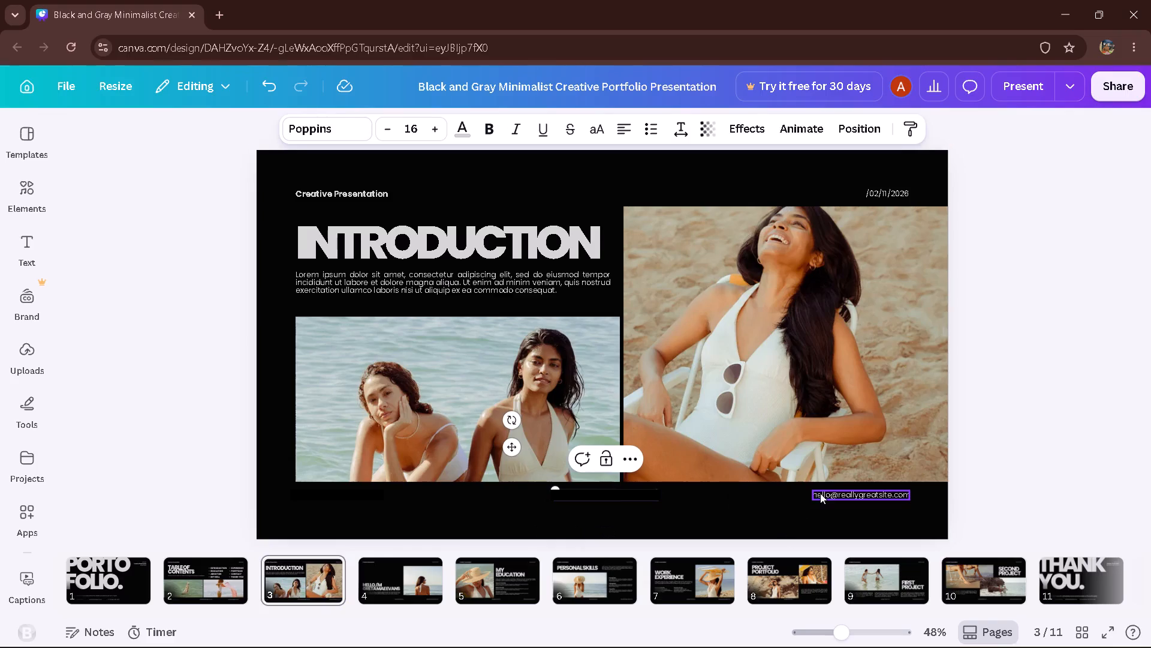
pyautogui.tripleClick(849, 496)
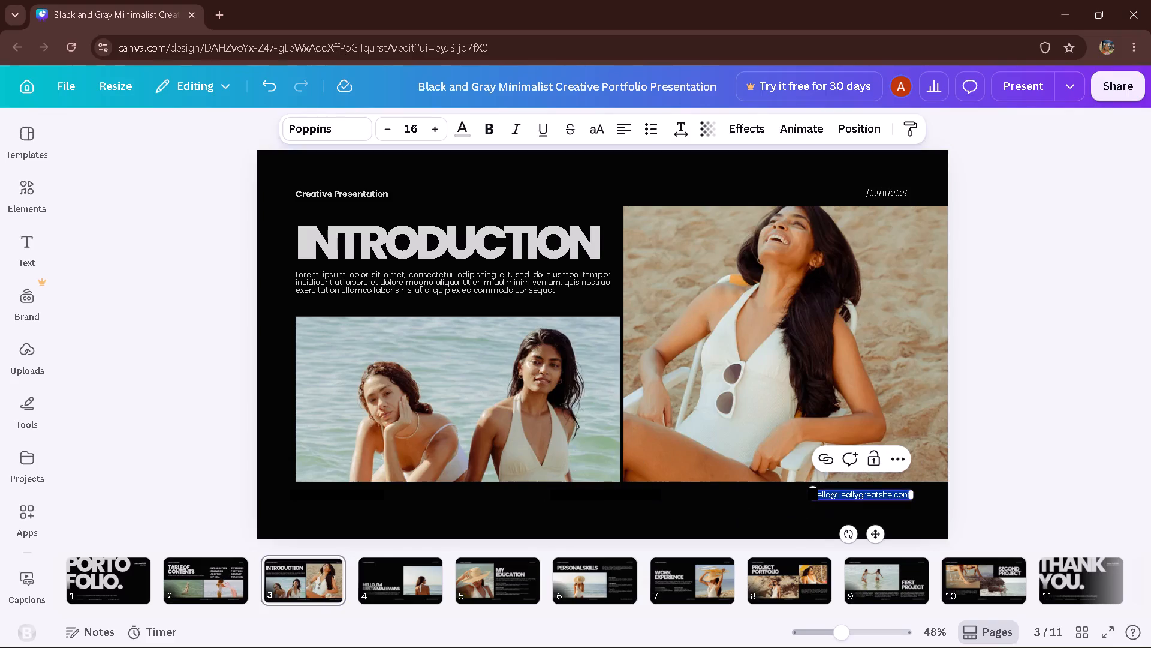
pyautogui.press('BackSpace')
pyautogui.hotkey('ctrl', 'v')
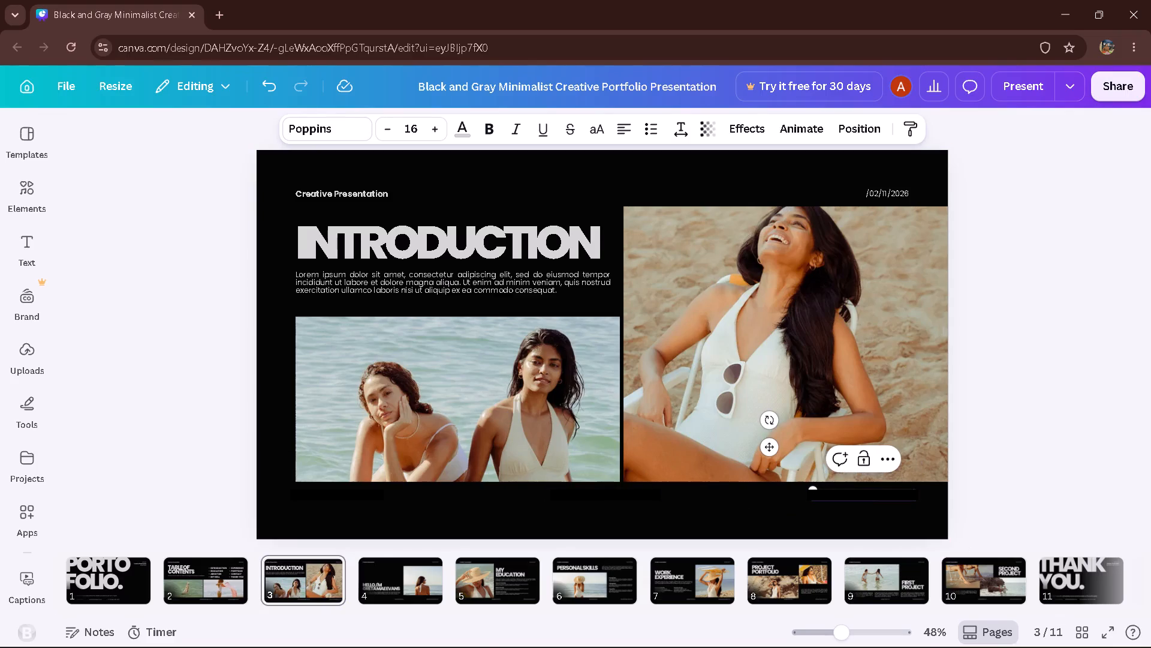
# Replace the website and e-mail placeholders in the footer of page 4, the "Hello, I'm" page, with the copied contact line.
pyautogui.click(400, 569)
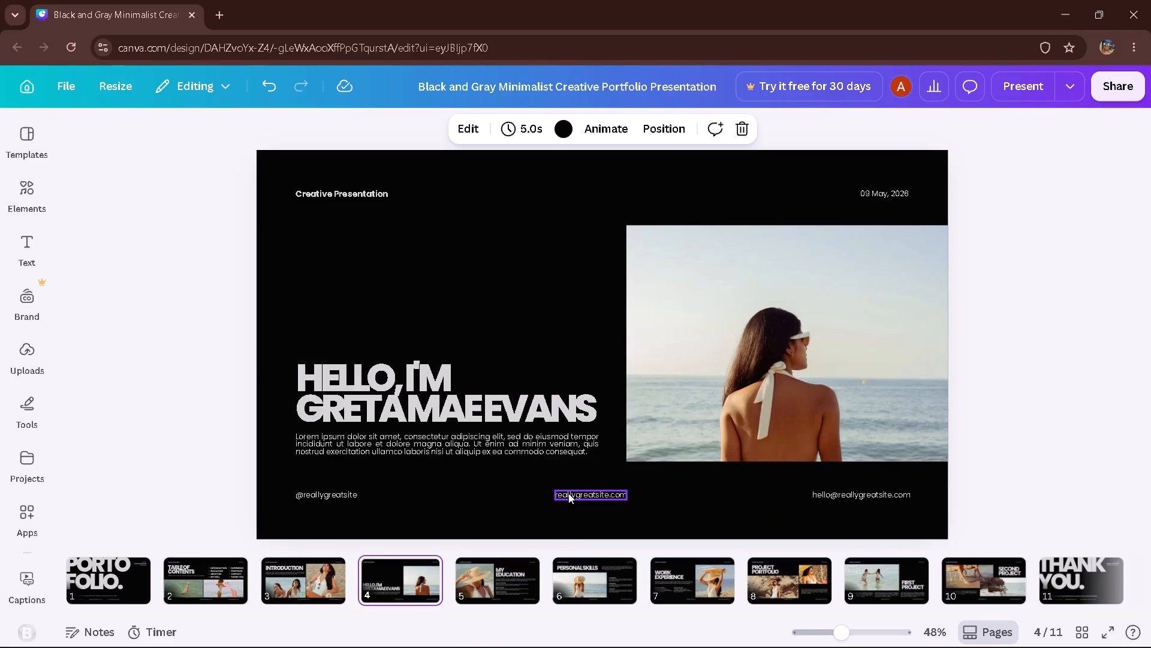
pyautogui.doubleClick(568, 493)
pyautogui.press('BackSpace')
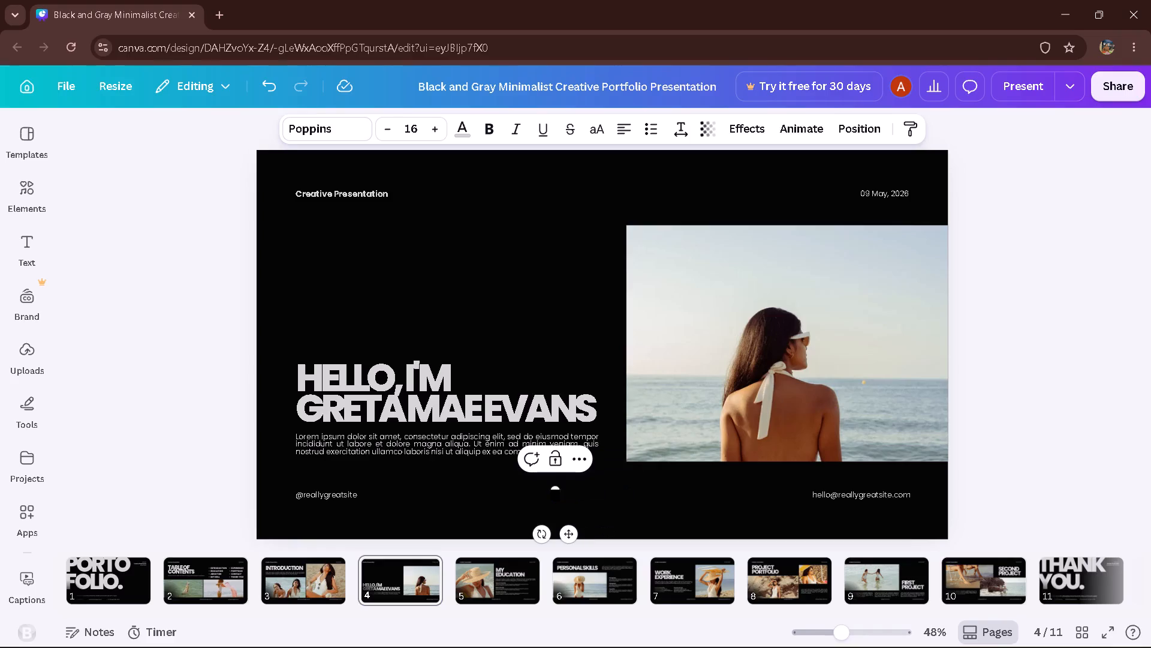
pyautogui.hotkey('ctrl', 'v')
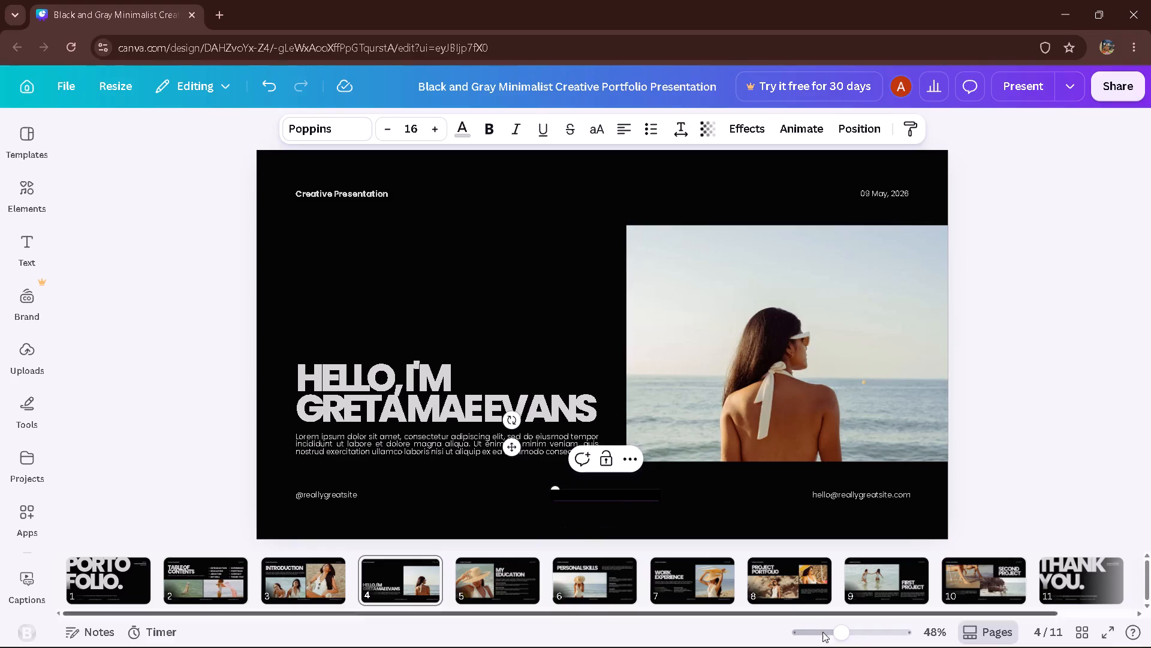
pyautogui.tripleClick(828, 496)
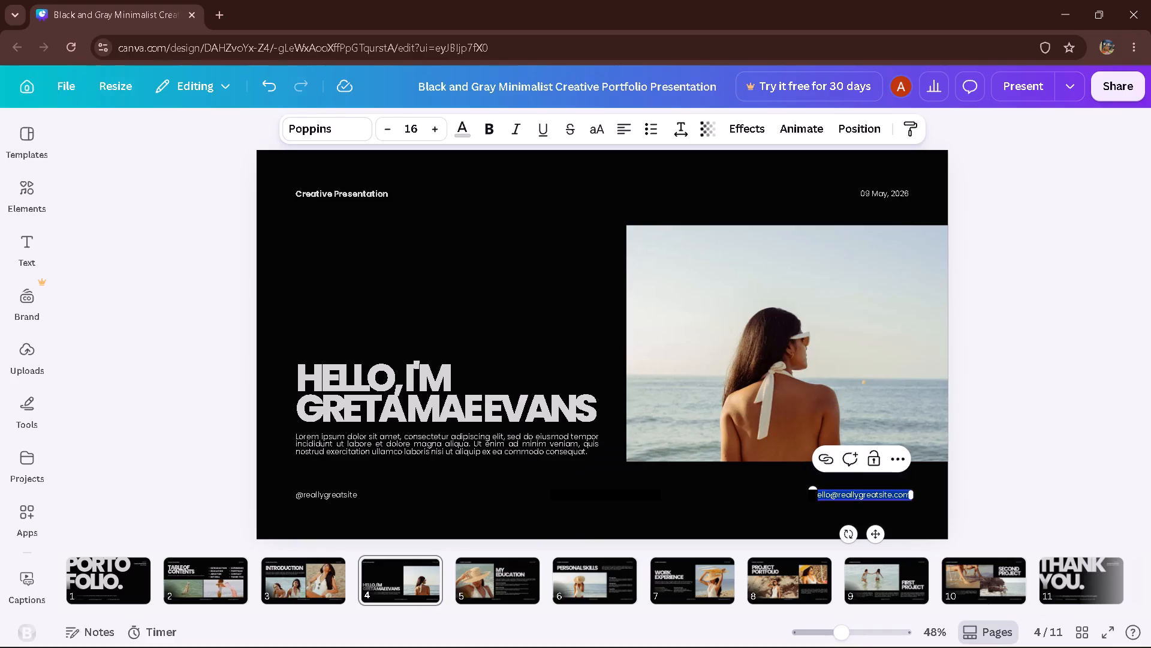
pyautogui.press('BackSpace')
pyautogui.hotkey('ctrl', 'v')
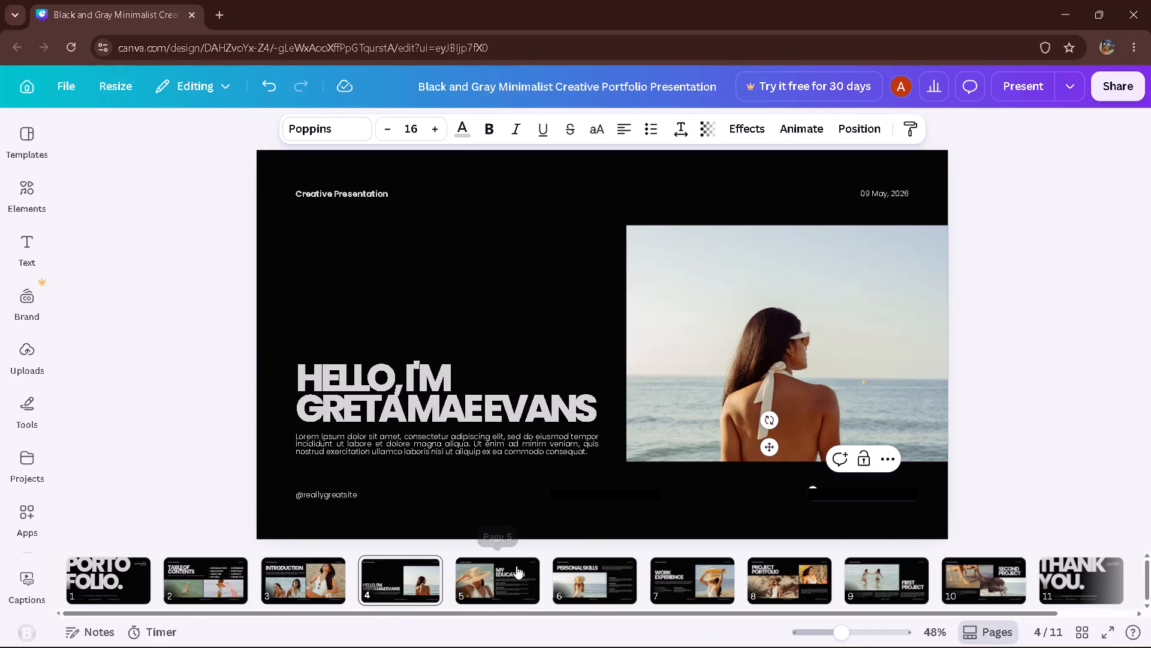
# Replace the website and e-mail placeholders in the My Education page footer with the copied contact line.
pyautogui.click(516, 566)
pyautogui.doubleClick(592, 496)
pyautogui.press('BackSpace')
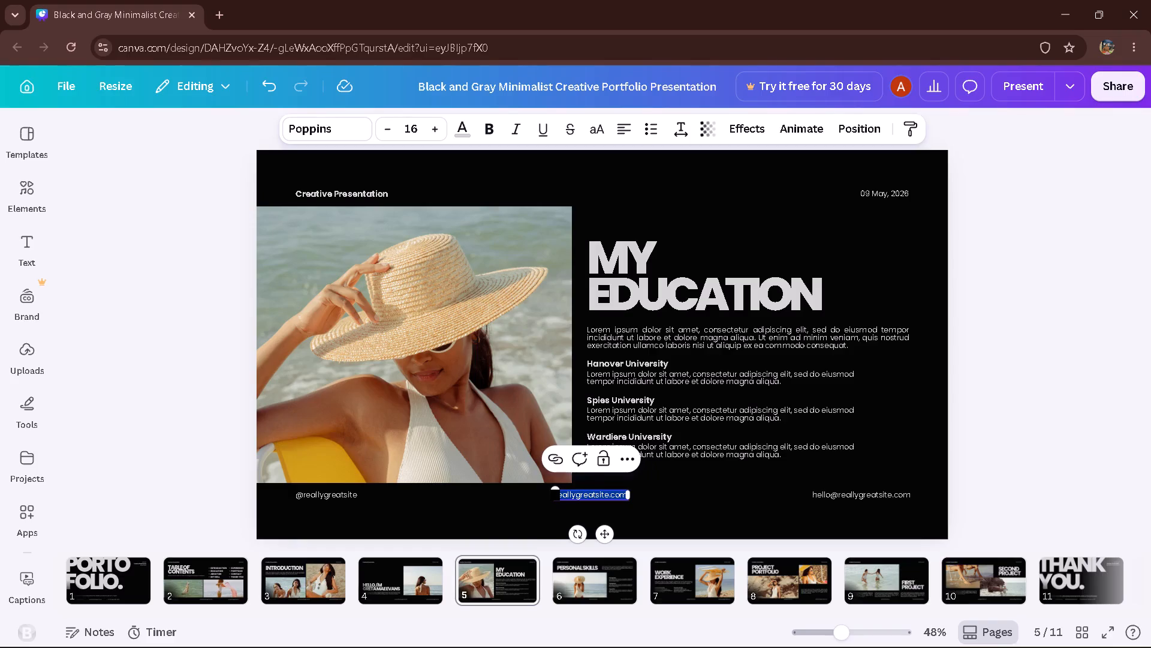
pyautogui.hotkey('ctrl', 'v')
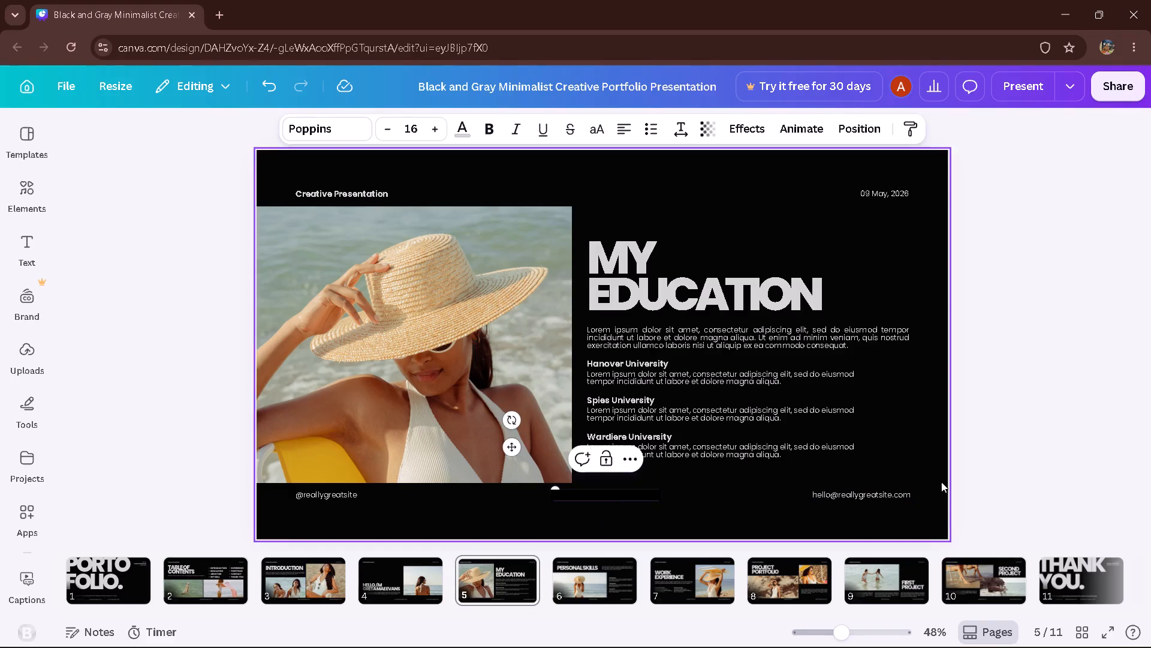
pyautogui.doubleClick(878, 498)
pyautogui.press('BackSpace')
pyautogui.hotkey('ctrl', 'v')
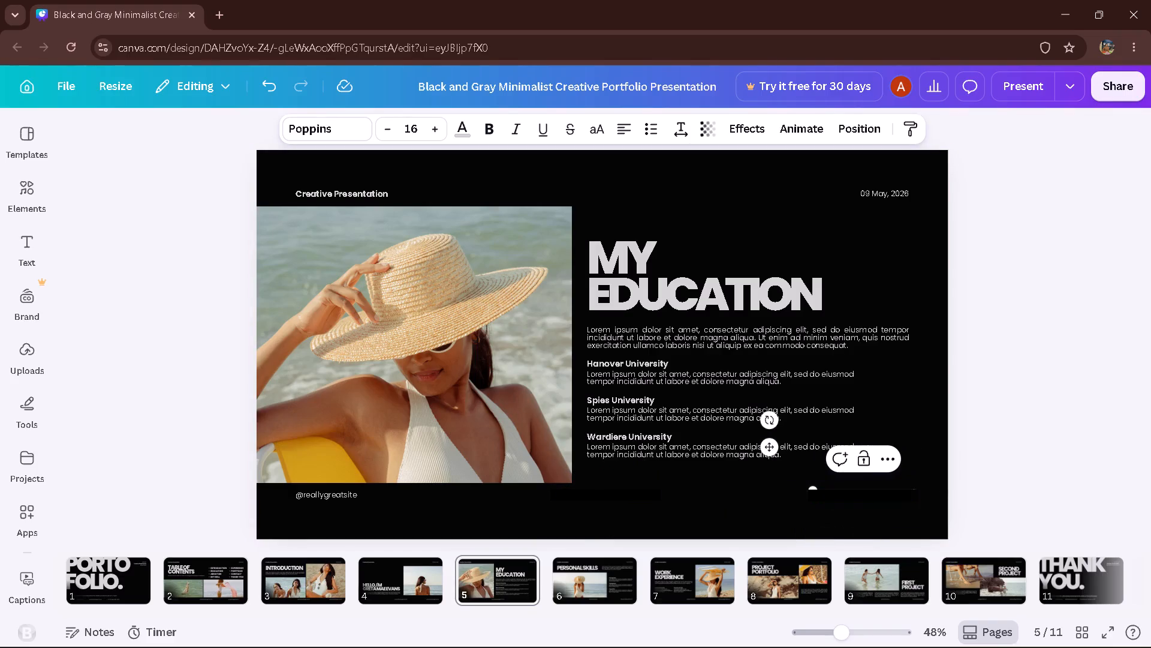
# Replace the website and e-mail placeholders in the Personal Skills page footer with the copied contact line.
pyautogui.click(587, 582)
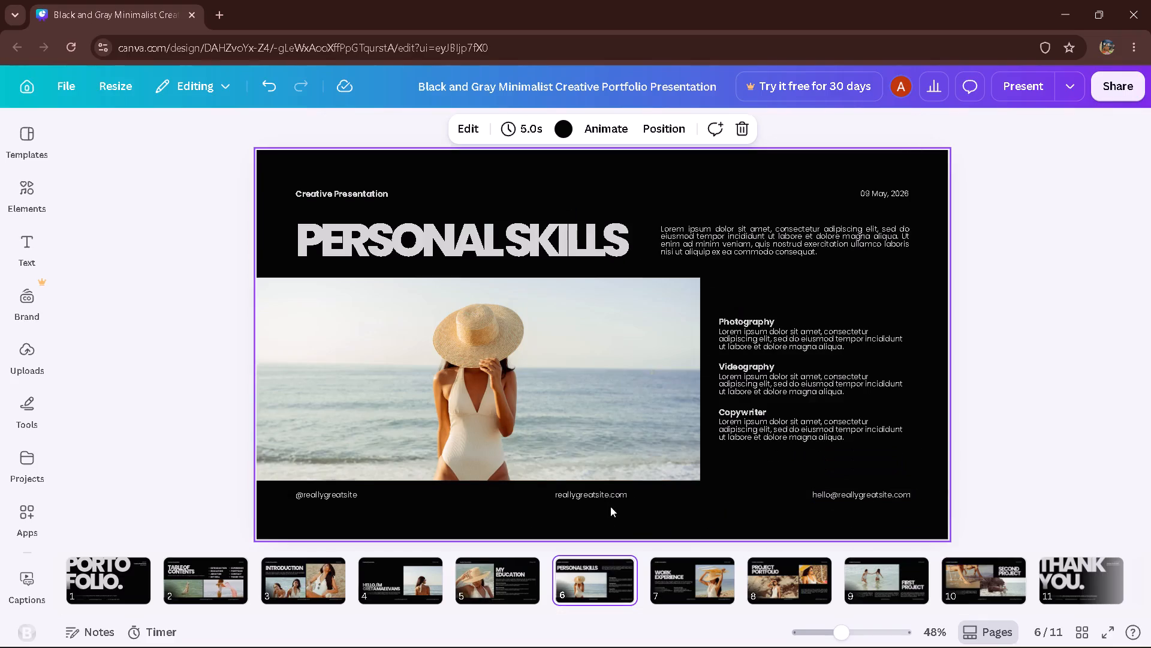
pyautogui.doubleClick(600, 499)
pyautogui.press('BackSpace')
pyautogui.hotkey('ctrl', 'v')
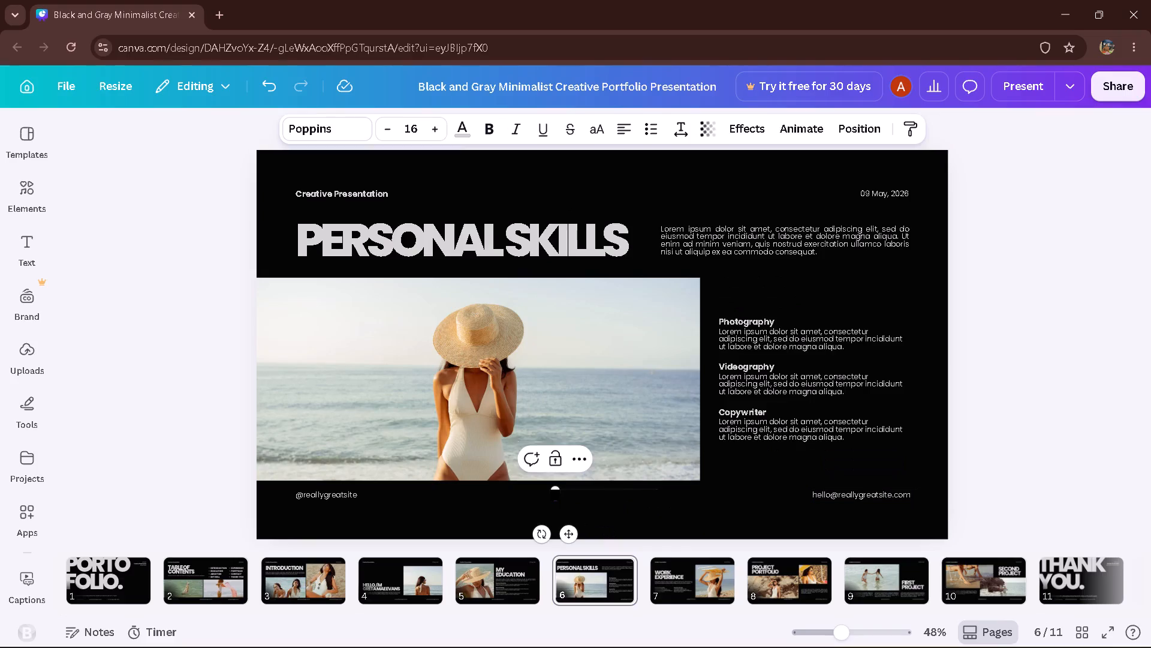
pyautogui.doubleClick(857, 495)
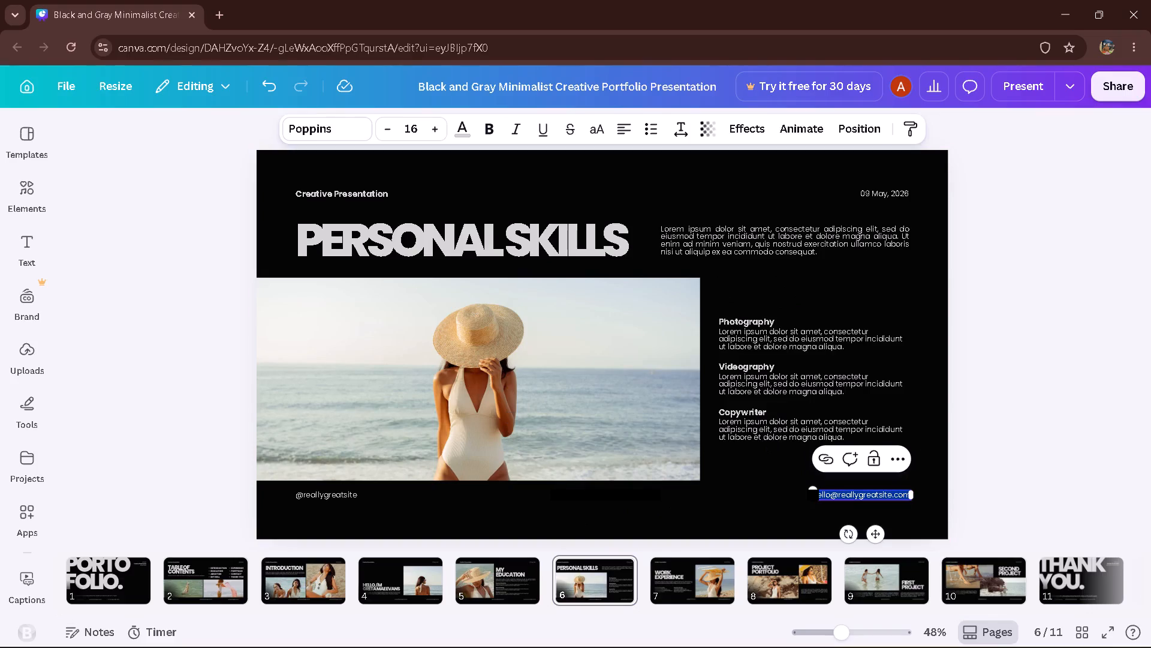
pyautogui.press('BackSpace')
pyautogui.hotkey('ctrl', 'v')
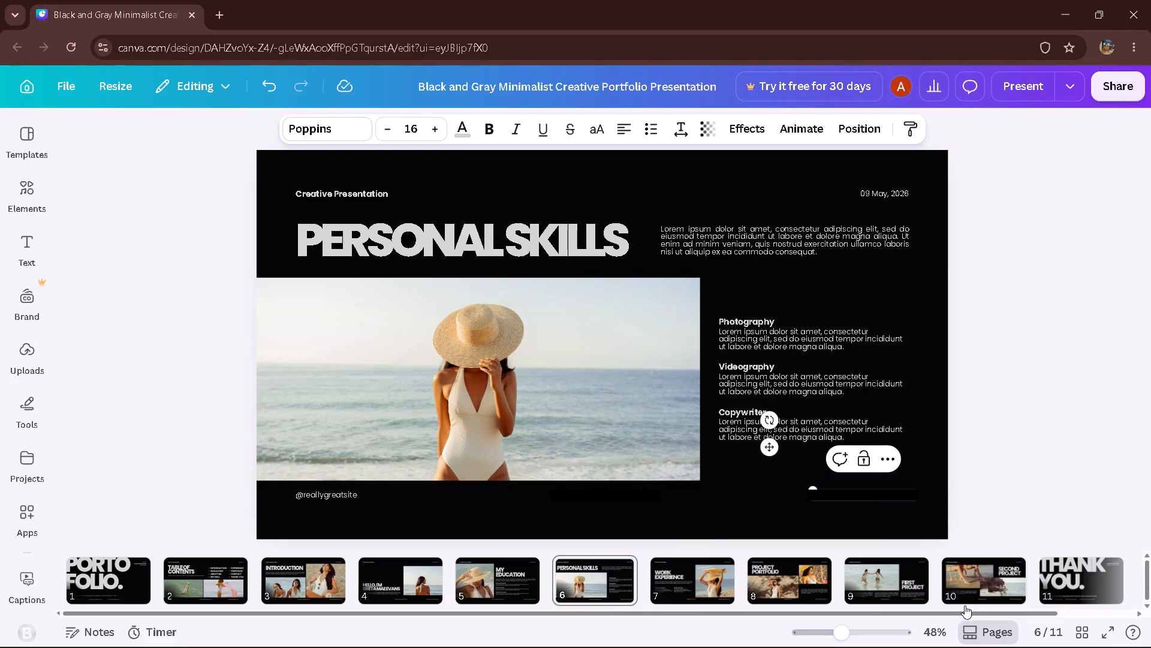
# Replace the website and e-mail placeholders in the Work Experience page footer with the copied contact line.
pyautogui.click(697, 593)
pyautogui.click(615, 506)
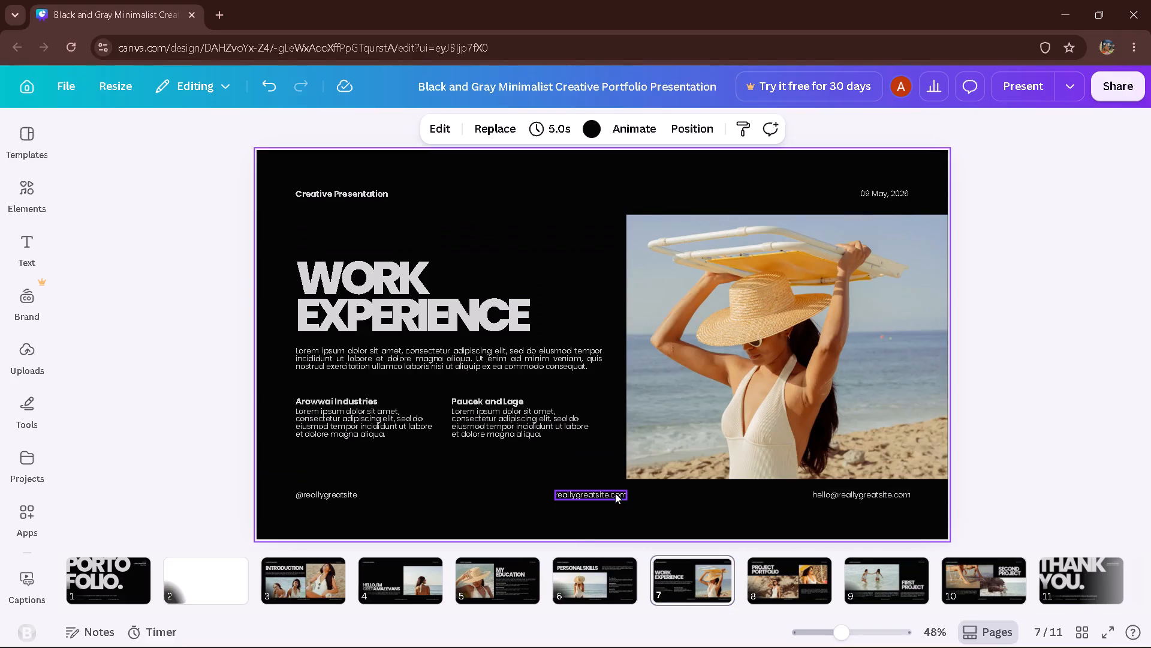
pyautogui.doubleClick(615, 493)
pyautogui.press('BackSpace')
pyautogui.hotkey('ctrl', 'v')
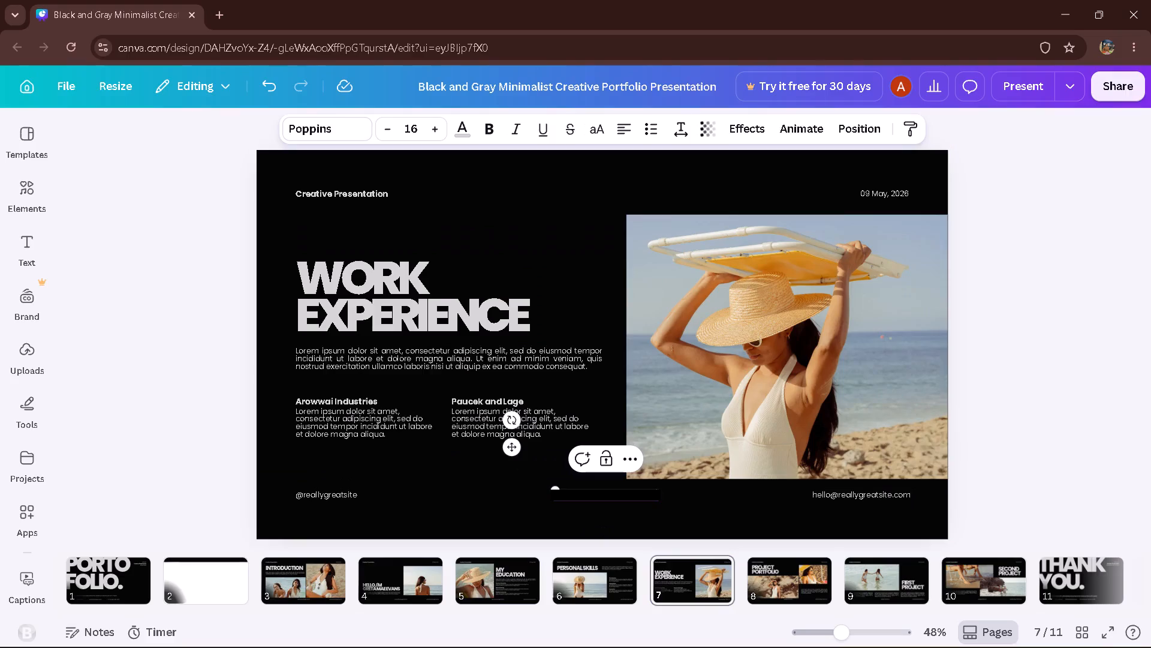
pyautogui.doubleClick(836, 495)
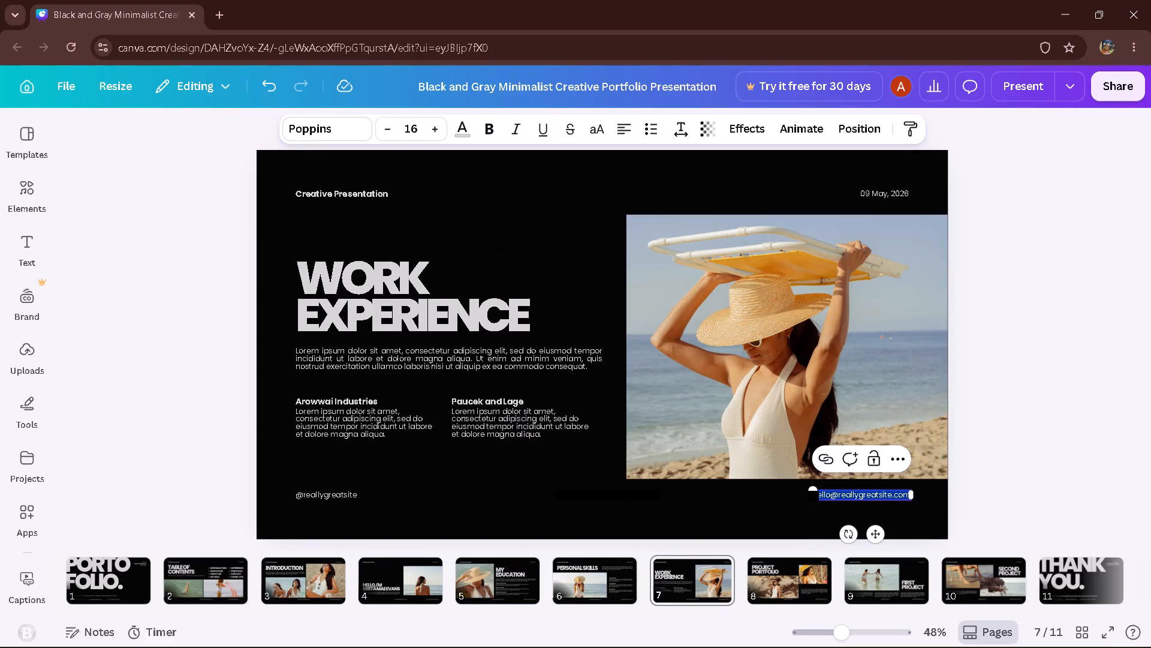
pyautogui.press('BackSpace')
pyautogui.hotkey('ctrl', 'v')
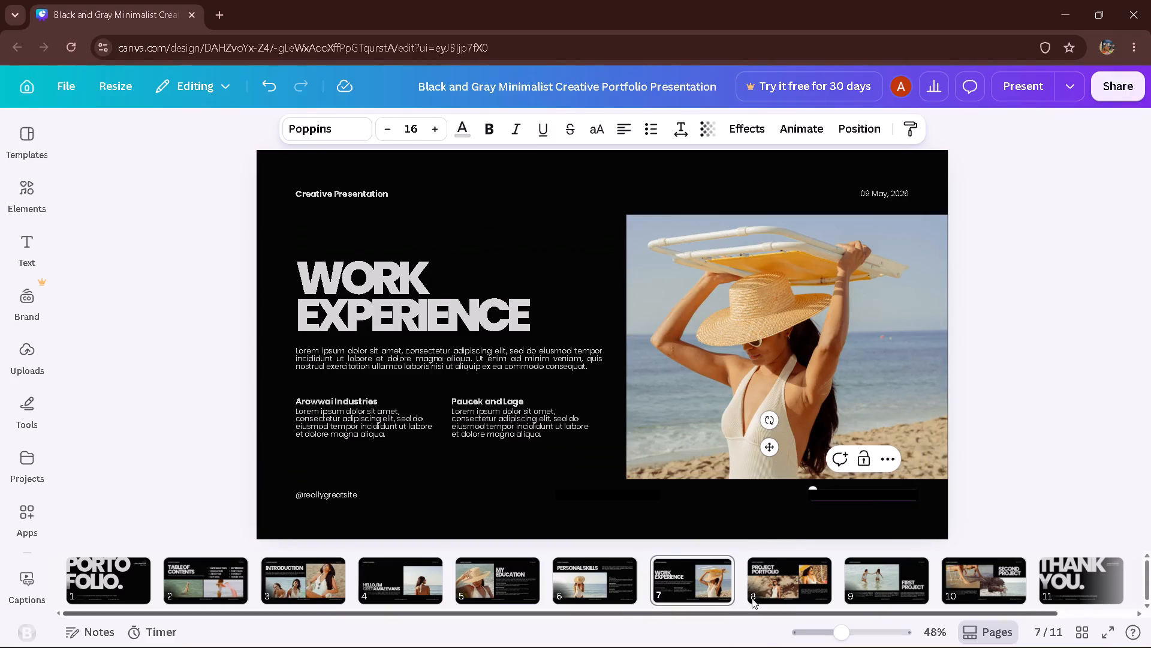
# Replace the e-mail and website placeholders in the Project Portfolio page footer with the copied contact line.
pyautogui.click(788, 564)
pyautogui.doubleClick(859, 490)
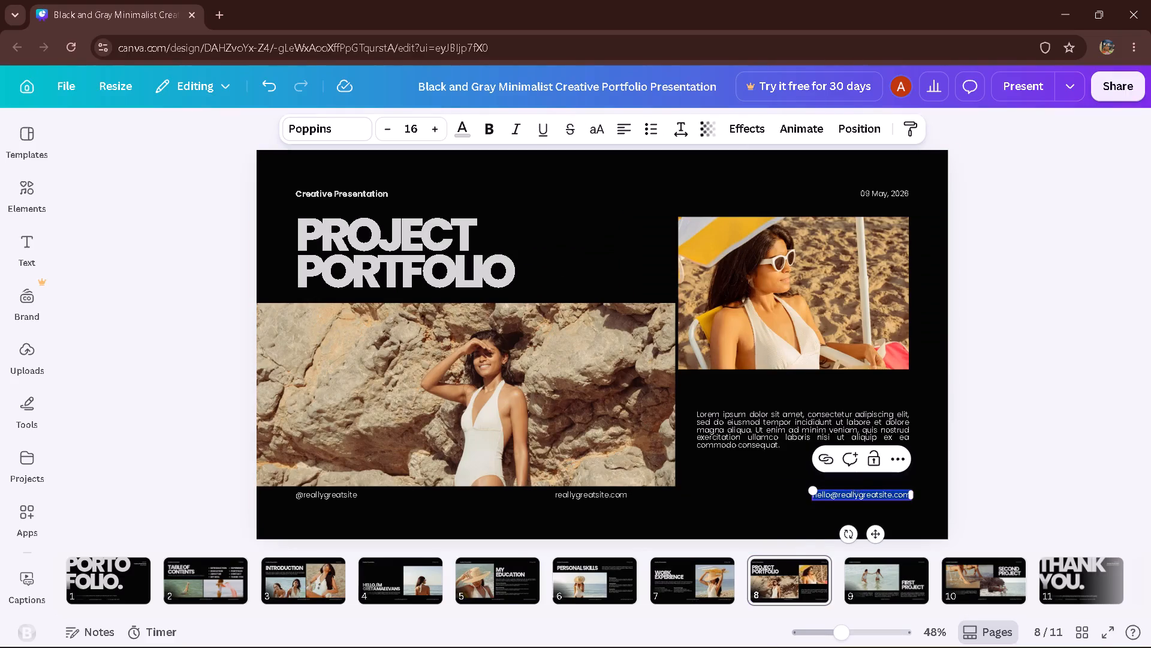
pyautogui.press('BackSpace')
pyautogui.hotkey('ctrl', 'v')
pyautogui.doubleClick(602, 496)
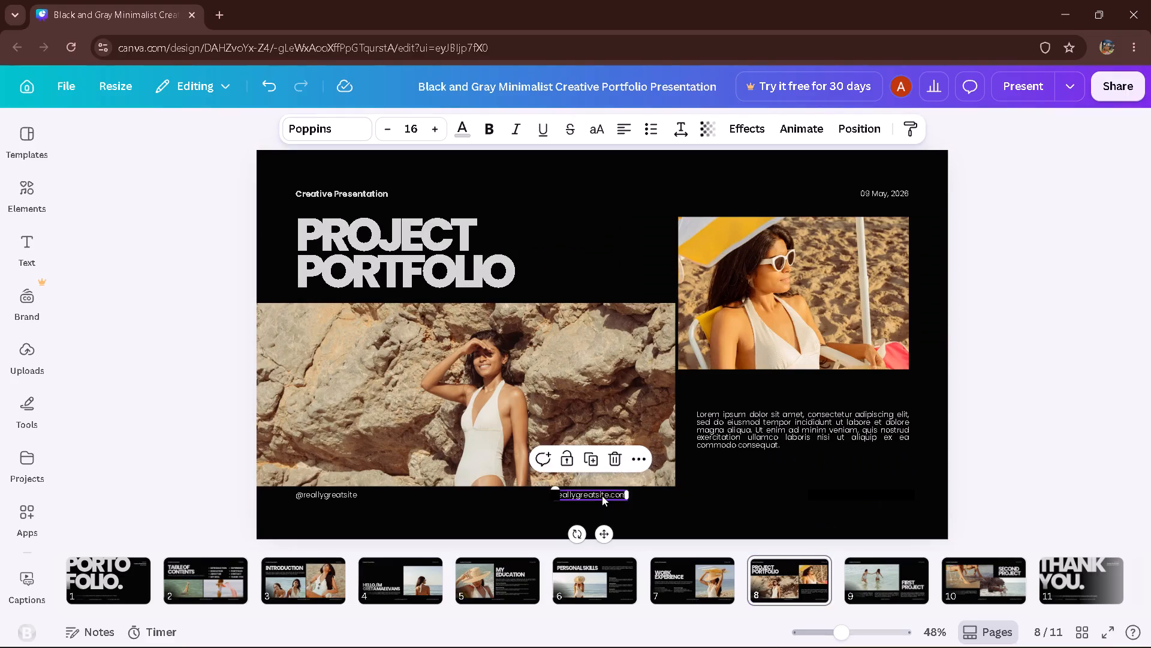
pyautogui.press('BackSpace')
pyautogui.hotkey('ctrl', 'v')
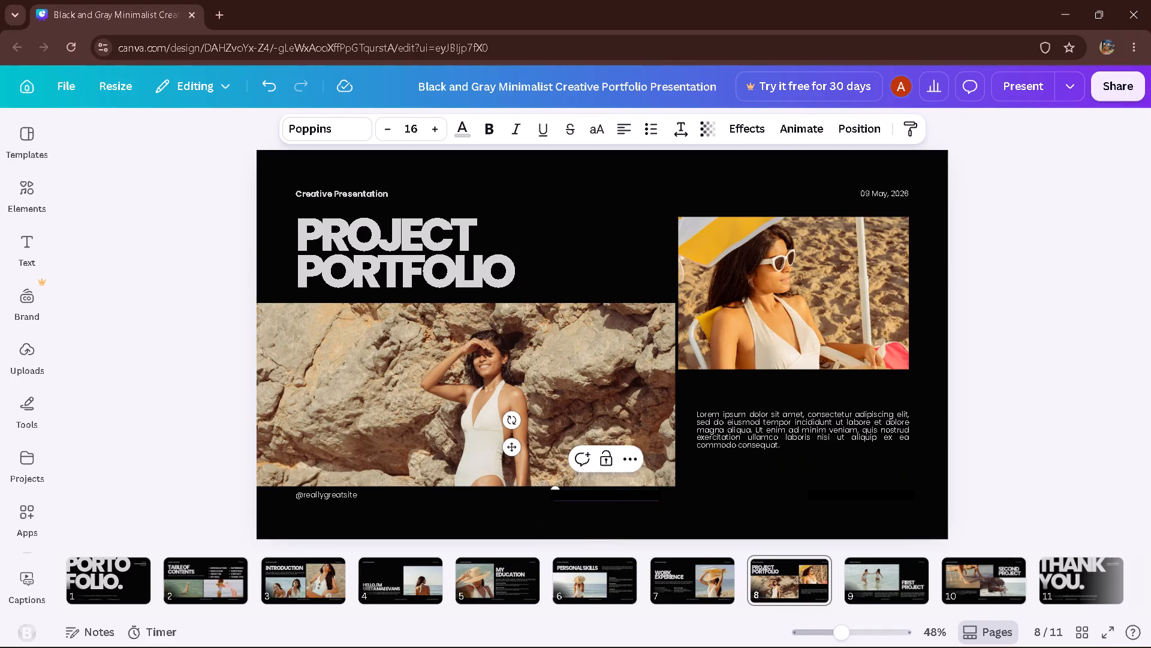
# Replace the e-mail and website placeholders in the First Project page footer with the copied contact line.
pyautogui.click(859, 569)
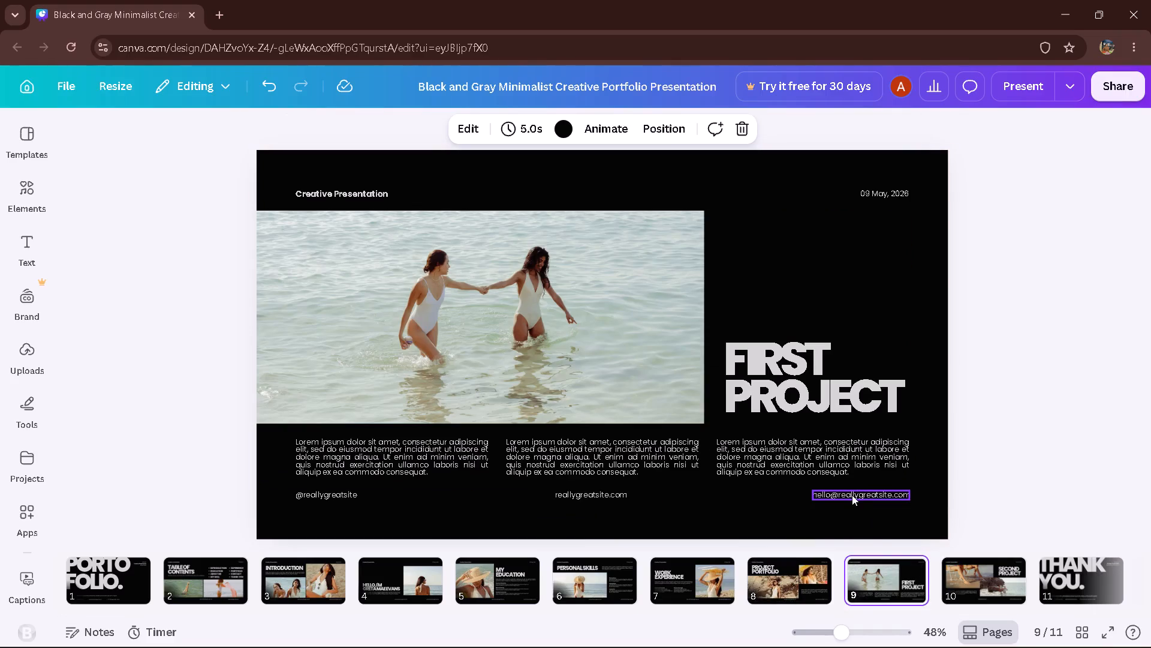
pyautogui.doubleClick(852, 495)
pyautogui.press('BackSpace')
pyautogui.hotkey('ctrl', 'v')
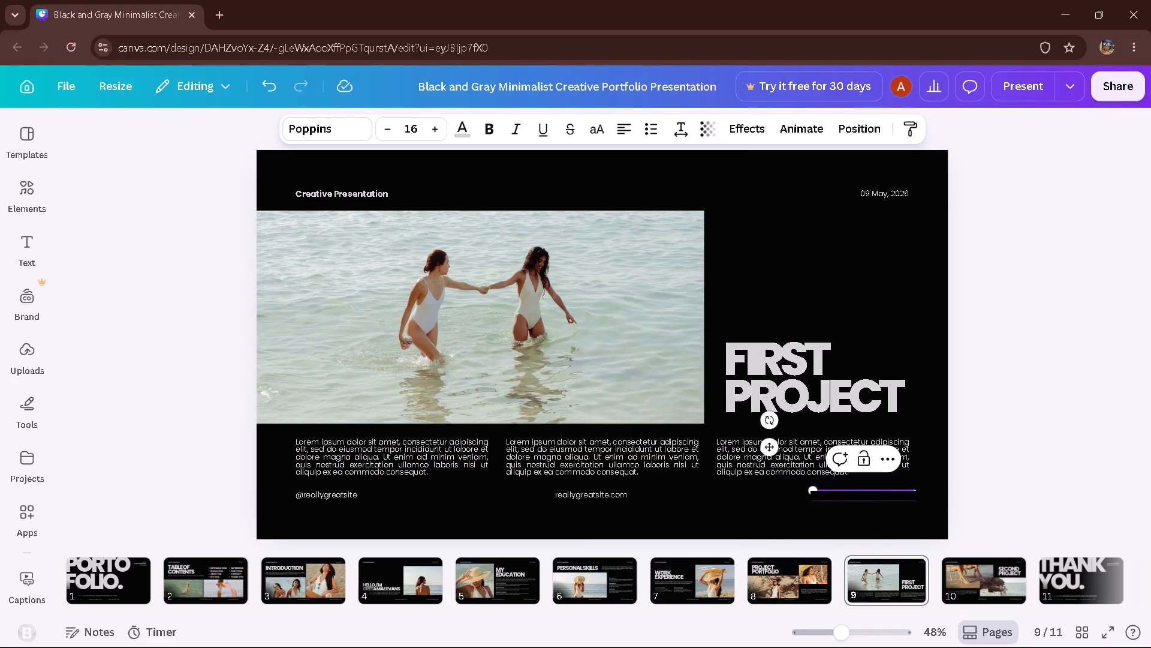
pyautogui.click(568, 506)
pyautogui.doubleClick(573, 493)
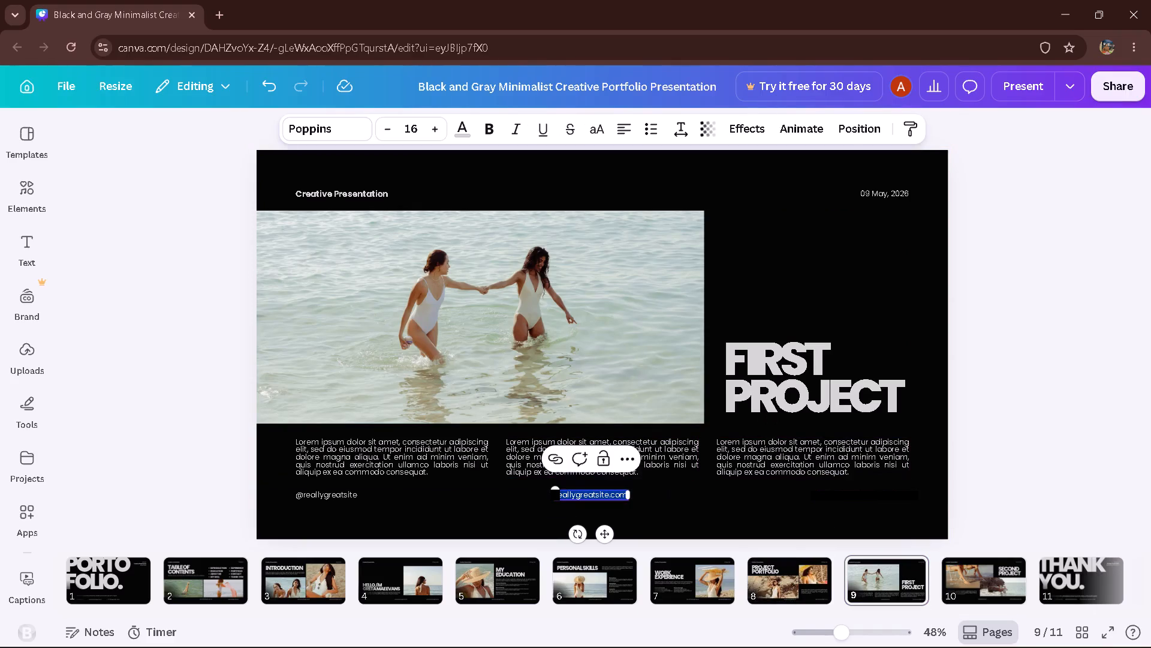
pyautogui.press('BackSpace')
pyautogui.hotkey('ctrl', 'v')
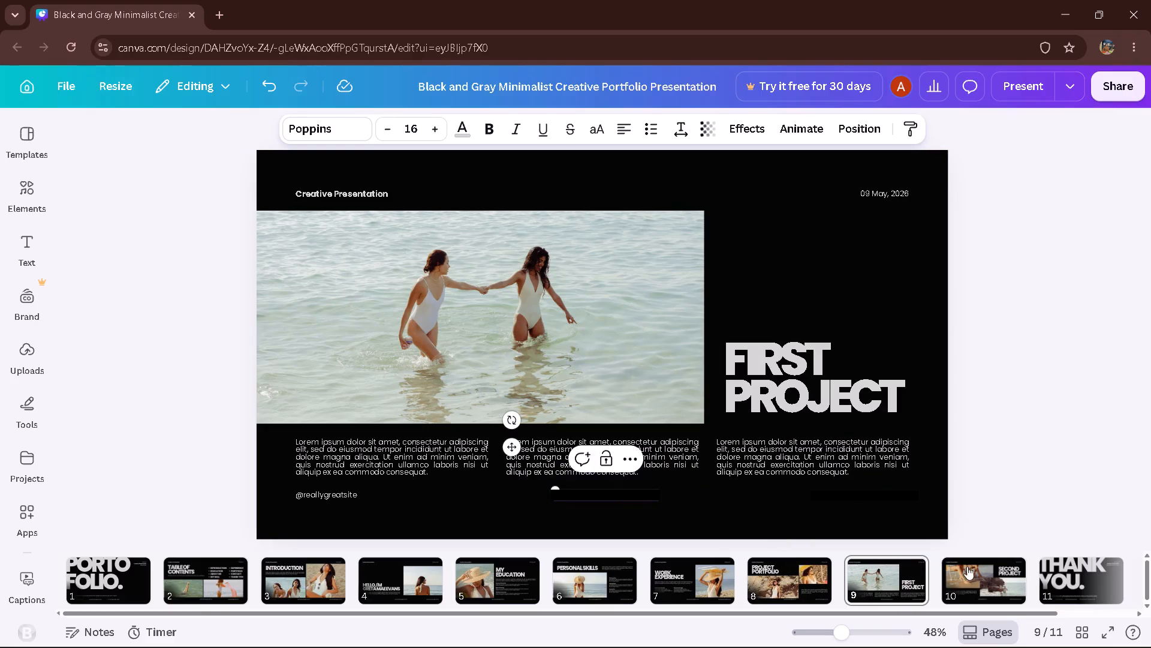
# Replace the website and e-mail placeholders in the Second Project page footer with the copied contact line.
pyautogui.click(988, 574)
pyautogui.click(605, 488)
pyautogui.tripleClick(605, 493)
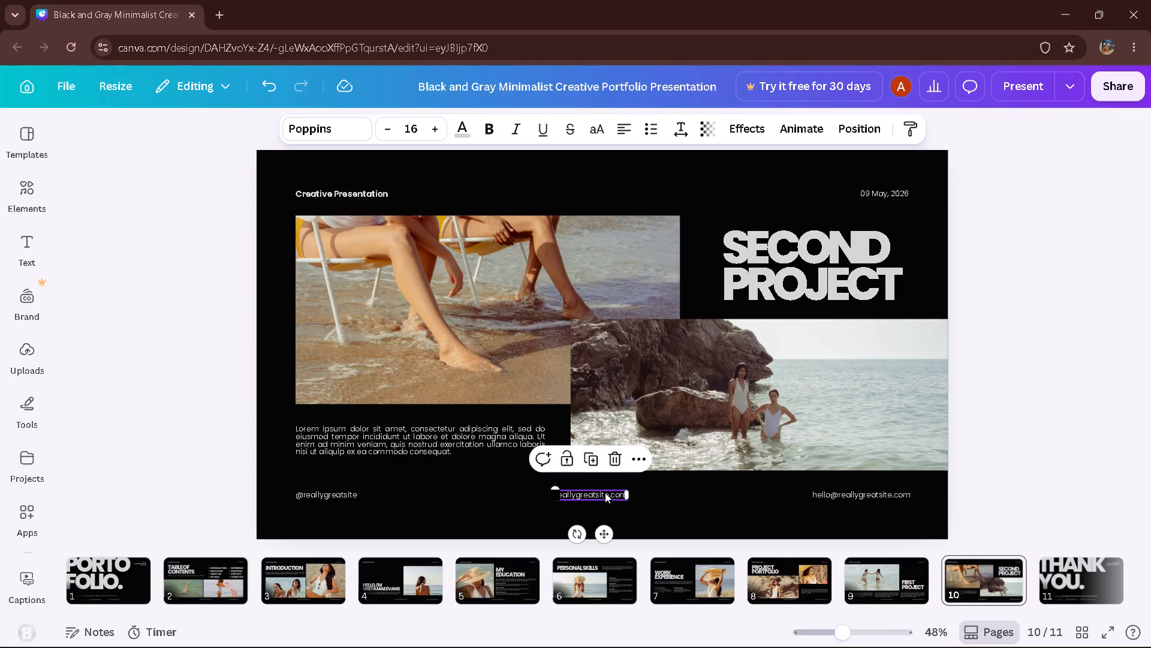
pyautogui.press('BackSpace')
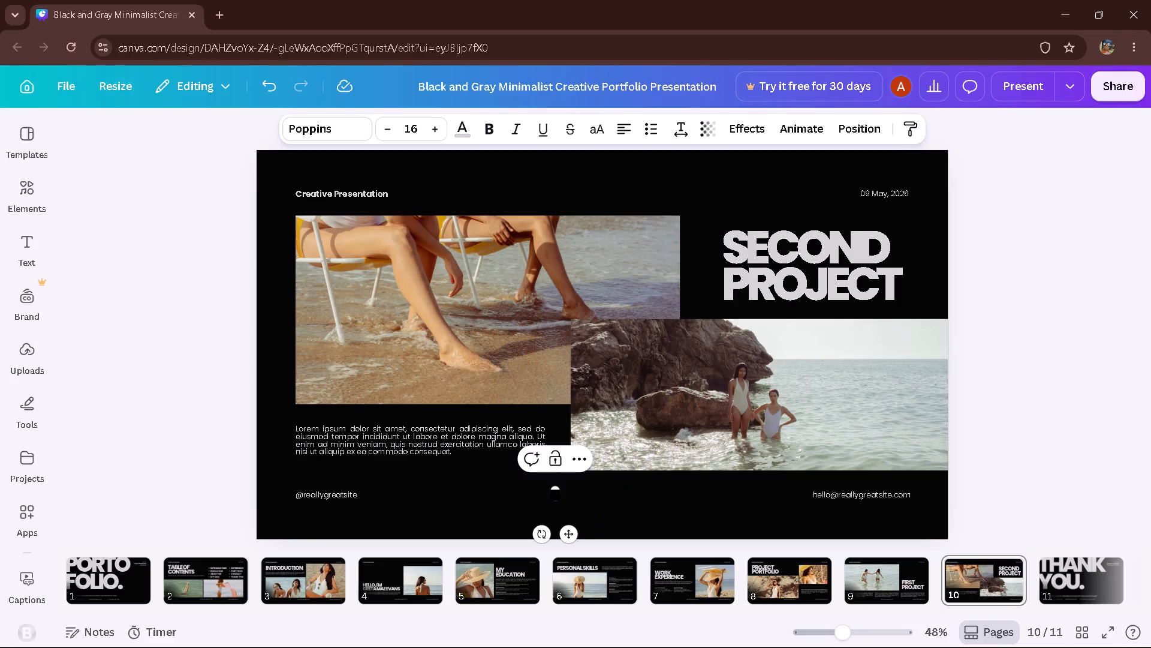
pyautogui.hotkey('ctrl', 'v')
pyautogui.doubleClick(846, 490)
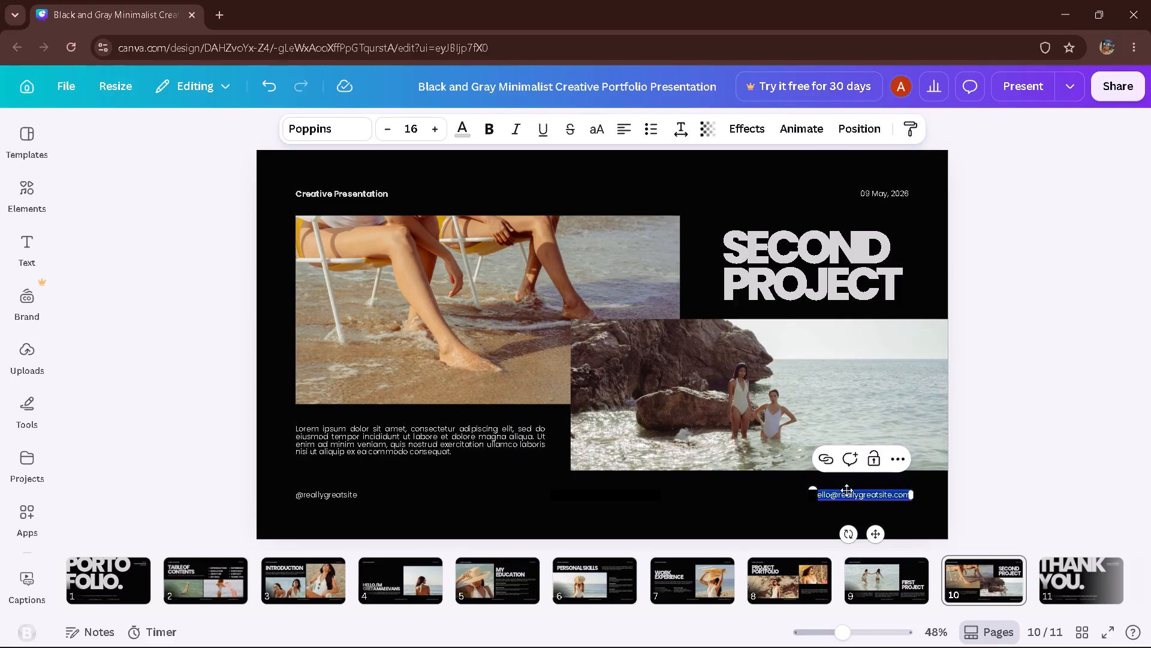
pyautogui.press('BackSpace')
pyautogui.hotkey('ctrl', 'v')
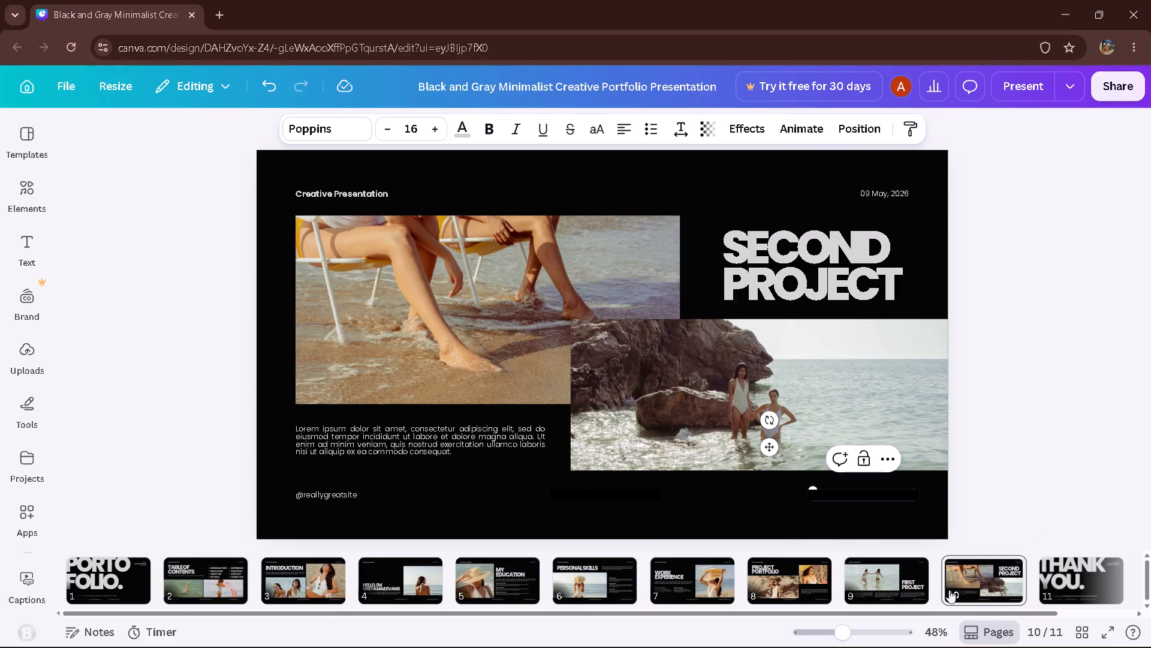
pyautogui.click(1066, 501)
# On the Thank You page footer, replace the website placeholder with the copied contact line and clear the e-mail placeholder.
pyautogui.click(988, 579)
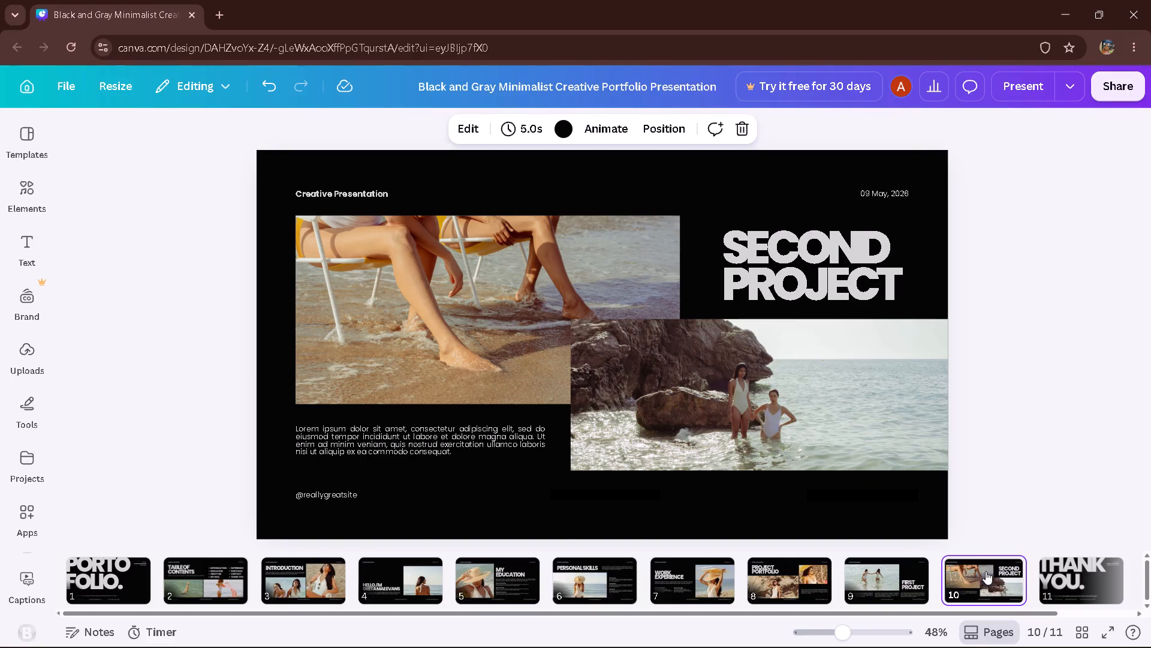
pyautogui.click(896, 571)
pyautogui.click(972, 569)
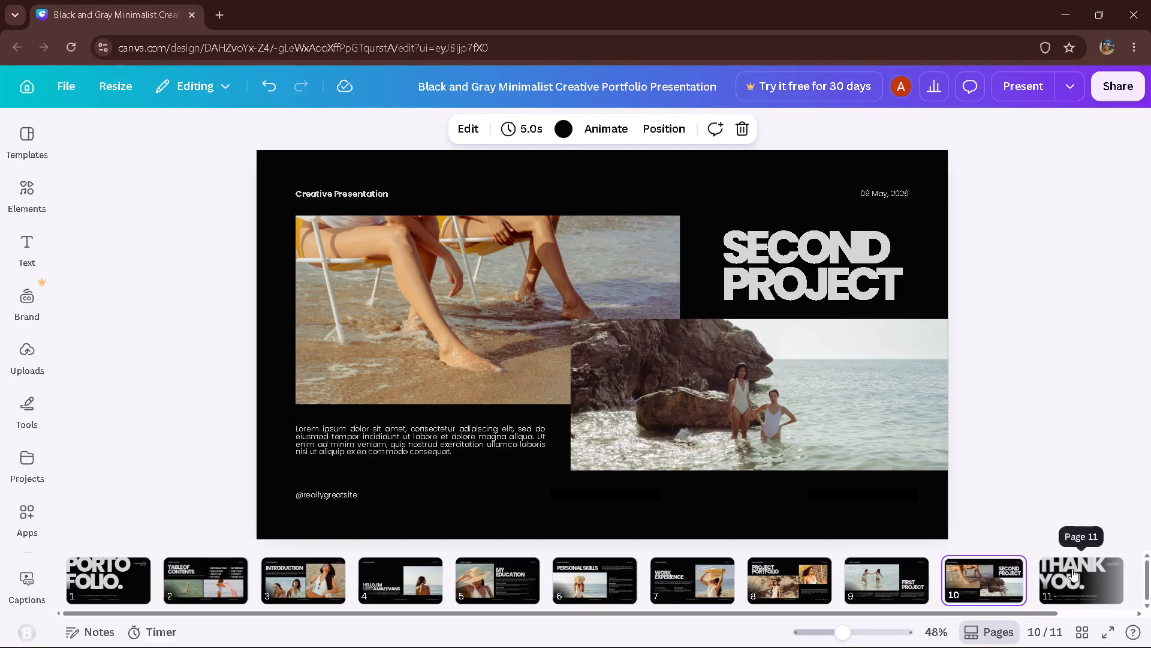
pyautogui.click(1072, 569)
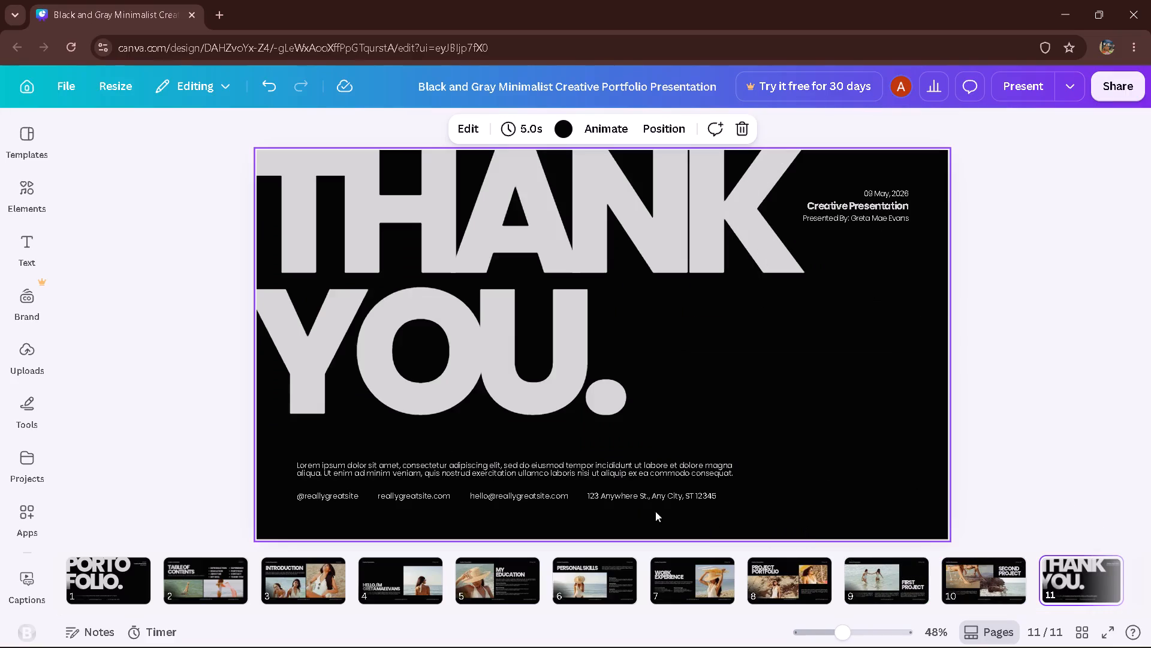
pyautogui.doubleClick(408, 493)
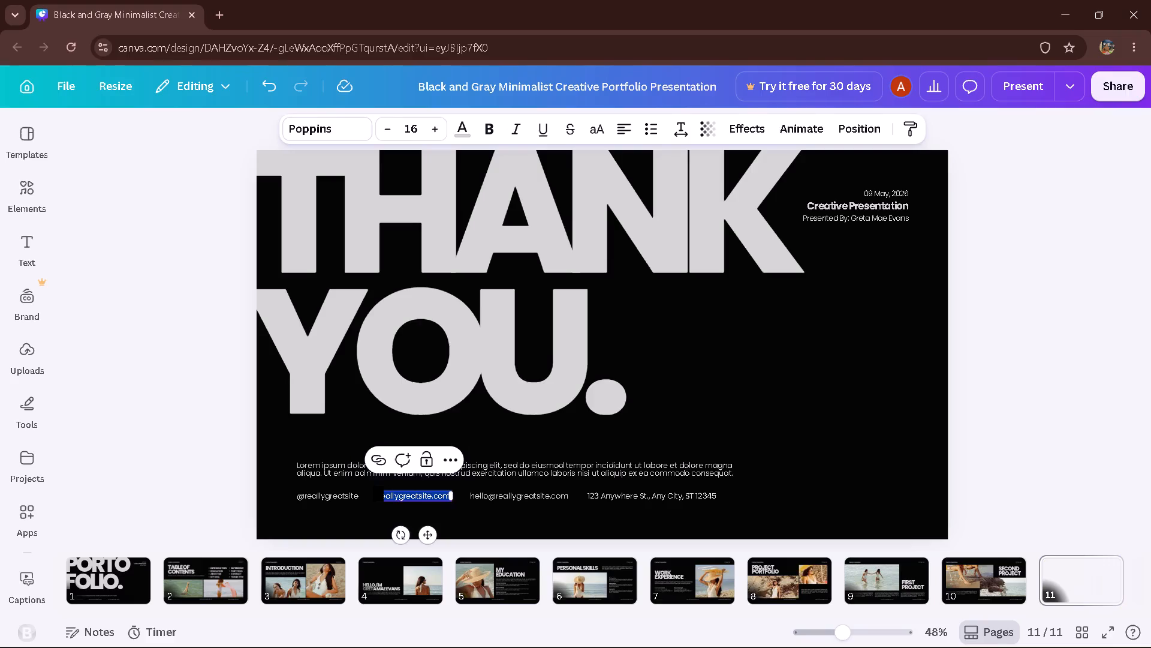
pyautogui.press('BackSpace')
pyautogui.hotkey('ctrl', 'v')
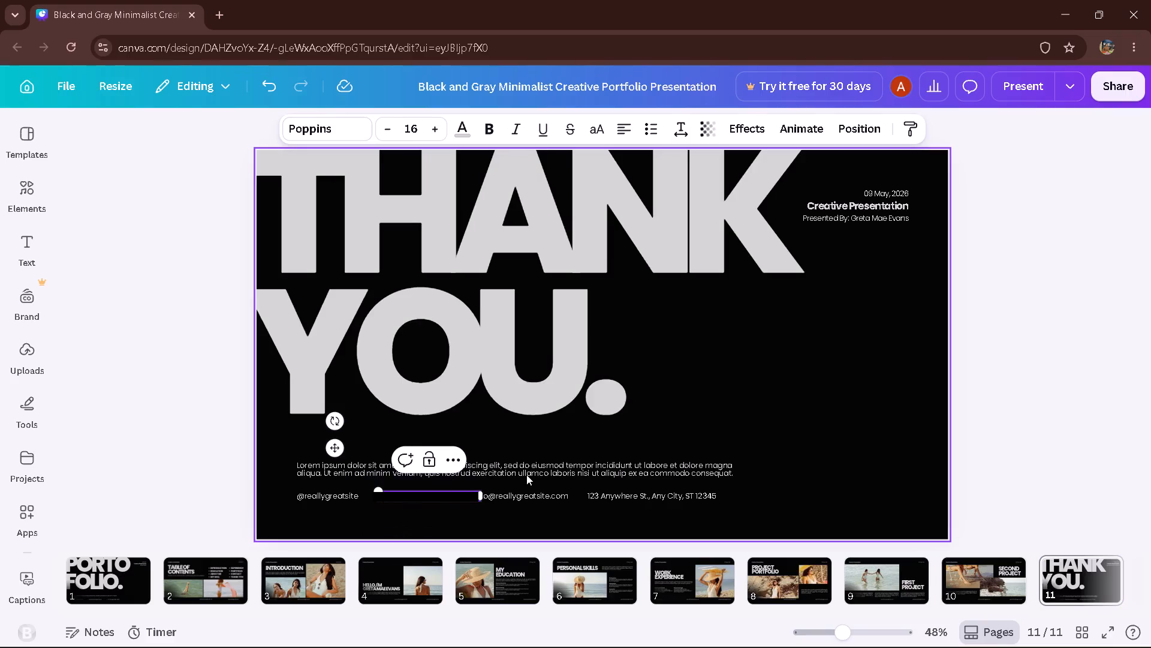
pyautogui.doubleClick(529, 495)
pyautogui.press('BackSpace')
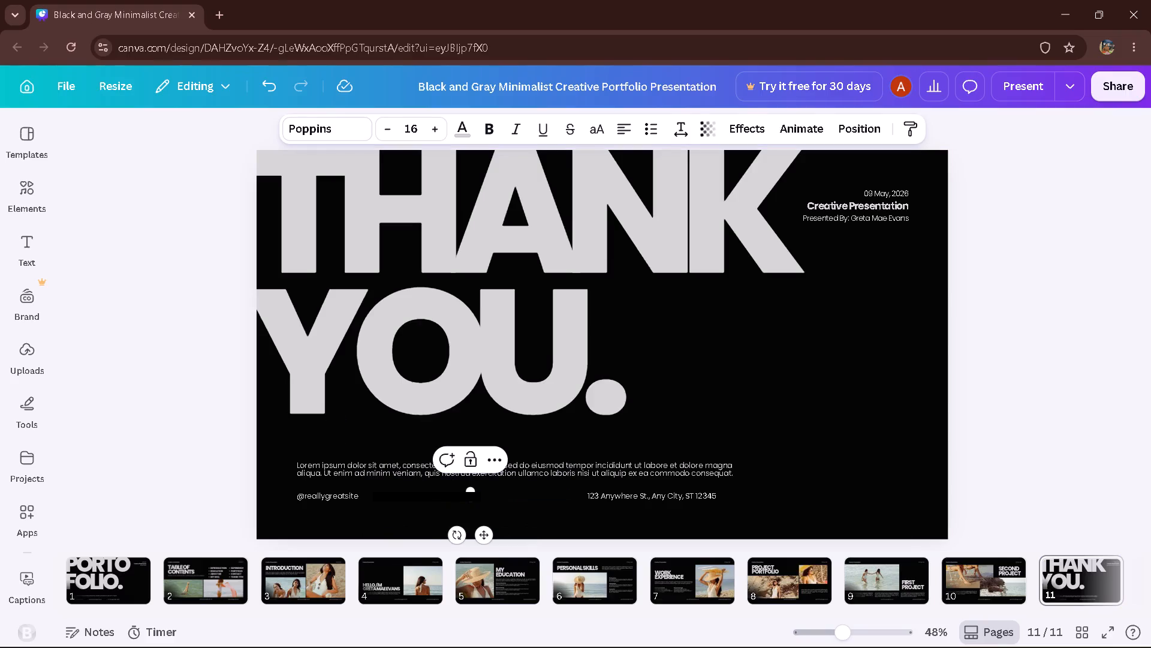
pyautogui.press('v')
pyautogui.tripleClick(529, 495)
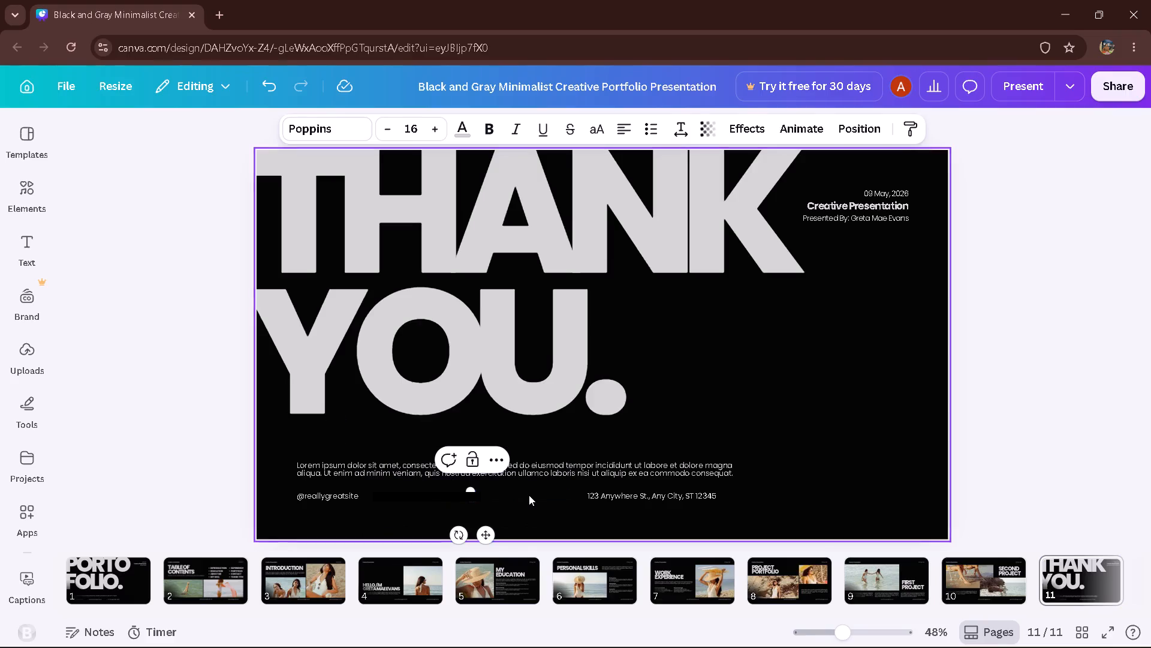
pyautogui.tripleClick(469, 493)
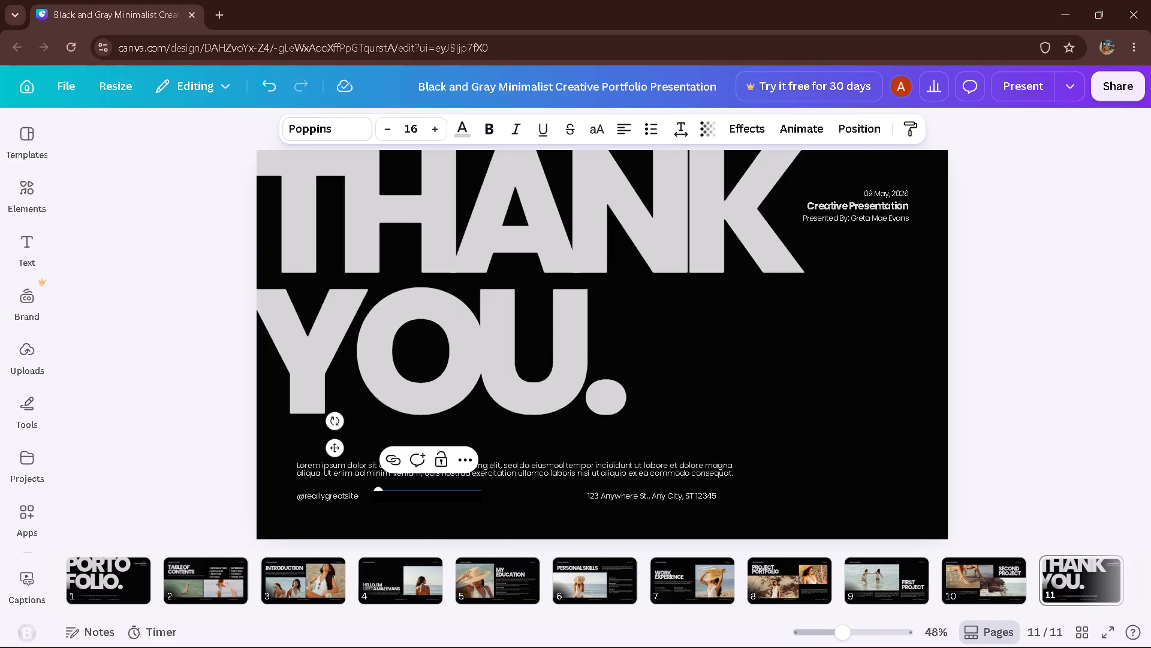
pyautogui.press('BackSpace')
pyautogui.hotkey('ctrl', 'v')
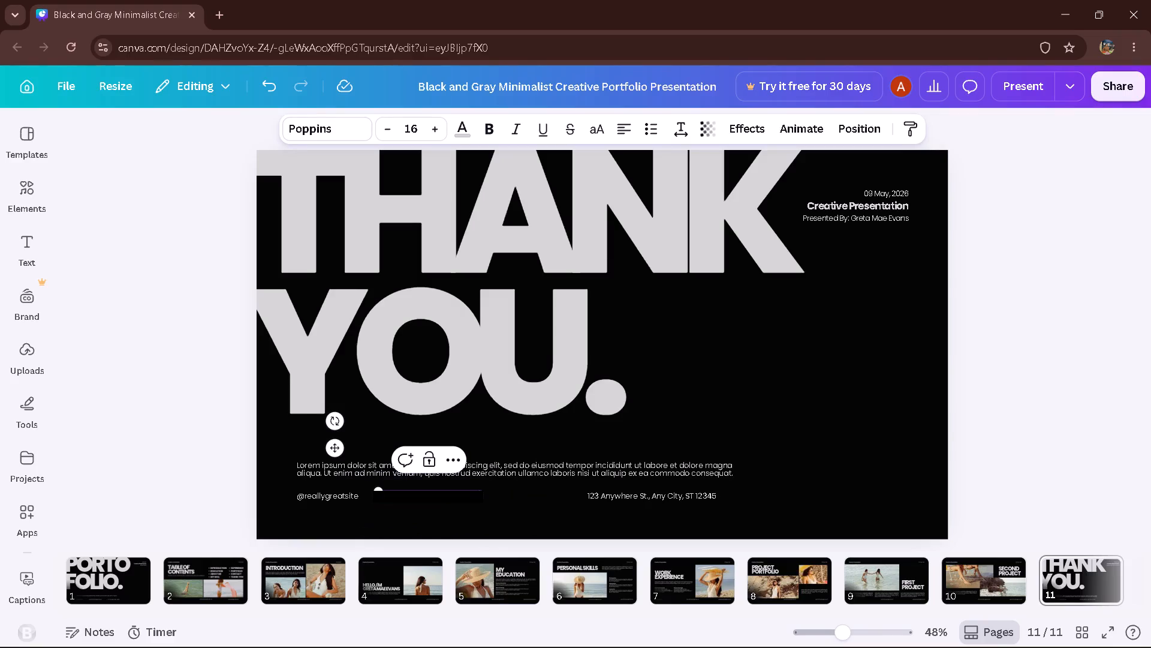
pyautogui.click(1051, 436)
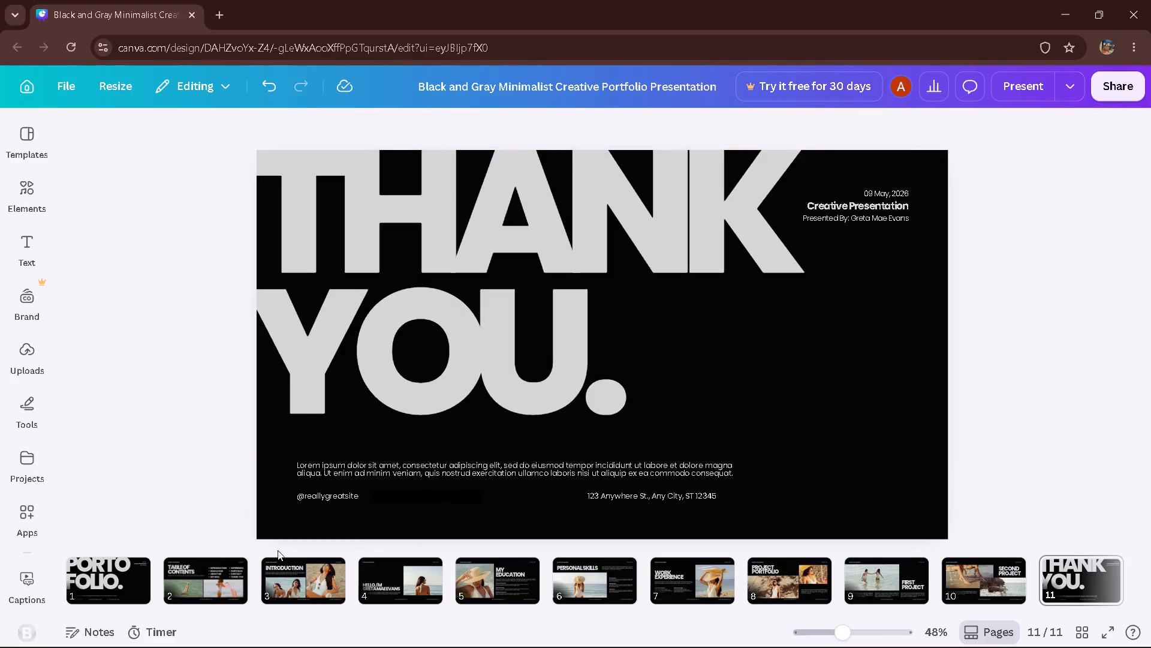
pyautogui.click(196, 559)
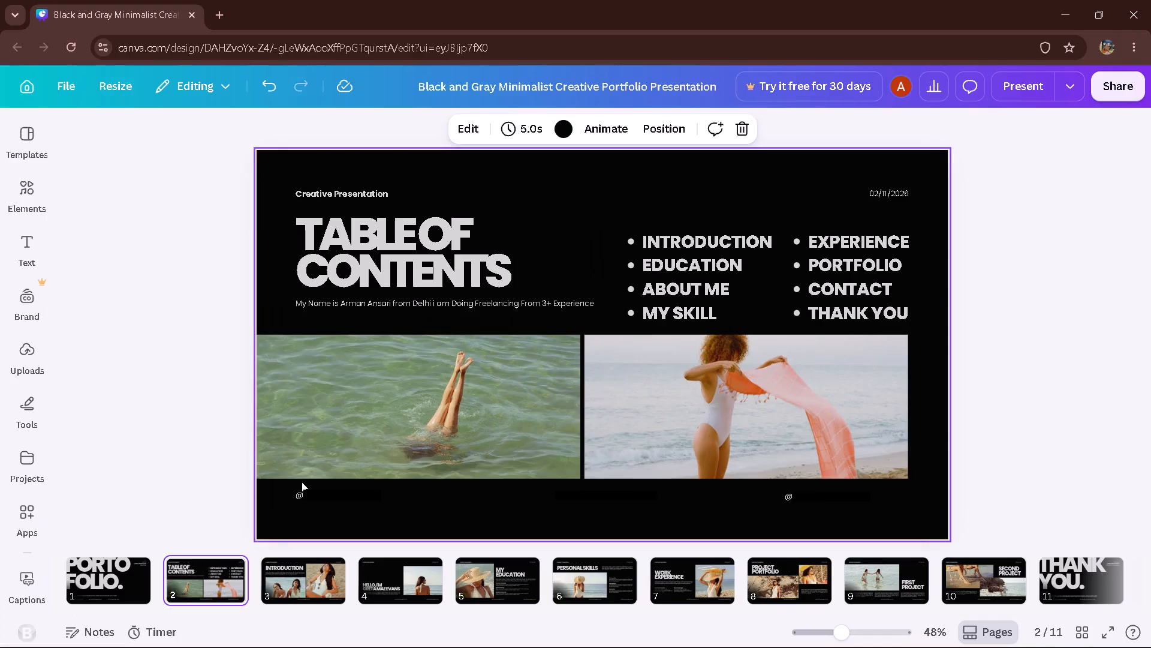
pyautogui.tripleClick(327, 493)
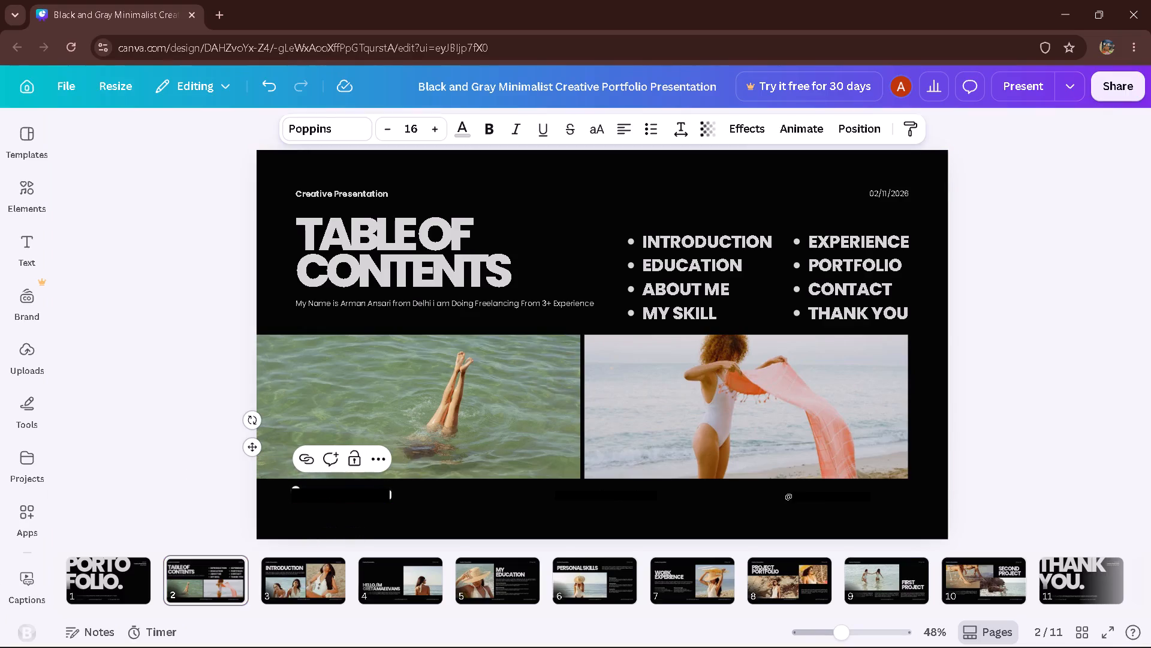
pyautogui.hotkey('ctrl', 'c')
pyautogui.click(289, 587)
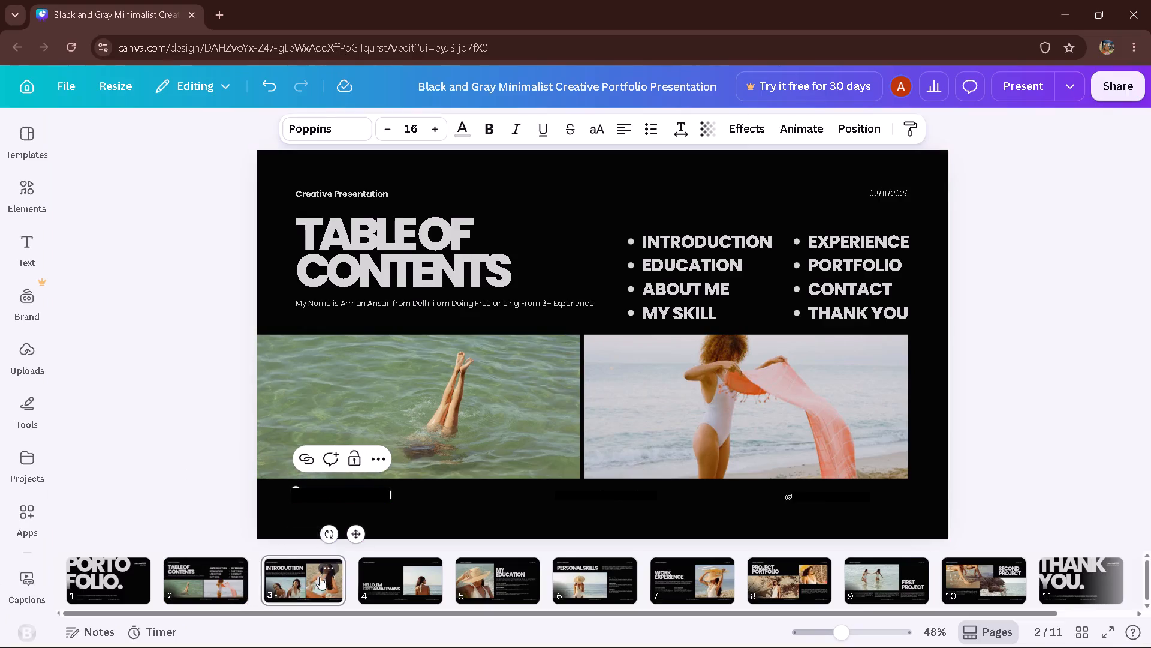
pyautogui.click(425, 580)
pyautogui.doubleClick(325, 496)
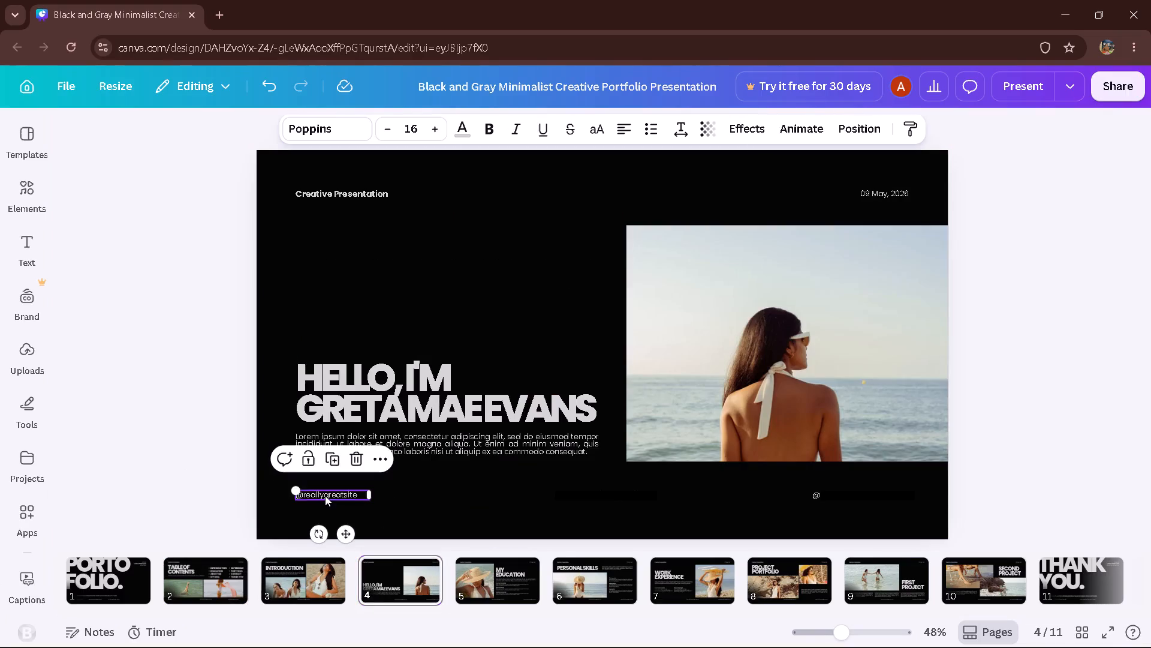
pyautogui.press('BackSpace')
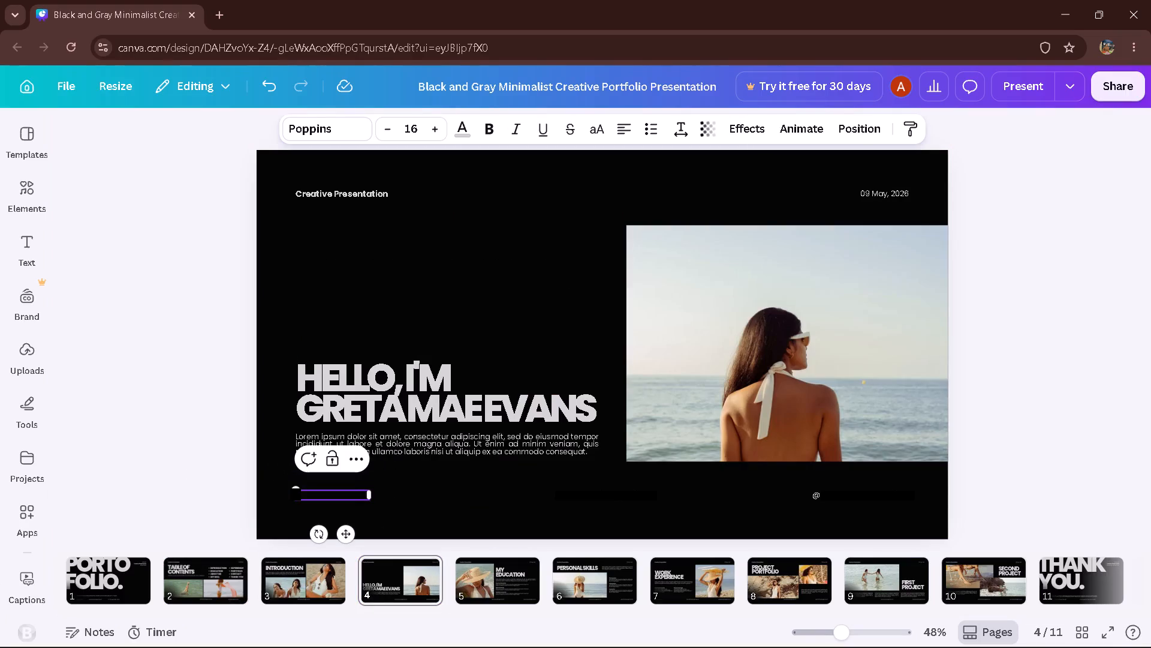
pyautogui.hotkey('ctrl', 'v')
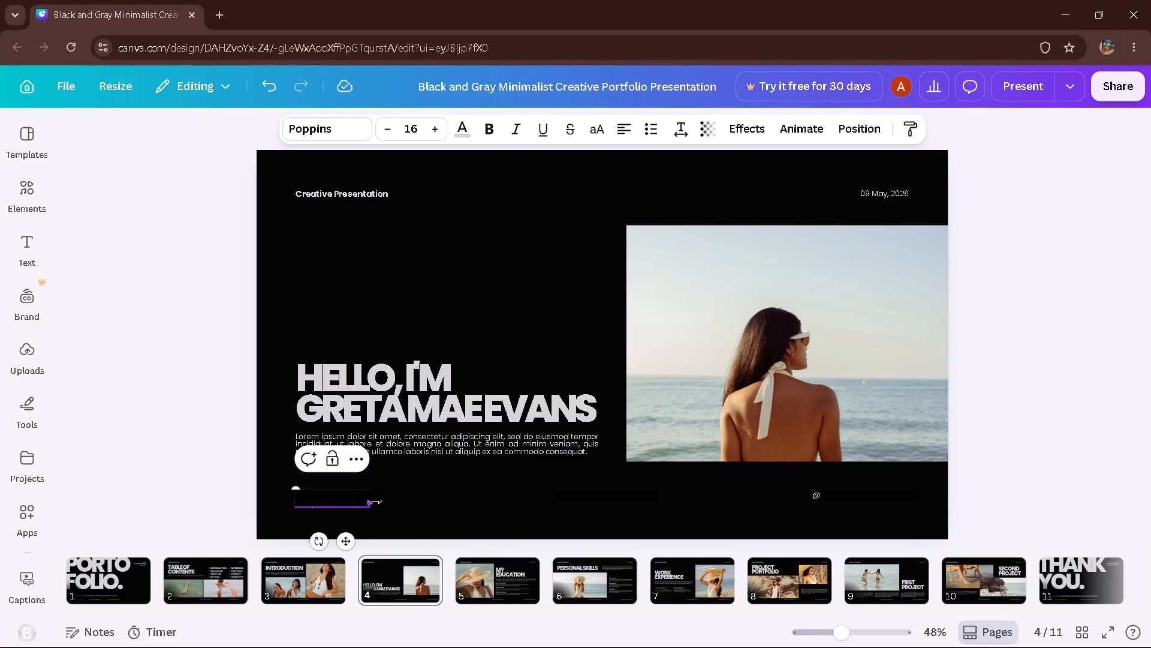
pyautogui.moveTo(375, 500); pyautogui.dragTo(390, 500)
pyautogui.click(477, 584)
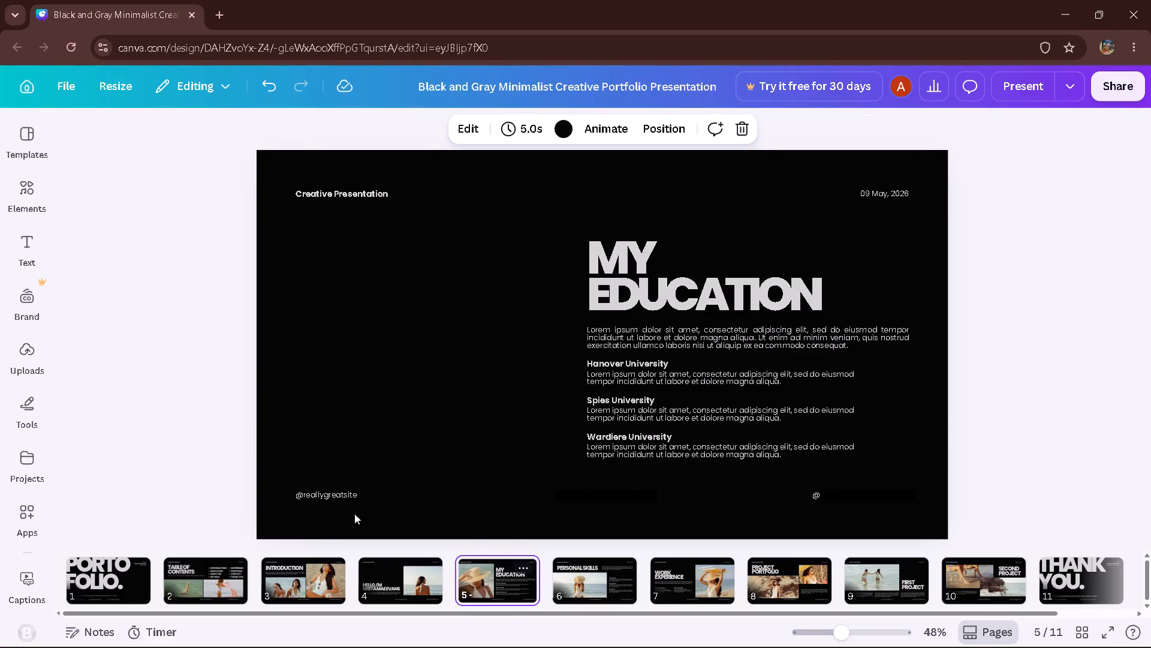
pyautogui.doubleClick(328, 493)
pyautogui.press('BackSpace')
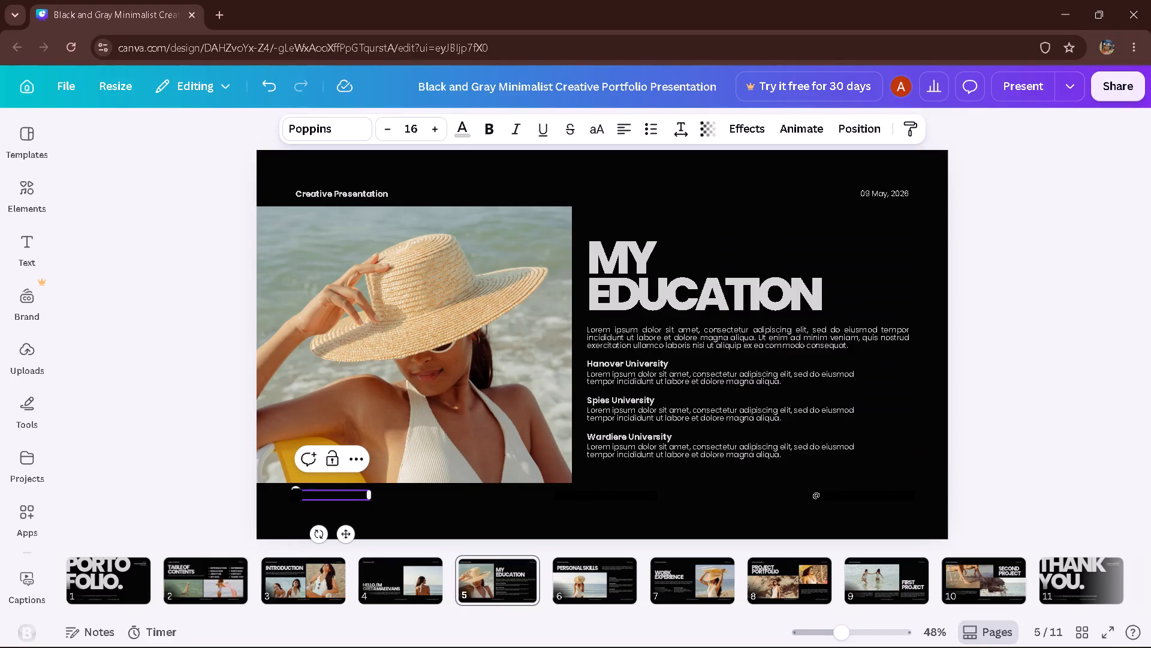
pyautogui.hotkey('ctrl', 'v')
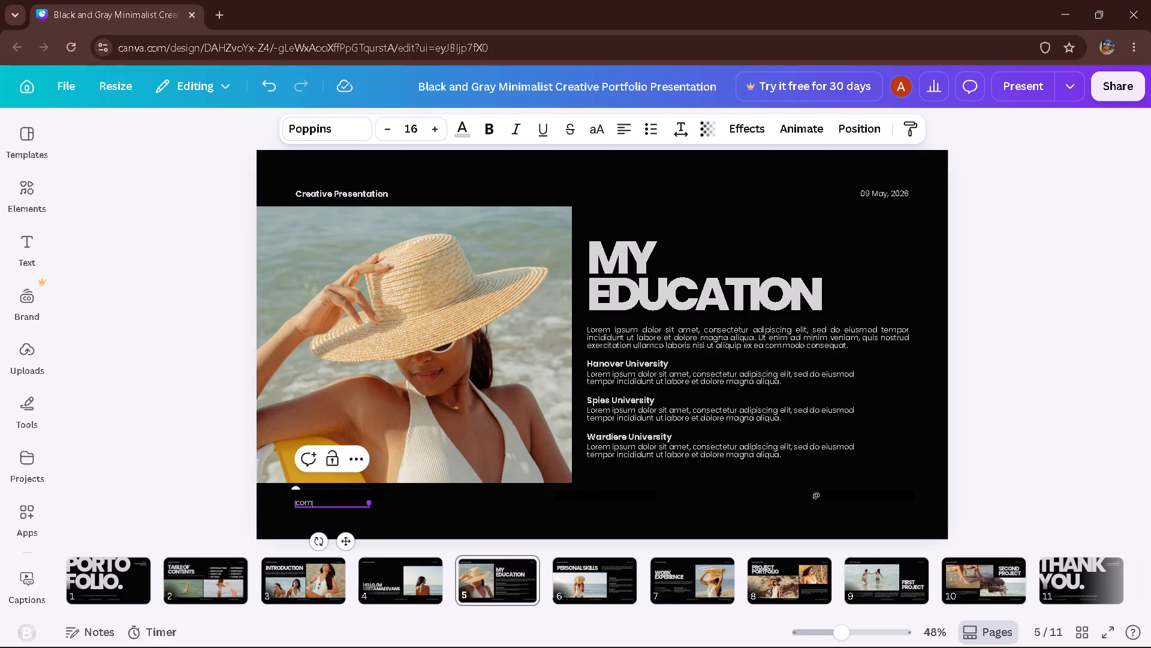
pyautogui.moveTo(372, 496); pyautogui.dragTo(390, 496)
pyautogui.click(579, 577)
pyautogui.doubleClick(349, 495)
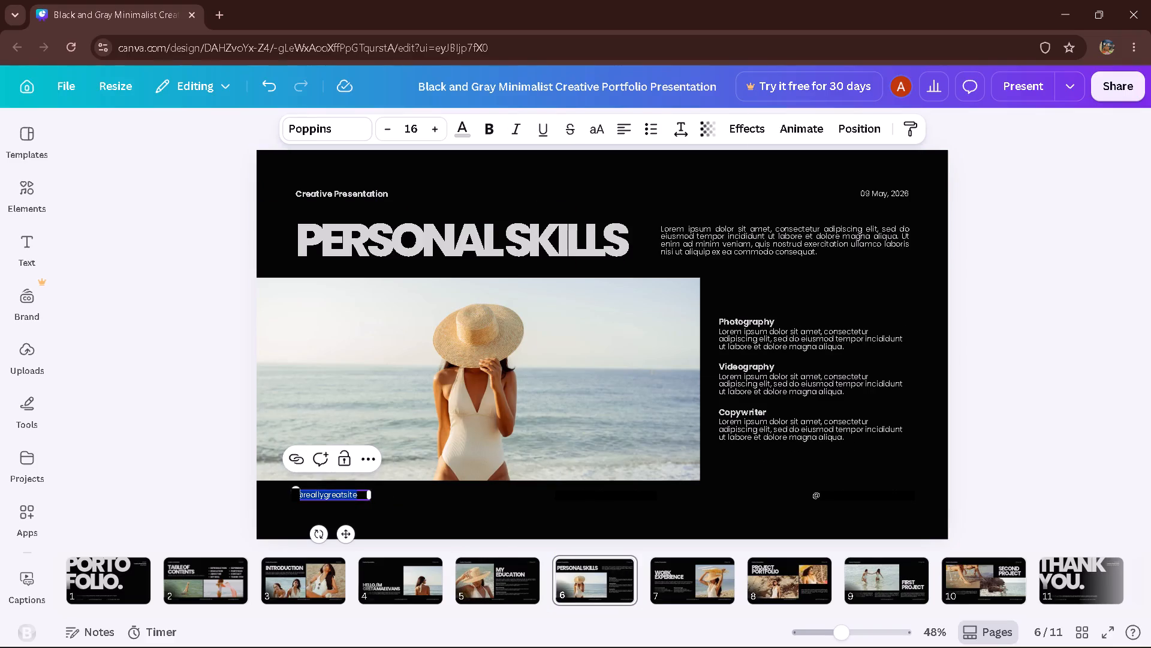
pyautogui.press('BackSpace')
pyautogui.hotkey('ctrl', 'v')
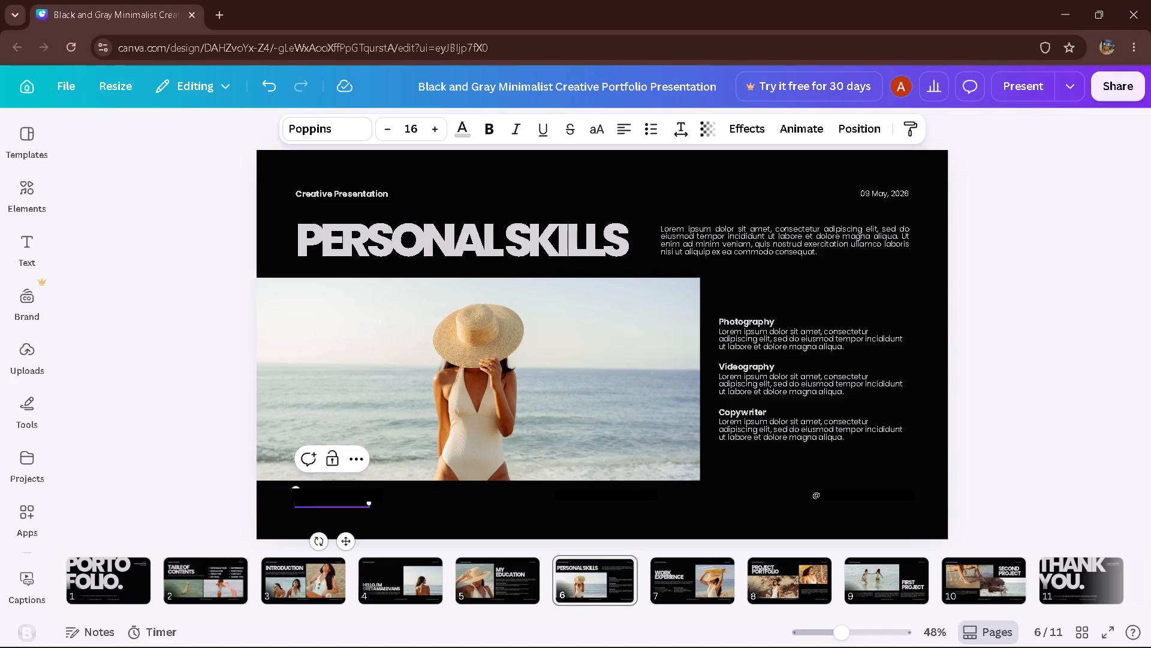
pyautogui.moveTo(369, 496); pyautogui.dragTo(382, 496)
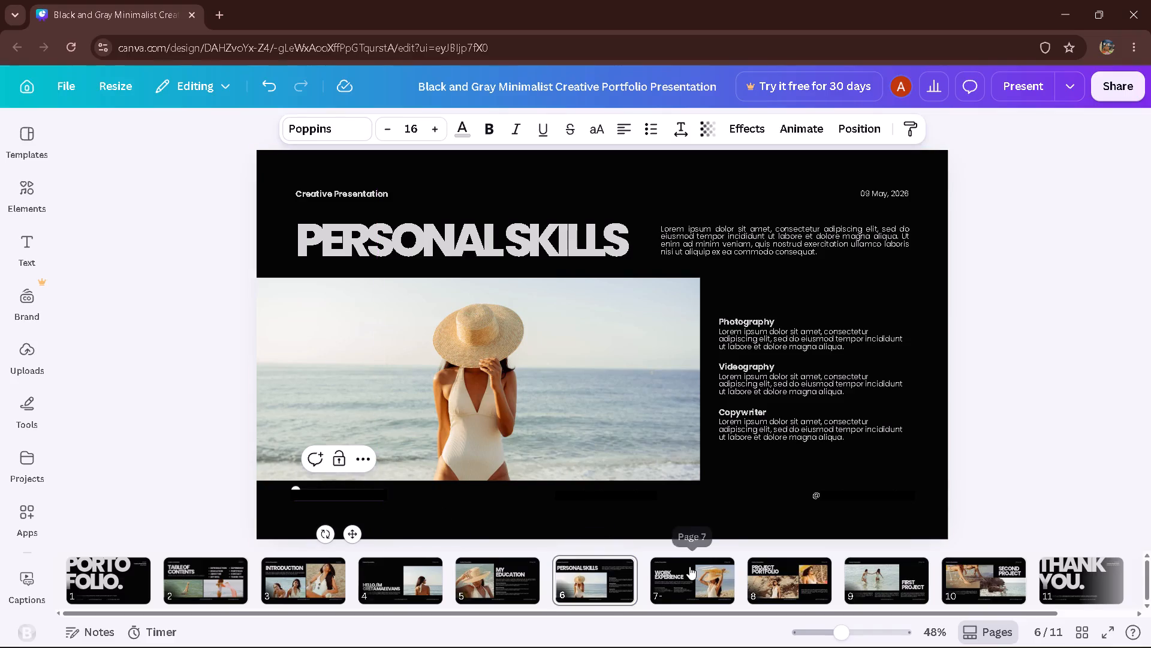
pyautogui.click(689, 566)
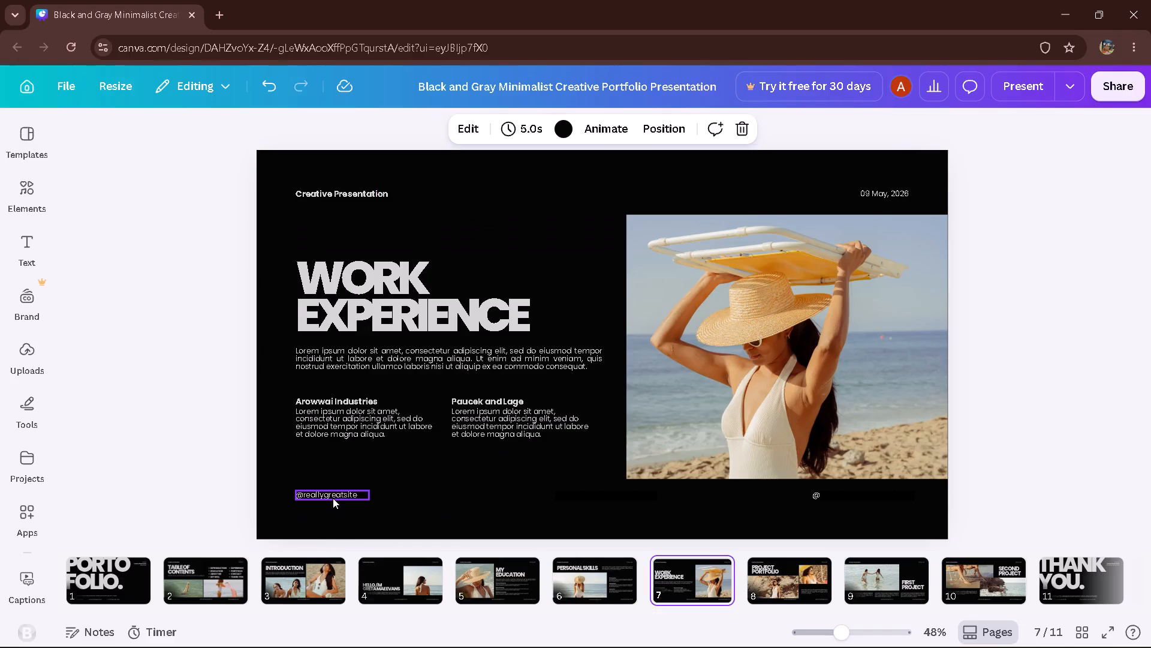
pyautogui.tripleClick(333, 498)
pyautogui.press('BackSpace')
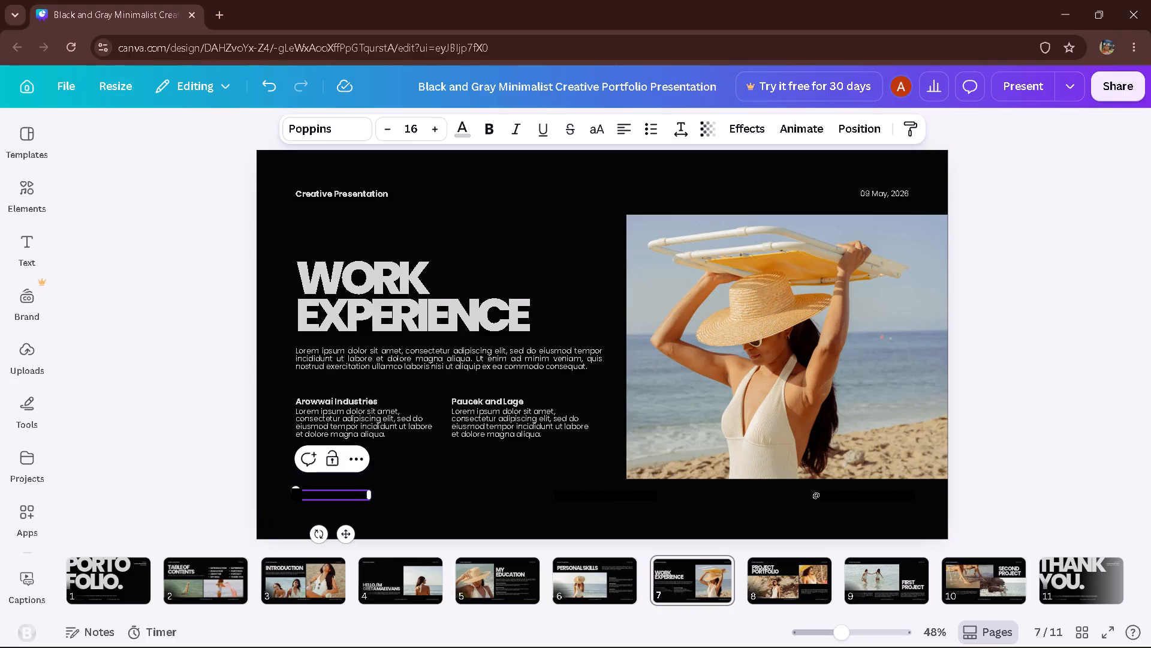
pyautogui.hotkey('ctrl', 'v')
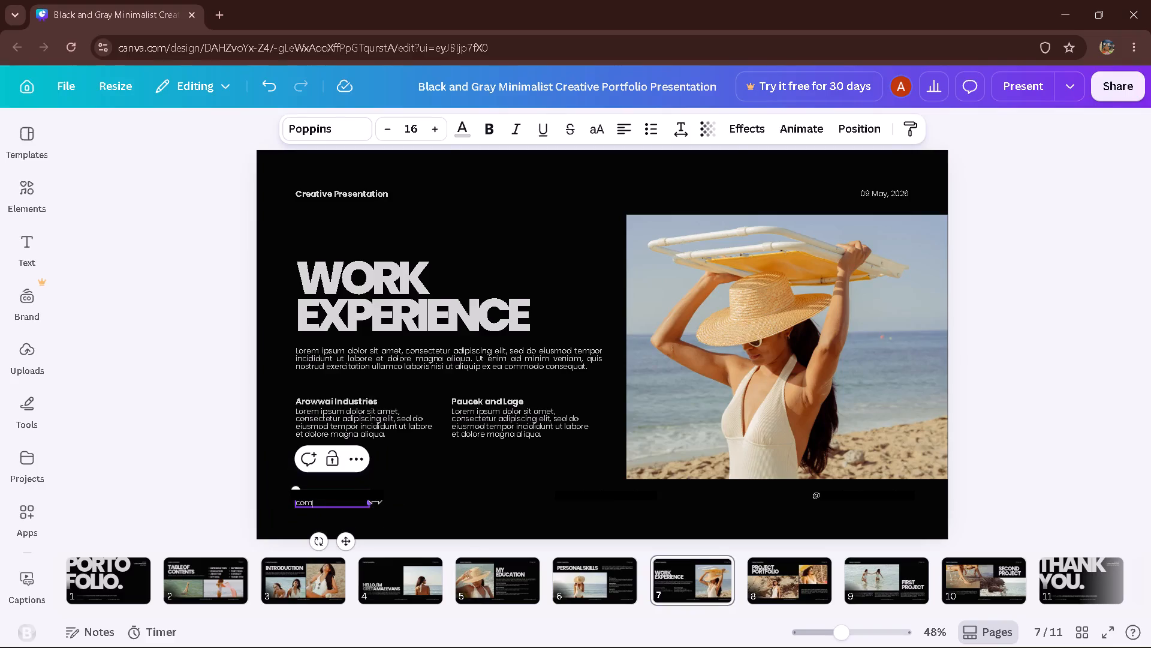
pyautogui.moveTo(373, 498); pyautogui.dragTo(390, 498)
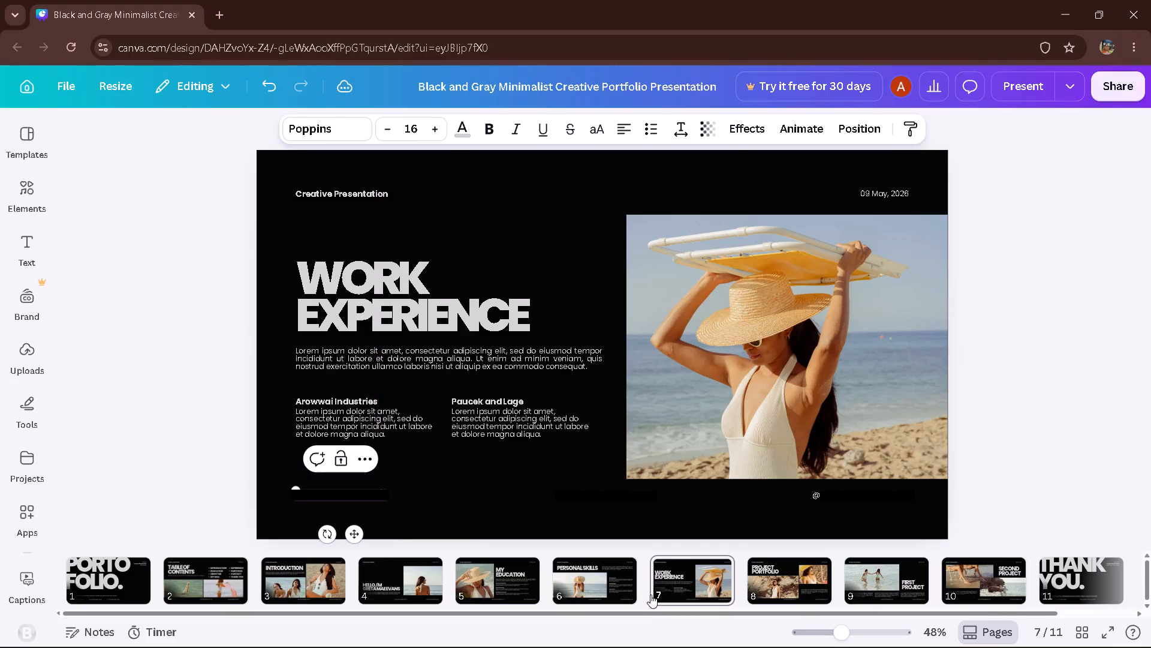
pyautogui.click(709, 582)
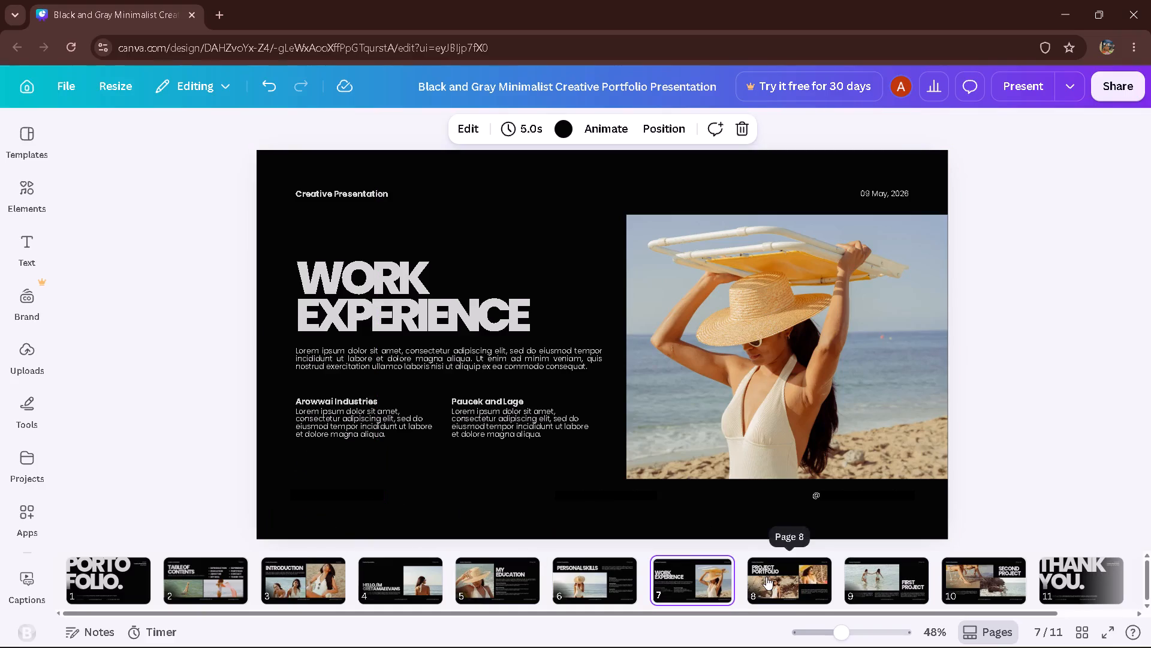
pyautogui.click(766, 577)
pyautogui.click(331, 500)
pyautogui.doubleClick(344, 493)
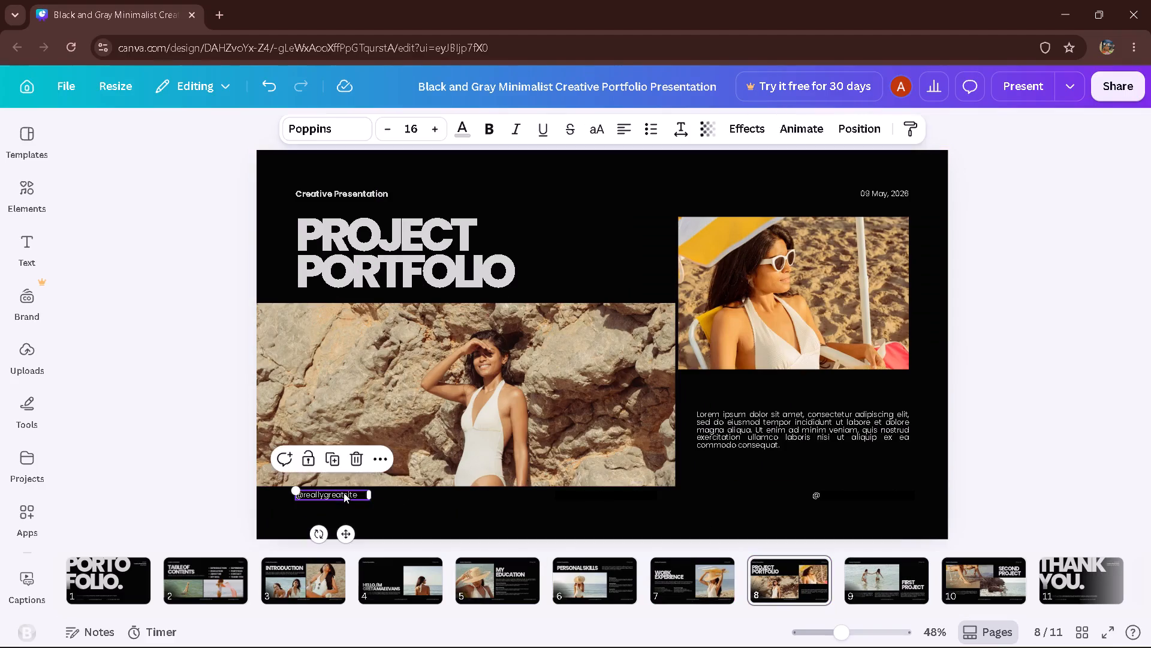
pyautogui.press('BackSpace')
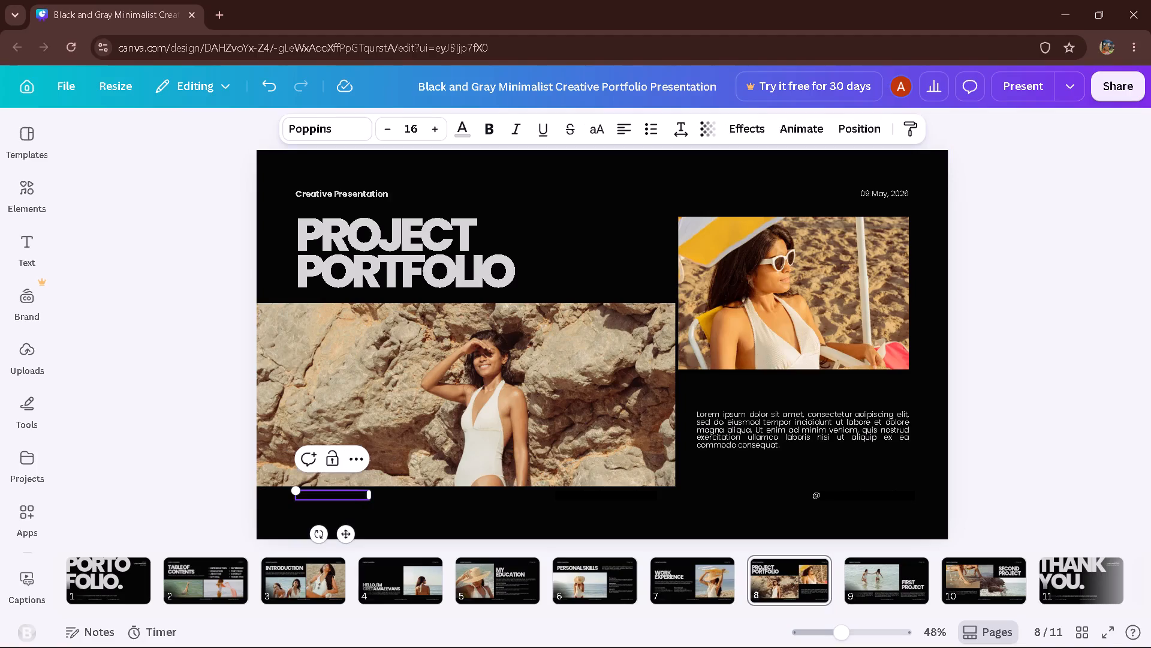
pyautogui.hotkey('ctrl', 'v')
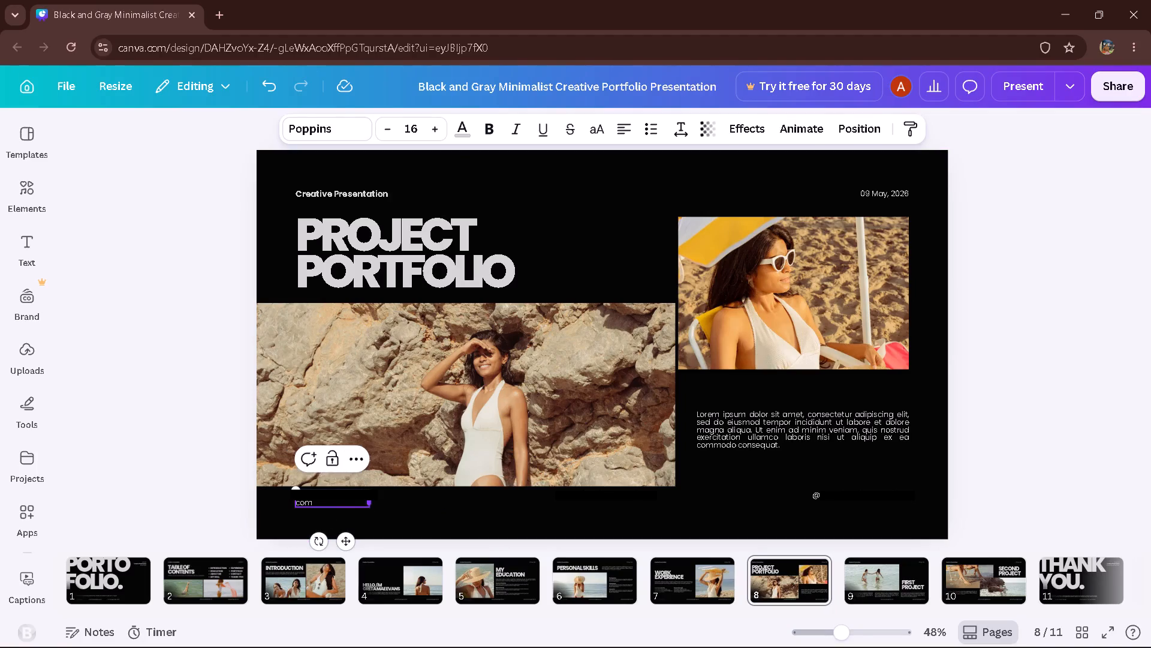
pyautogui.moveTo(369, 496); pyautogui.dragTo(382, 496)
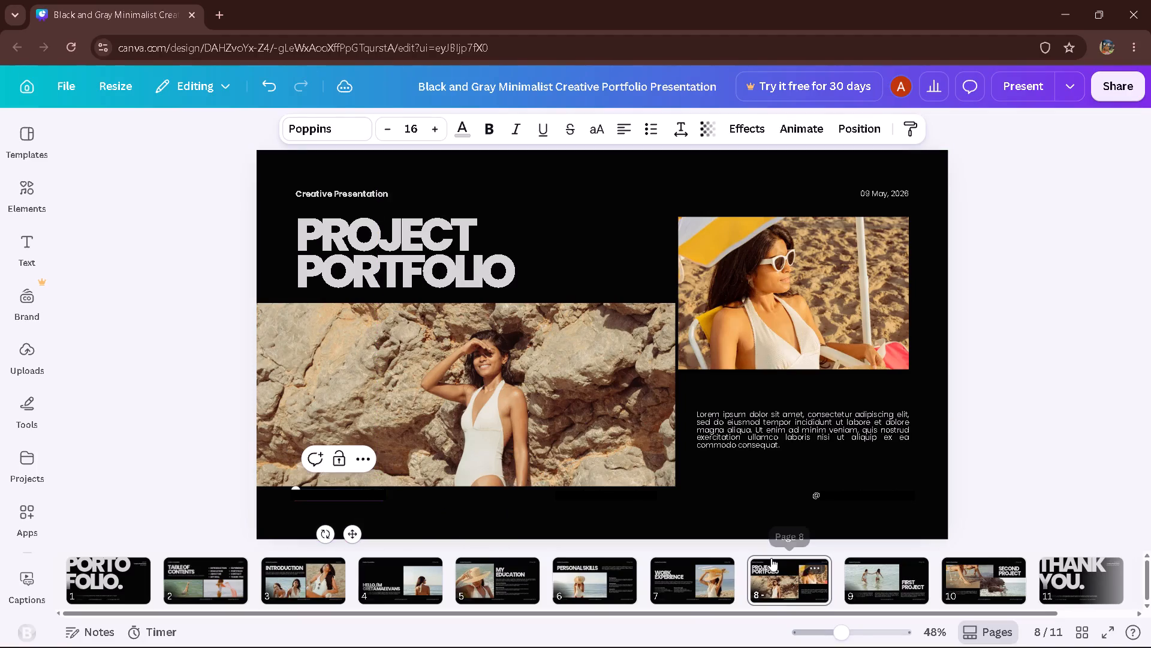
pyautogui.click(891, 572)
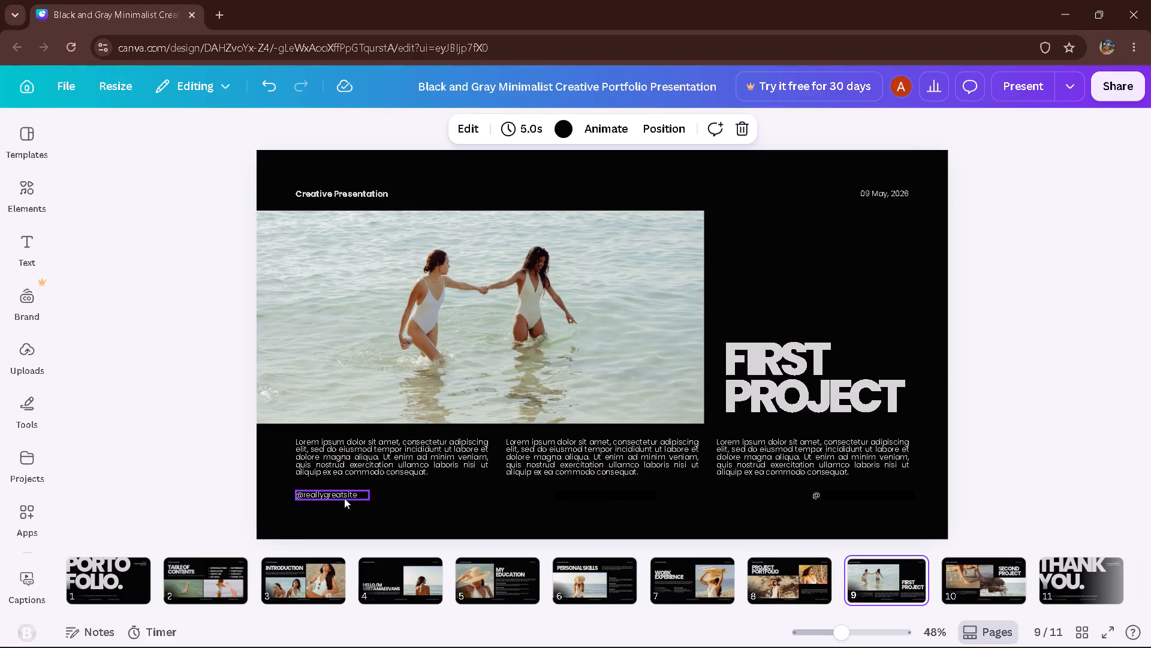
pyautogui.doubleClick(344, 498)
pyautogui.press('BackSpace')
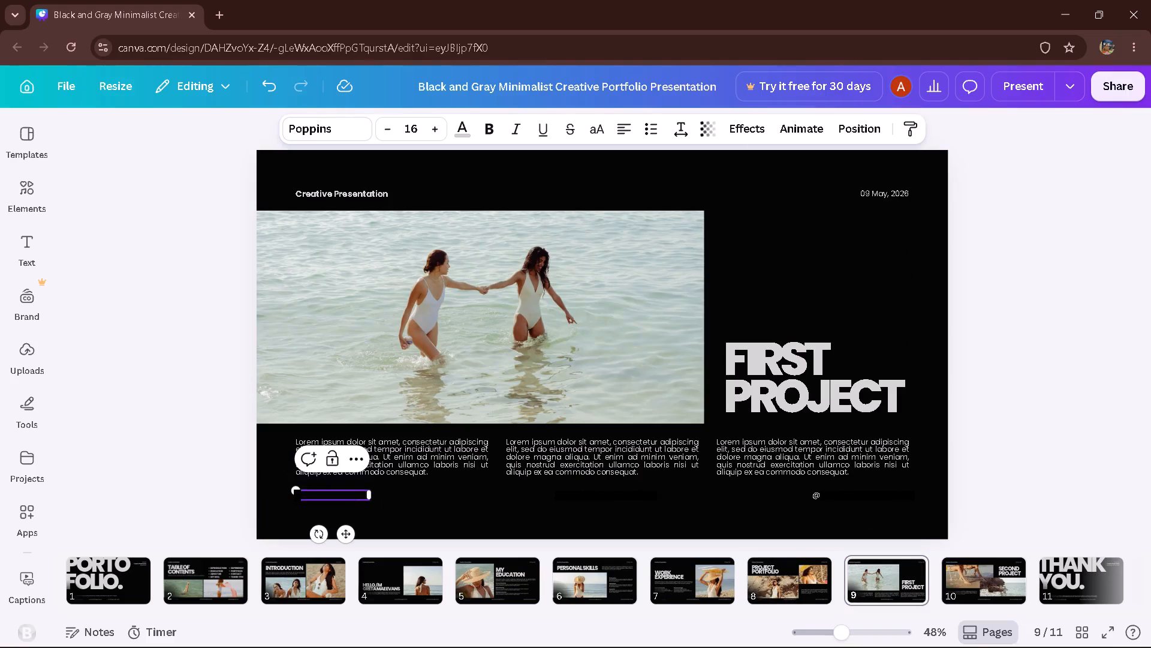
pyautogui.hotkey('ctrl', 'v')
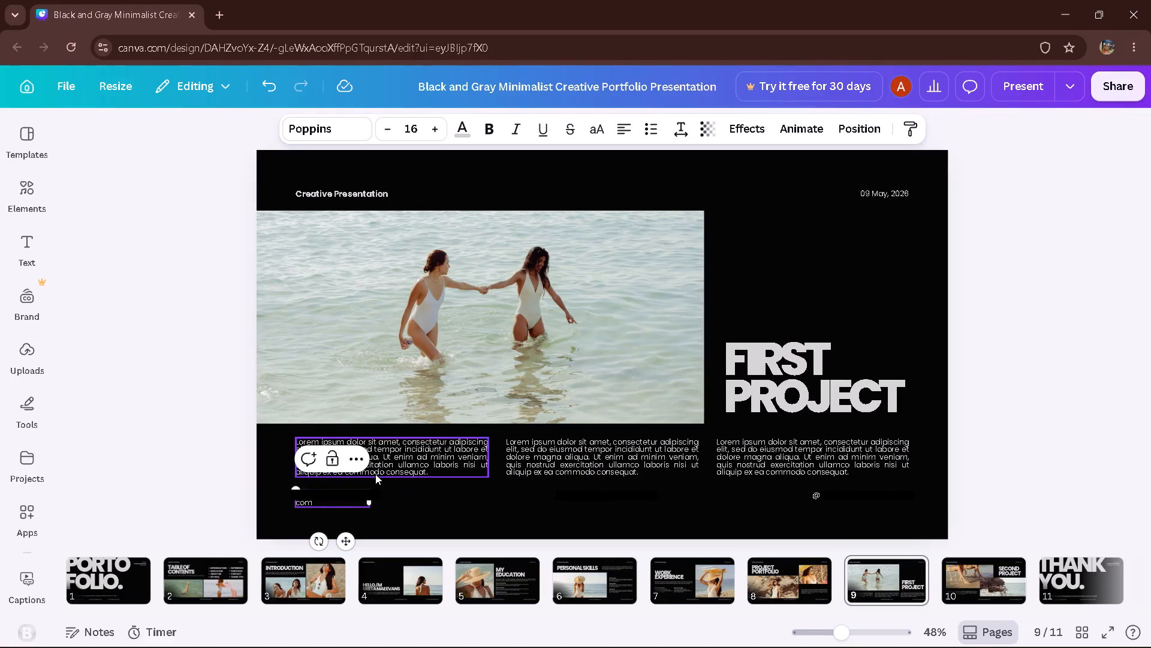
pyautogui.moveTo(373, 500); pyautogui.dragTo(382, 498)
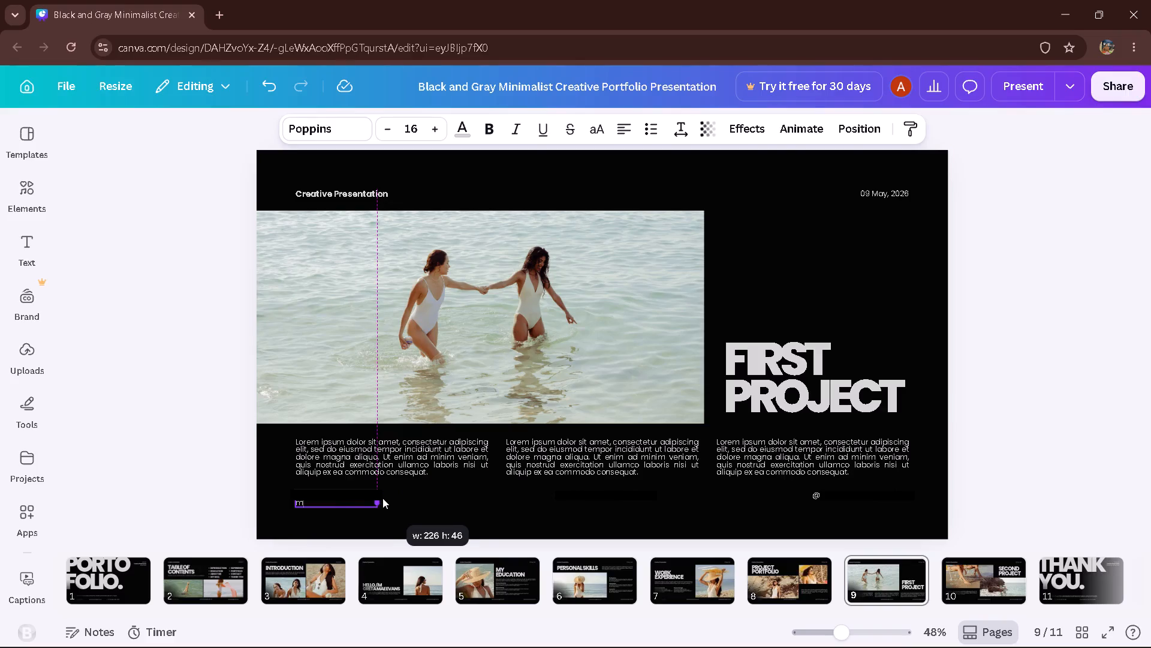
pyautogui.moveTo(382, 498); pyautogui.dragTo(393, 498)
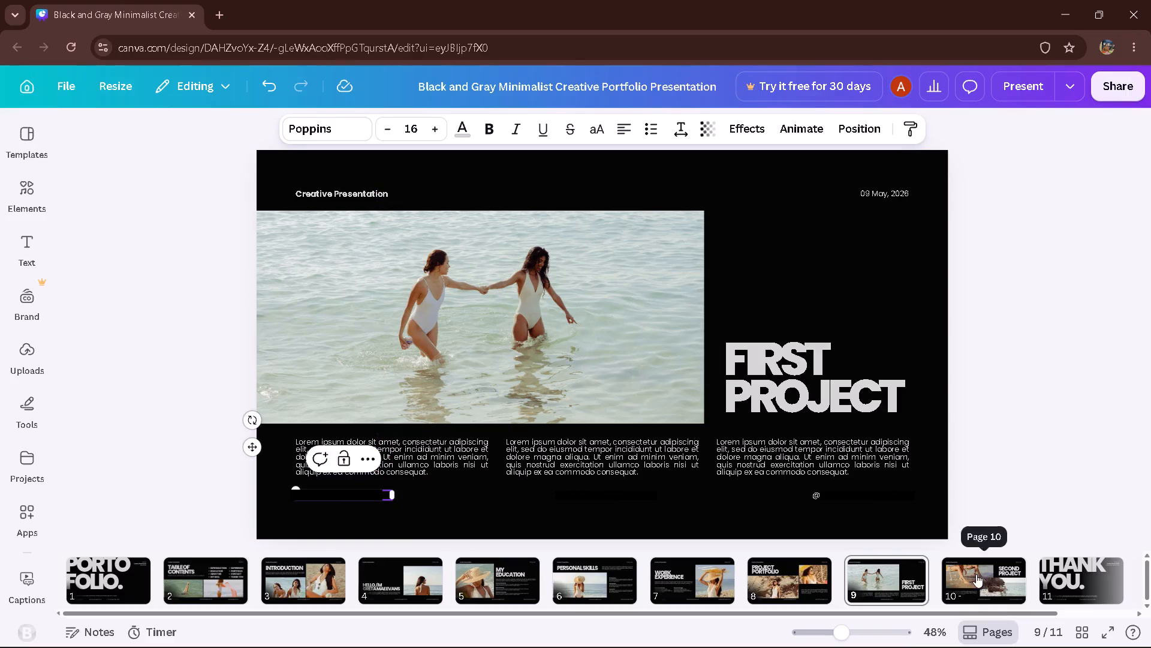
pyautogui.click(976, 574)
pyautogui.doubleClick(344, 490)
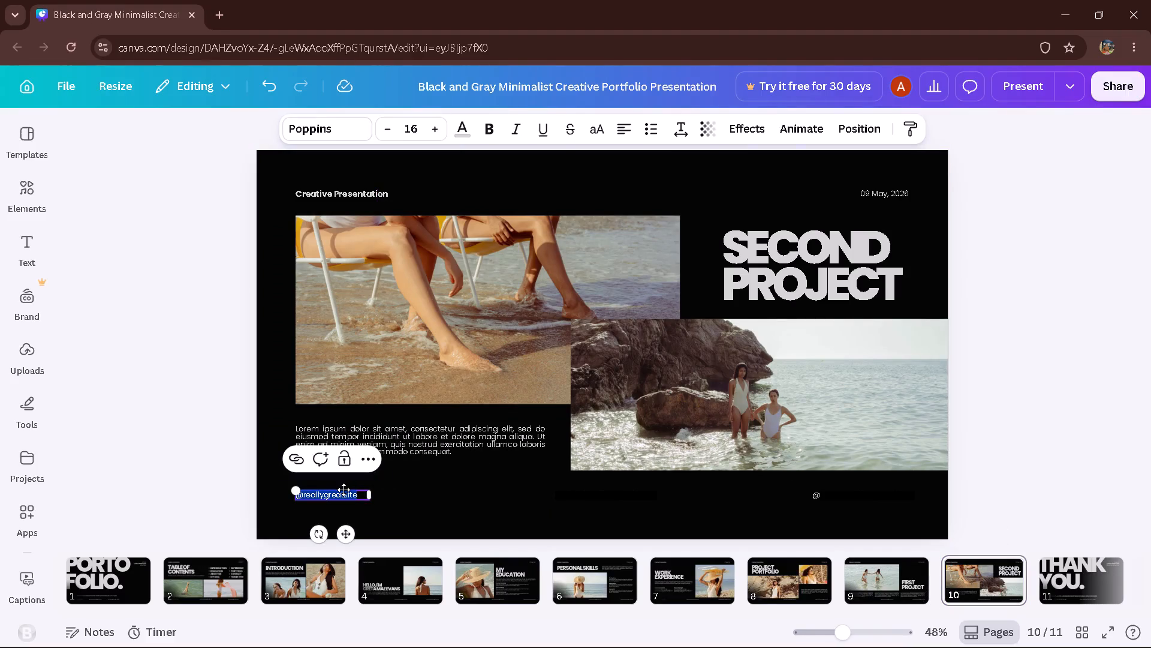
pyautogui.press('BackSpace')
pyautogui.hotkey('ctrl', 'v')
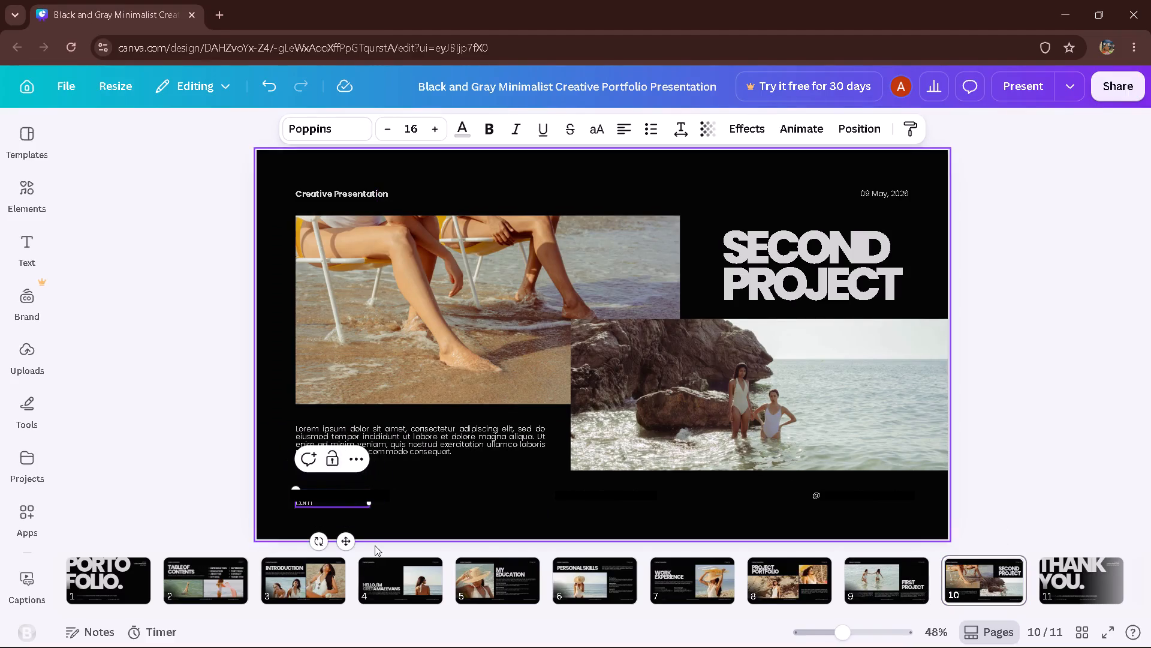
pyautogui.click(367, 498)
pyautogui.moveTo(369, 496); pyautogui.dragTo(385, 493)
pyautogui.click(417, 467)
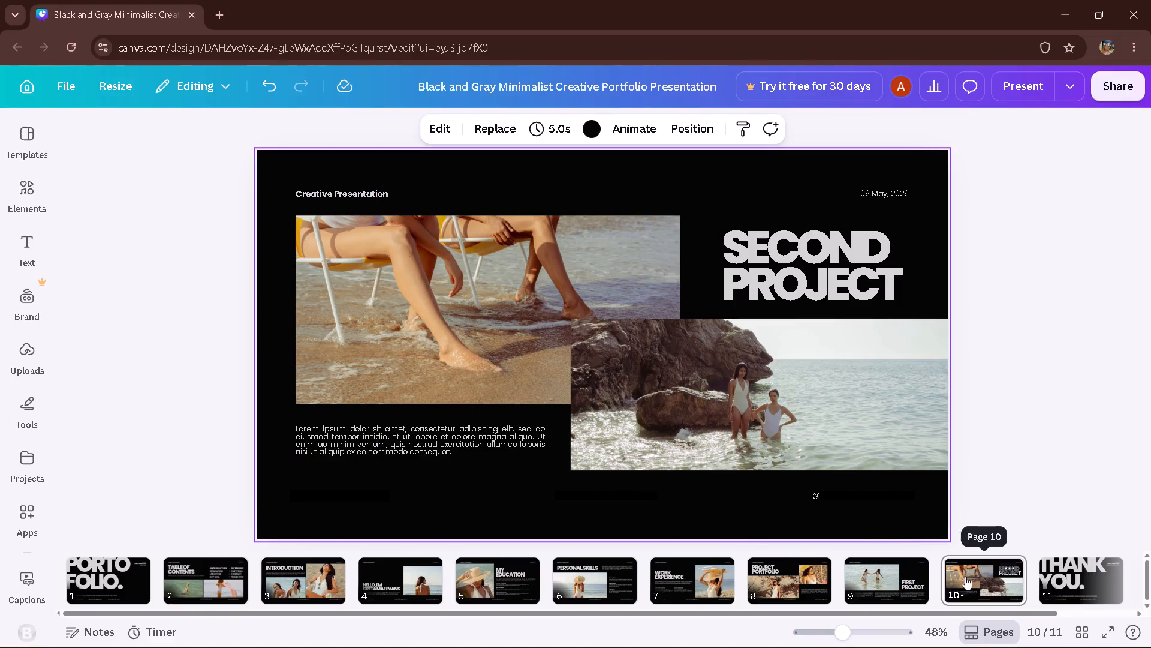
# Recheck the First Project and Second Project pages and move on to the closing Thank You page.
pyautogui.click(892, 581)
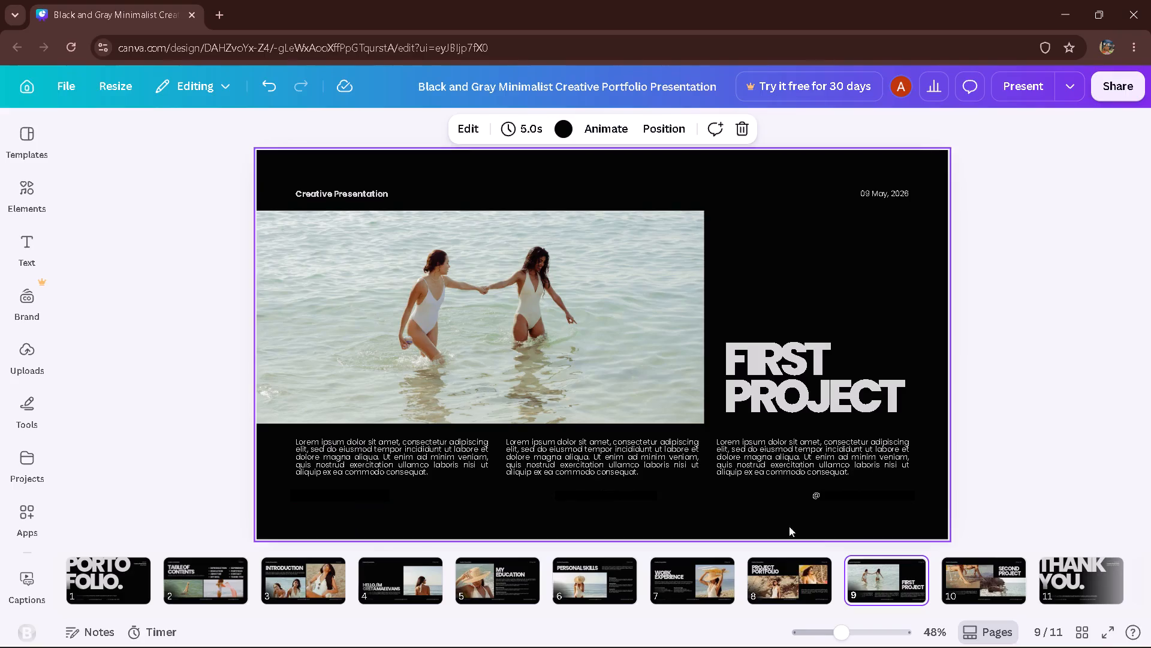
pyautogui.click(992, 581)
pyautogui.click(1059, 563)
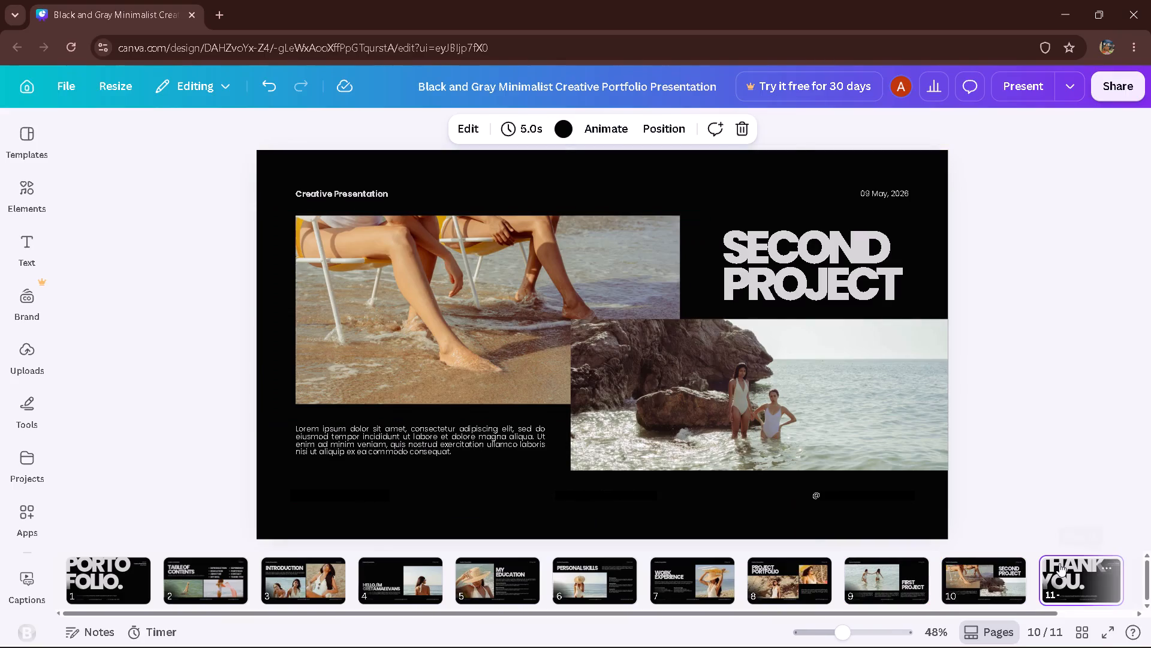
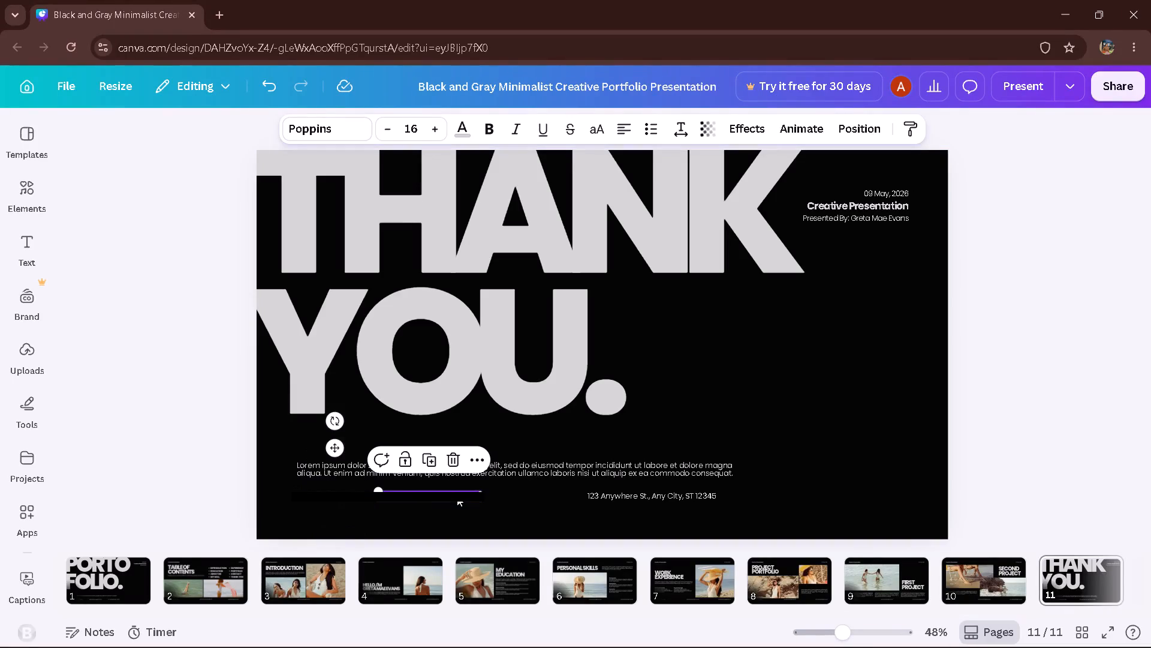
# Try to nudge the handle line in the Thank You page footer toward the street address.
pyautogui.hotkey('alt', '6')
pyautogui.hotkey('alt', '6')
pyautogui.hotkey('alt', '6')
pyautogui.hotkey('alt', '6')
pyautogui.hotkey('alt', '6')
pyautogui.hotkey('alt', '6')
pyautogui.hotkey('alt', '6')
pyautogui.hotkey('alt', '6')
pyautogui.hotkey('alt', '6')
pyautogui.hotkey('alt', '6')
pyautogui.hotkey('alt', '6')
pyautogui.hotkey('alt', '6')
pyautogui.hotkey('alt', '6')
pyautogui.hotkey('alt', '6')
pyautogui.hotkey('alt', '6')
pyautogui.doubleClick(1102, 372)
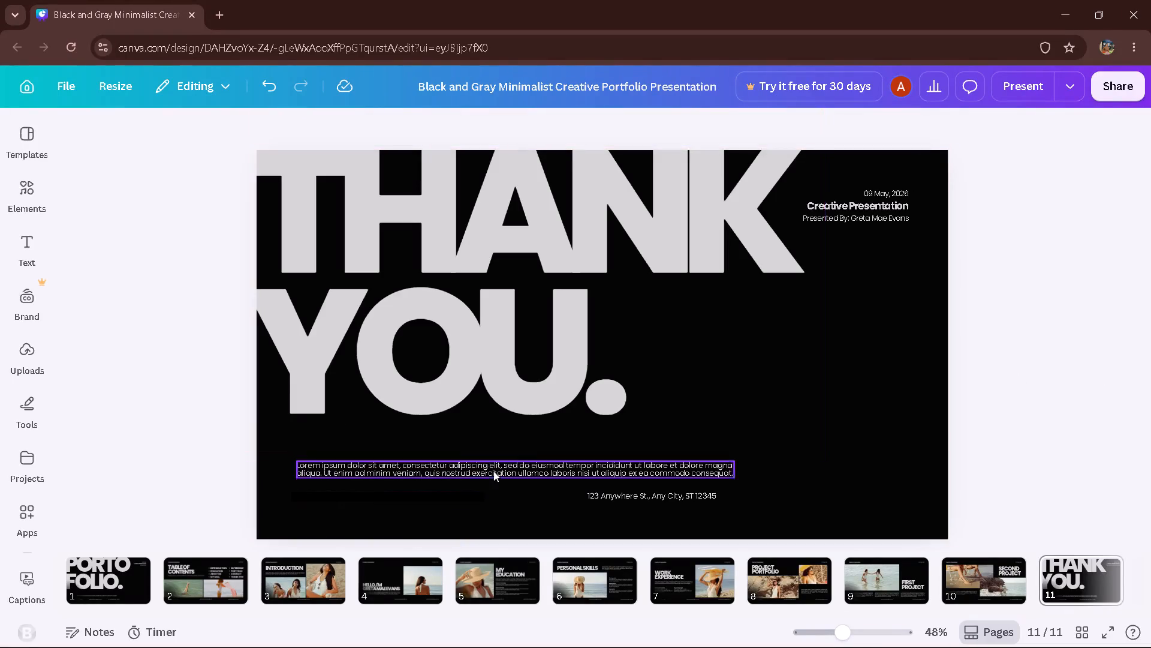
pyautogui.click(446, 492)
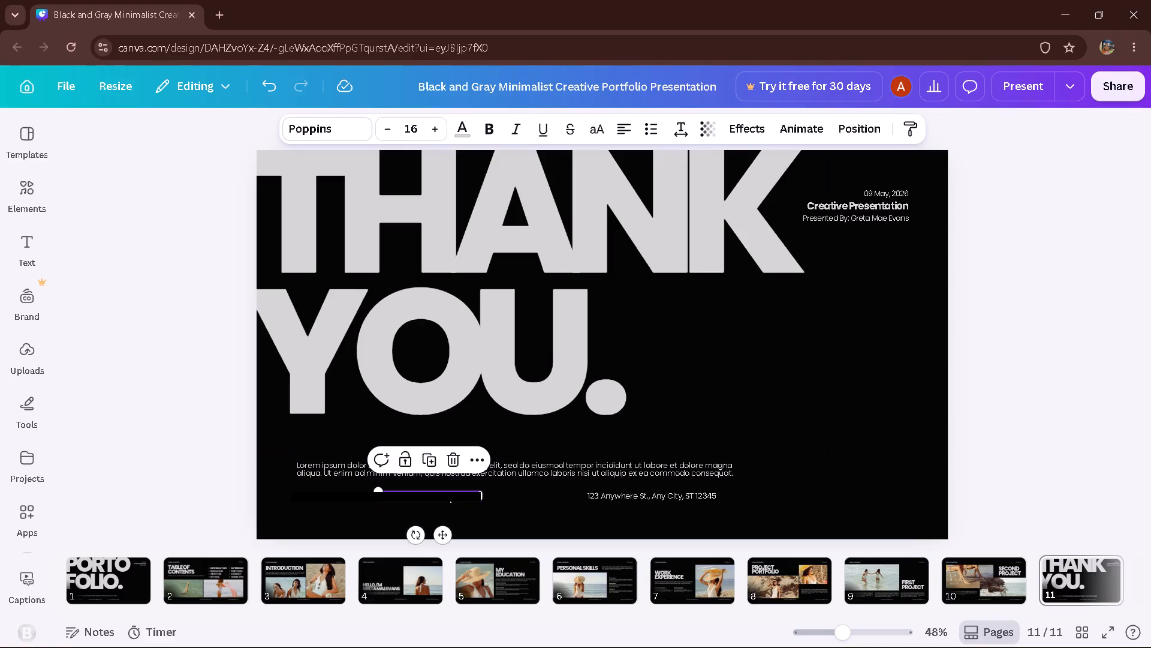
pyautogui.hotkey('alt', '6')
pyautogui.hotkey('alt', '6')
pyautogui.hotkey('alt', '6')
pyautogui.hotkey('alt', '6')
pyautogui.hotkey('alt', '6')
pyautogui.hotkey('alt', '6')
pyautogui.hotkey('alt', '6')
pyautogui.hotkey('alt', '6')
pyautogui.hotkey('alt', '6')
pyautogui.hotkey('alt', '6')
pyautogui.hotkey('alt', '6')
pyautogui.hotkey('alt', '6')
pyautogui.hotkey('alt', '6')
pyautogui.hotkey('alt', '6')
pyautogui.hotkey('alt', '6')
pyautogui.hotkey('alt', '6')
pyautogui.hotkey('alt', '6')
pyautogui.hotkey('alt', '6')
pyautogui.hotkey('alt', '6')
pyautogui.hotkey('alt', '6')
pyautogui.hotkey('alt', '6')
# Nudge the Thank You page's footer handle line toward the street address, spacing it between the first contact line and the address.
pyautogui.hotkey('alt', 'Right')
pyautogui.hotkey('alt', 'Right')
pyautogui.hotkey('alt', 'Right')
pyautogui.hotkey('alt', 'Right')
pyautogui.hotkey('alt', 'Right')
pyautogui.hotkey('alt', 'Right')
pyautogui.hotkey('alt', 'Right')
pyautogui.hotkey('alt', 'Right')
pyautogui.hotkey('alt', 'Right')
pyautogui.hotkey('alt', 'Right')
pyautogui.hotkey('alt', 'Right')
pyautogui.hotkey('alt', 'Right')
pyautogui.hotkey('alt', 'Right')
pyautogui.hotkey('alt', 'Right')
pyautogui.hotkey('alt', 'Right')
pyautogui.hotkey('alt', 'Right')
pyautogui.hotkey('alt', 'Right')
pyautogui.hotkey('alt', 'Right')
pyautogui.hotkey('alt', 'Right')
pyautogui.hotkey('alt', 'Right')
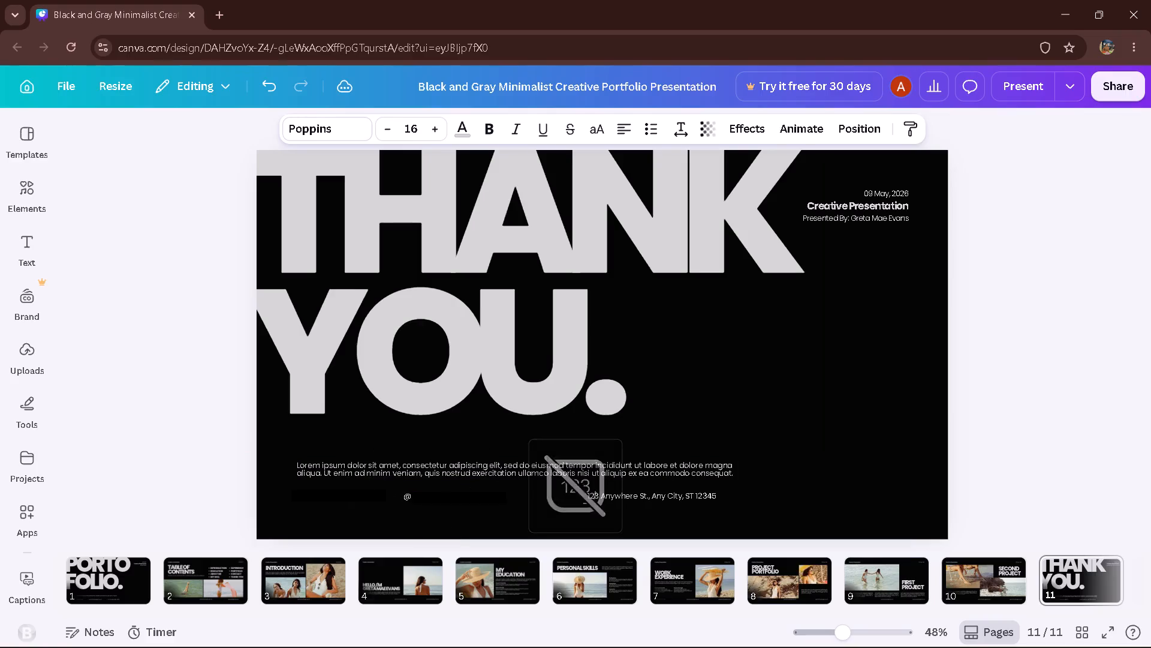
pyautogui.hotkey('alt', 'Up')
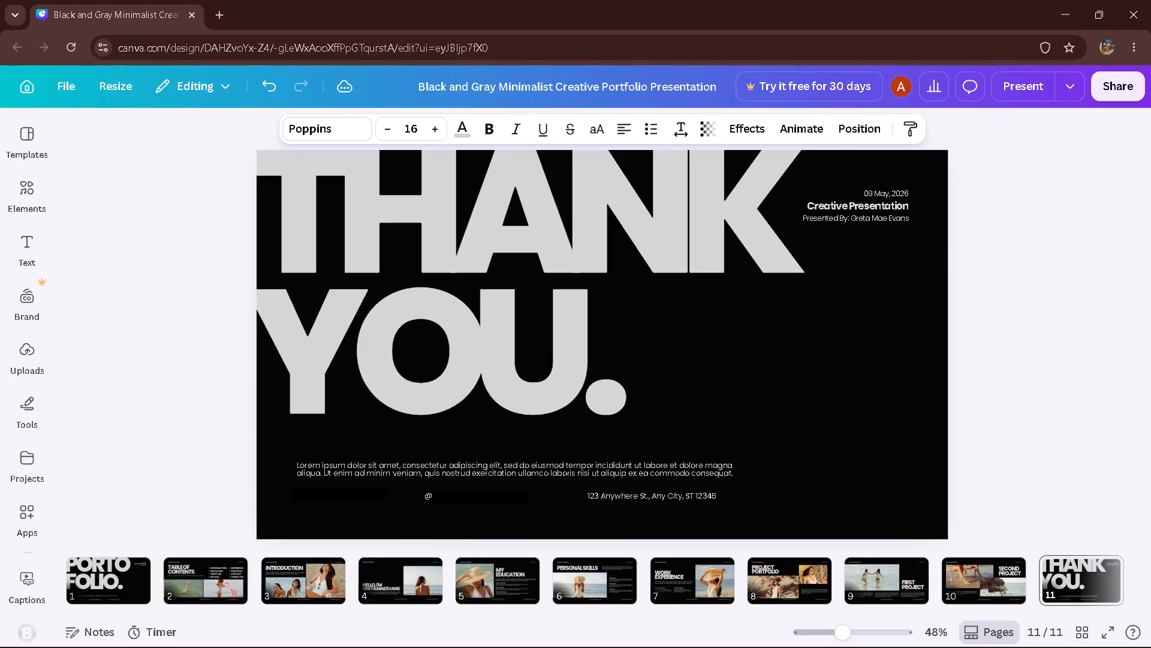
pyautogui.press('alt+Clear')
pyautogui.press('alt+Clear')
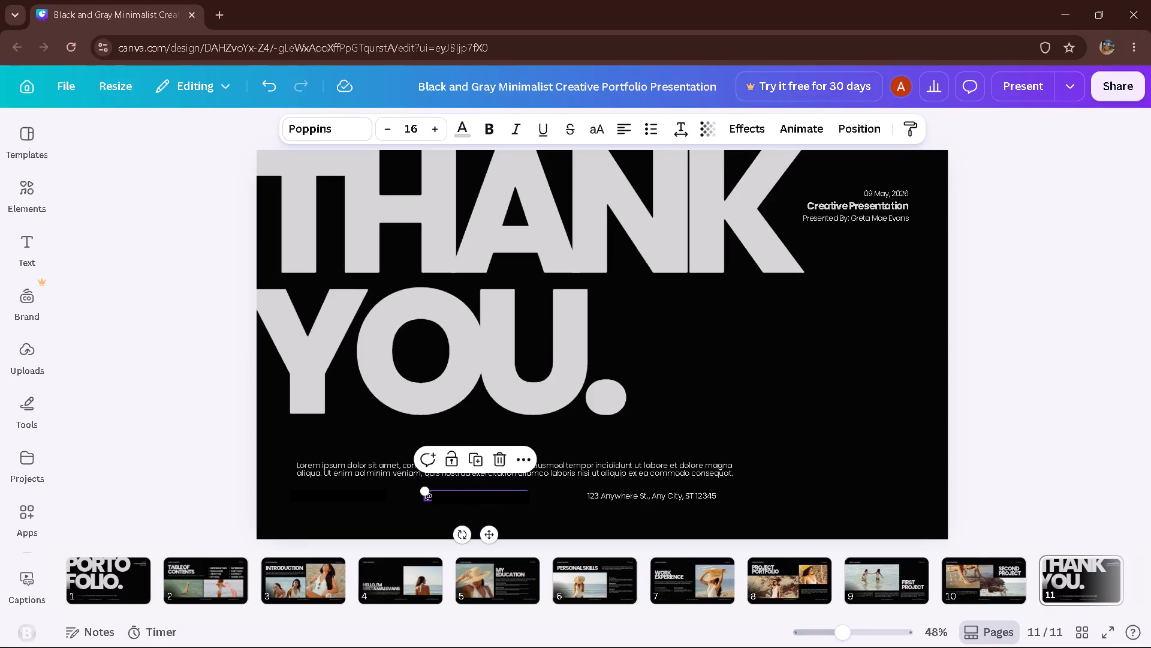
pyautogui.hotkey('alt', 'Down')
pyautogui.hotkey('alt', 'Right')
pyautogui.hotkey('alt', 'Right')
pyautogui.hotkey('alt', 'Right')
pyautogui.hotkey('alt', 'Right')
pyautogui.hotkey('alt', 'Right')
pyautogui.hotkey('alt', 'Right')
pyautogui.hotkey('alt', 'Right')
pyautogui.hotkey('alt', 'Right')
pyautogui.hotkey('alt', 'Right')
pyautogui.hotkey('alt', 'Right')
pyautogui.hotkey('alt', 'Right')
pyautogui.hotkey('alt', 'Right')
pyautogui.hotkey('alt', 'Right')
pyautogui.hotkey('alt', 'Right')
pyautogui.hotkey('alt', 'Right')
pyautogui.hotkey('alt', 'Right')
pyautogui.hotkey('alt', 'Right')
pyautogui.hotkey('alt', 'Right')
pyautogui.hotkey('alt', 'Right')
pyautogui.hotkey('alt', 'Right')
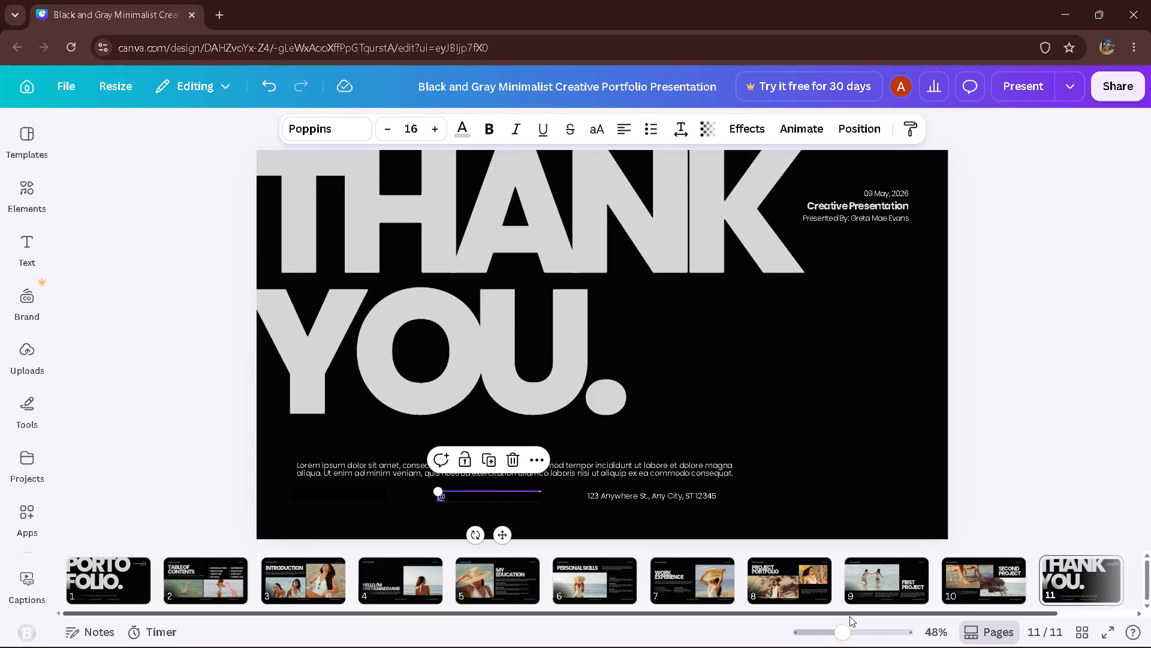
# Review the cover, Table of Contents, Introduction and Hello pages to compare their header dates.
pyautogui.moveTo(849, 616); pyautogui.dragTo(530, 611)
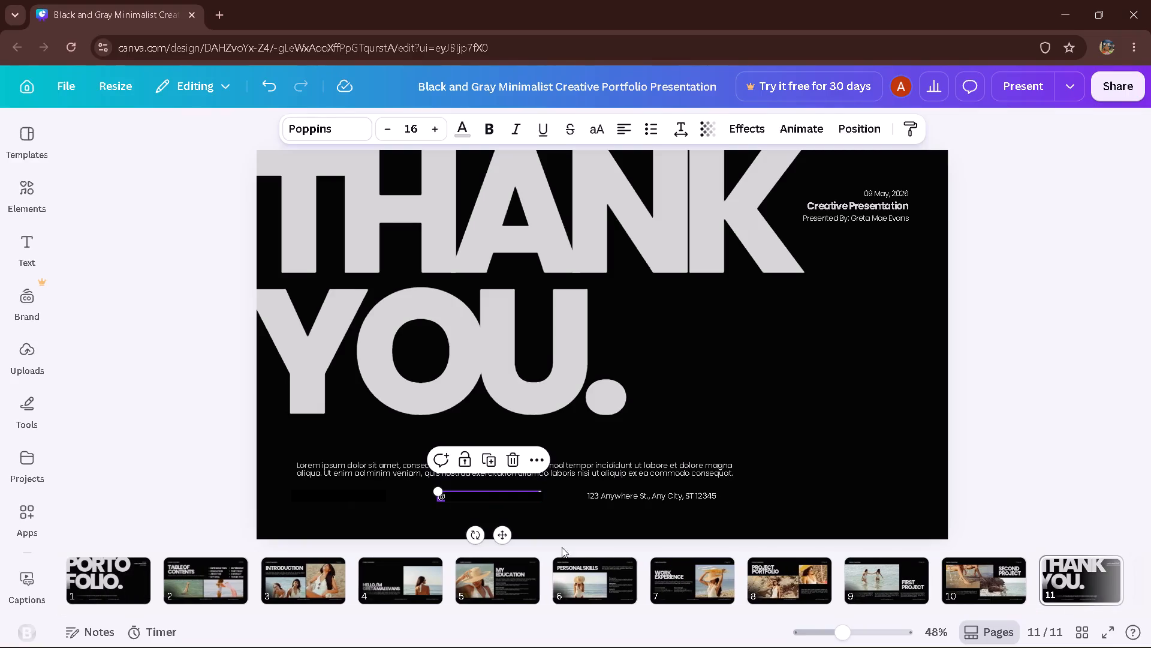
pyautogui.click(186, 566)
pyautogui.click(296, 569)
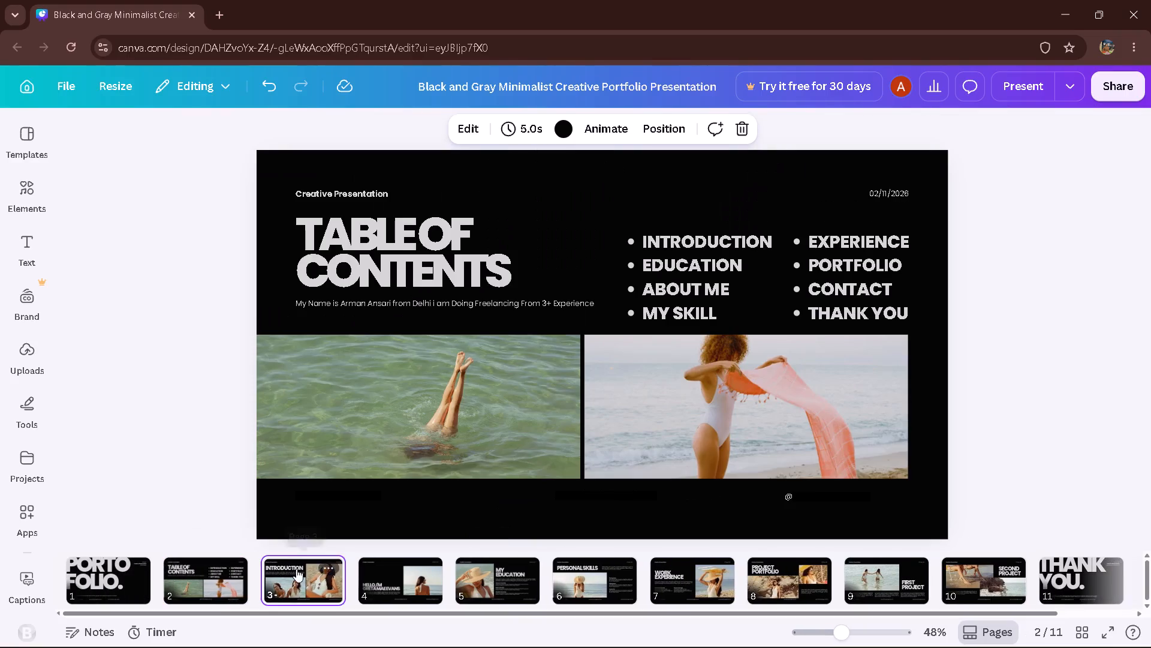
pyautogui.click(401, 568)
pyautogui.click(226, 577)
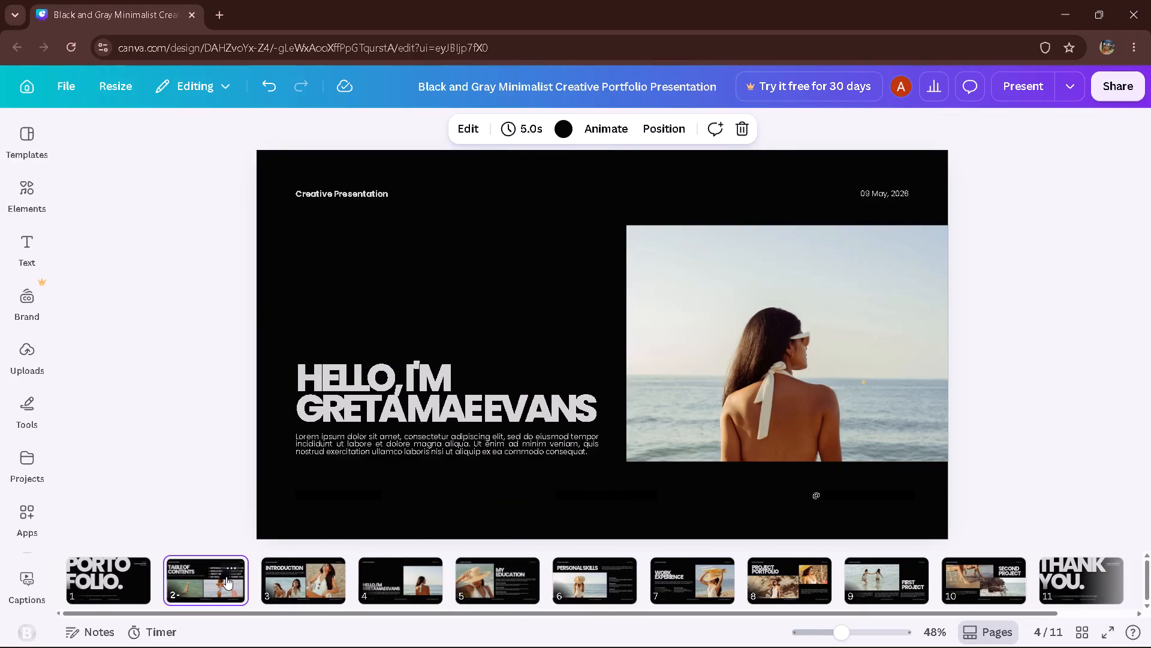
pyautogui.click(97, 577)
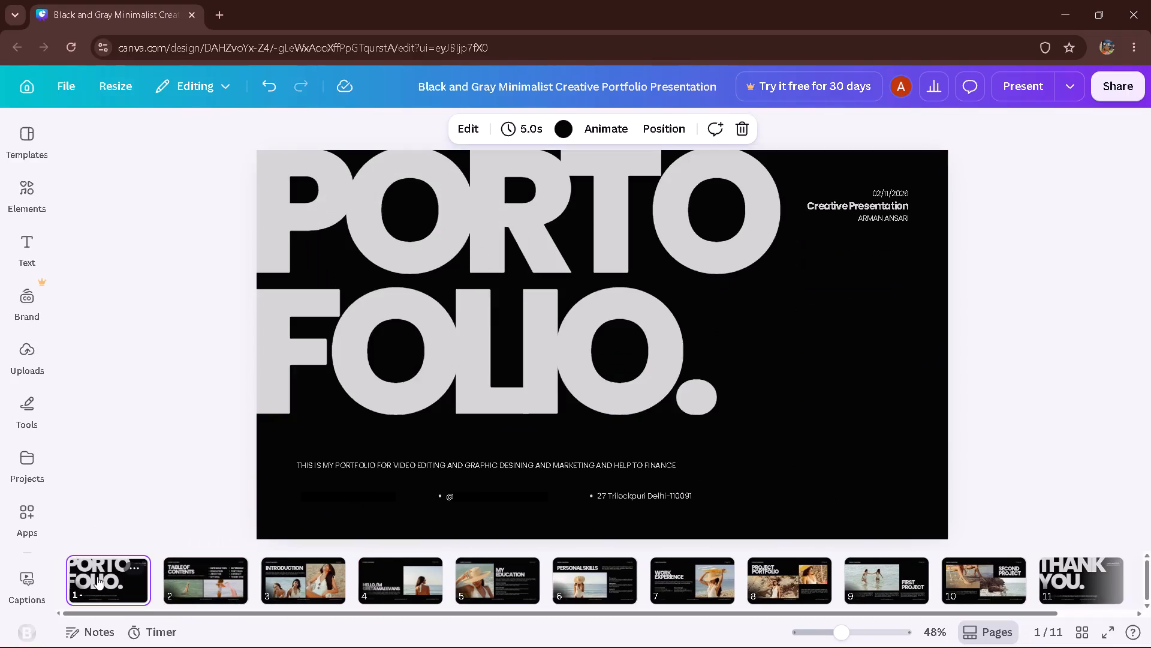
pyautogui.click(215, 574)
# Delete the stray slash in front of the header date on the Introduction page.
pyautogui.click(320, 576)
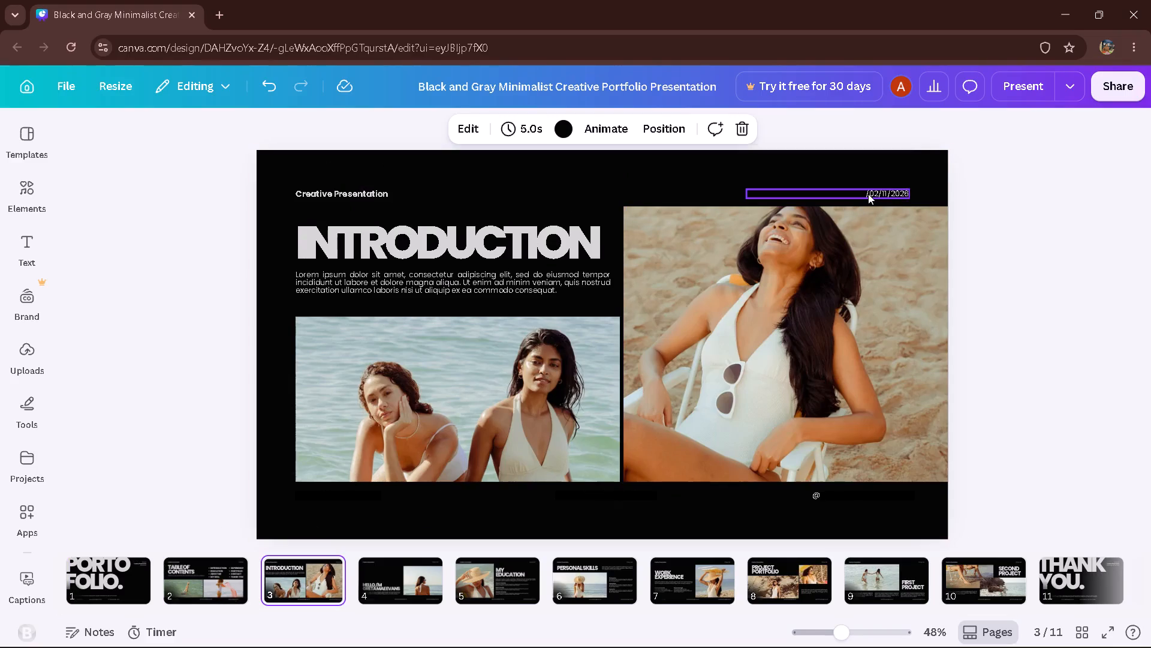
pyautogui.doubleClick(868, 194)
pyautogui.click(868, 194)
pyautogui.press('BackSpace')
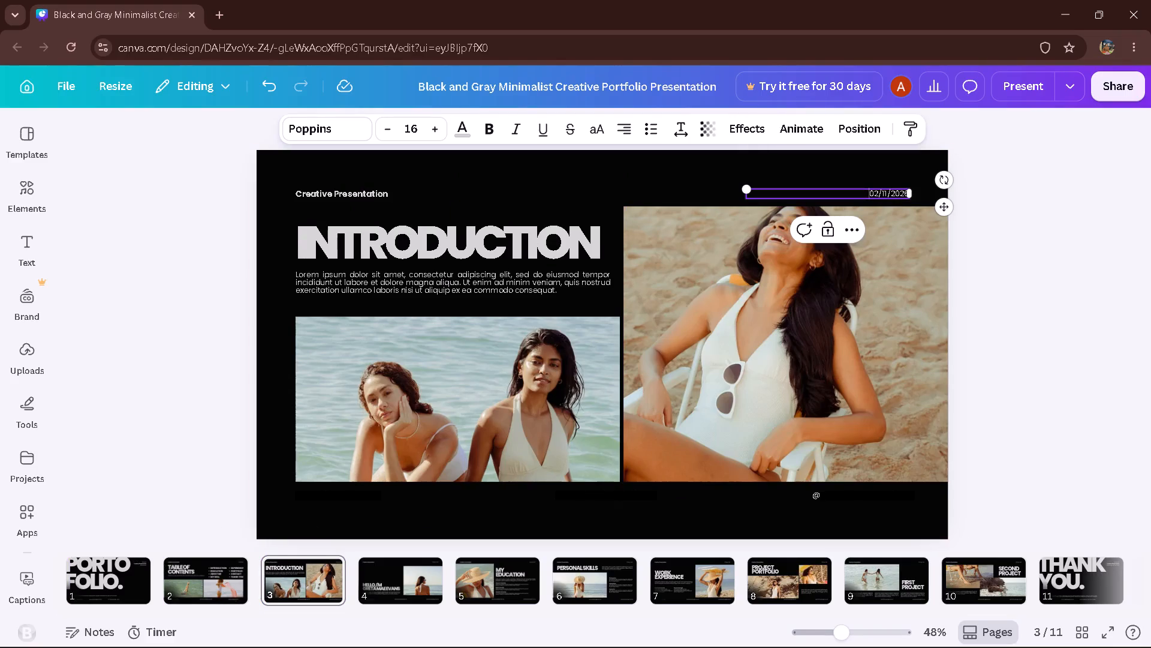
pyautogui.click(1049, 280)
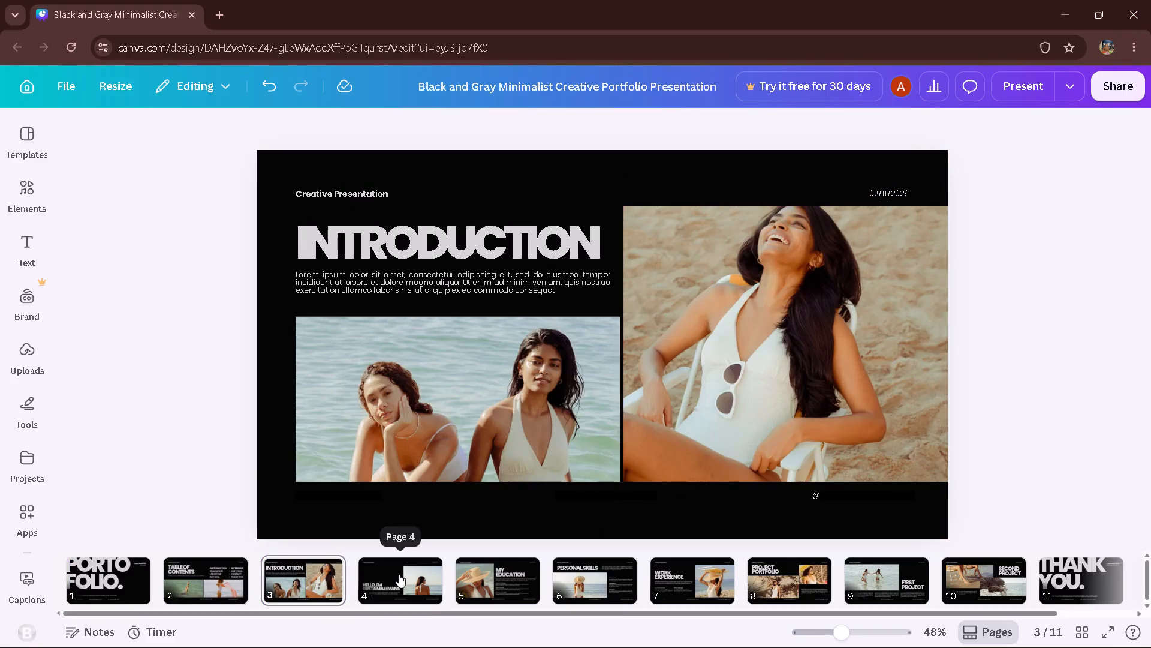
# Replace the placeholder header date on the Hello, I'm page with 02/11/2026.
pyautogui.click(399, 574)
pyautogui.doubleClick(873, 194)
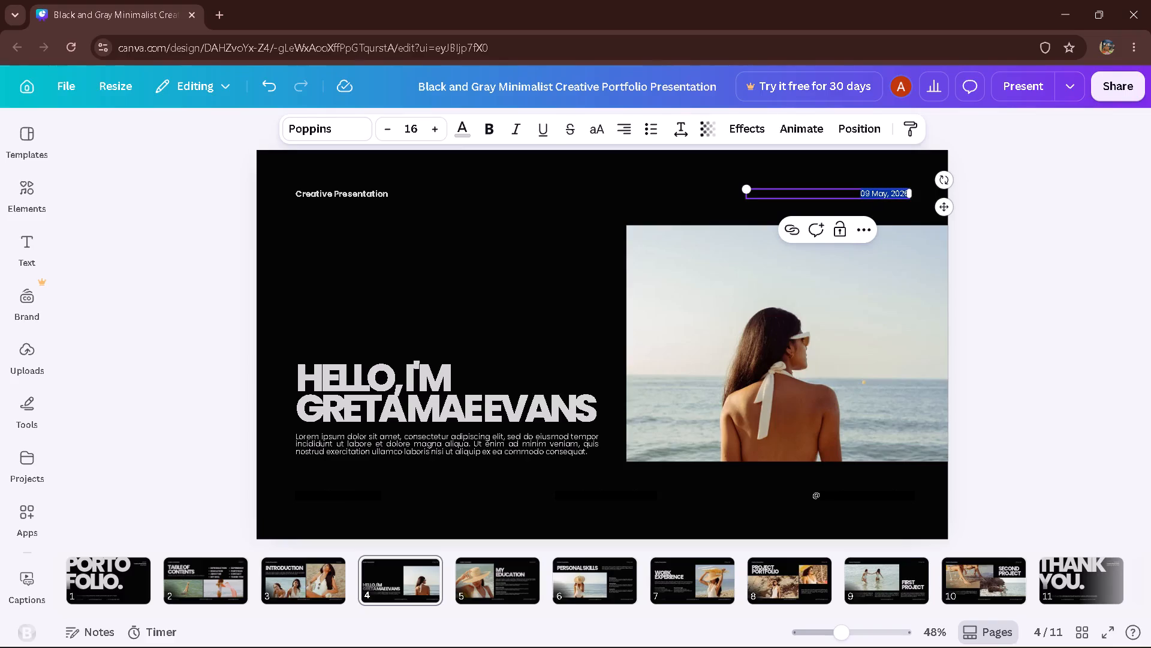
pyautogui.press('BackSpace')
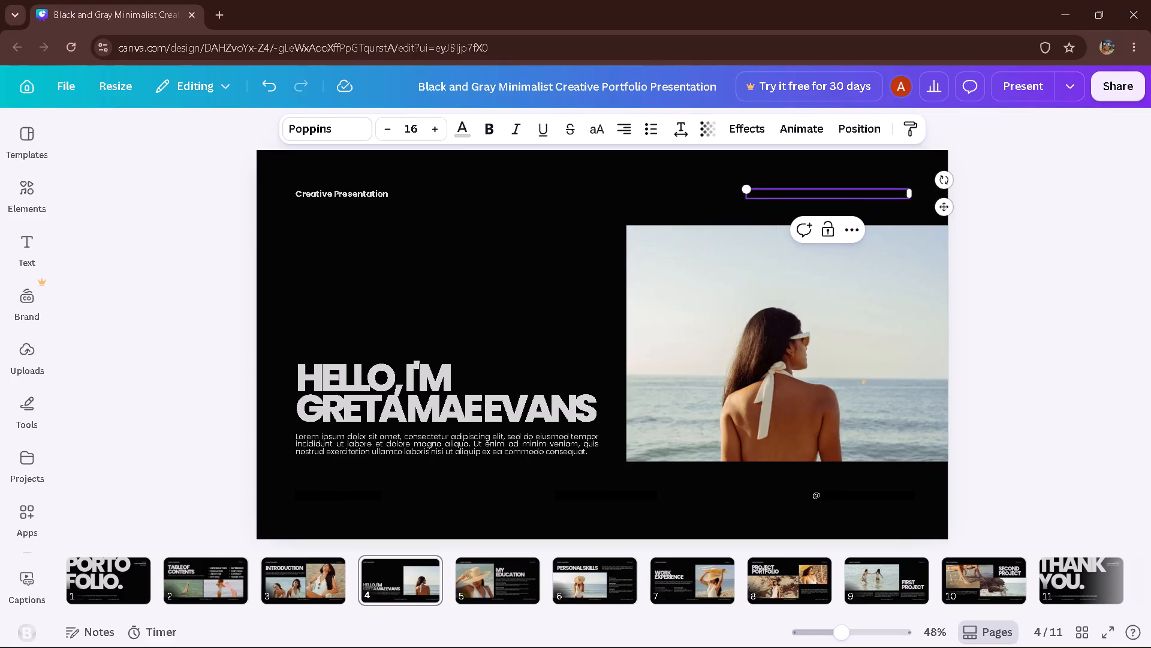
pyautogui.press('Insert')
pyautogui.press('Down')
pyautogui.click(876, 194)
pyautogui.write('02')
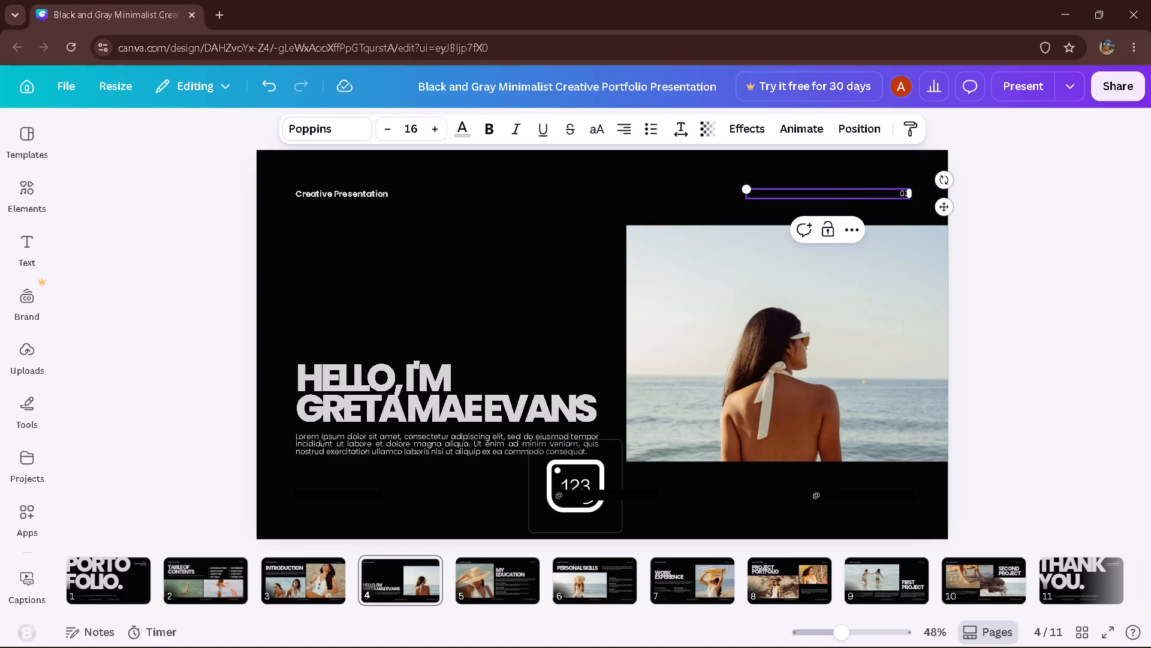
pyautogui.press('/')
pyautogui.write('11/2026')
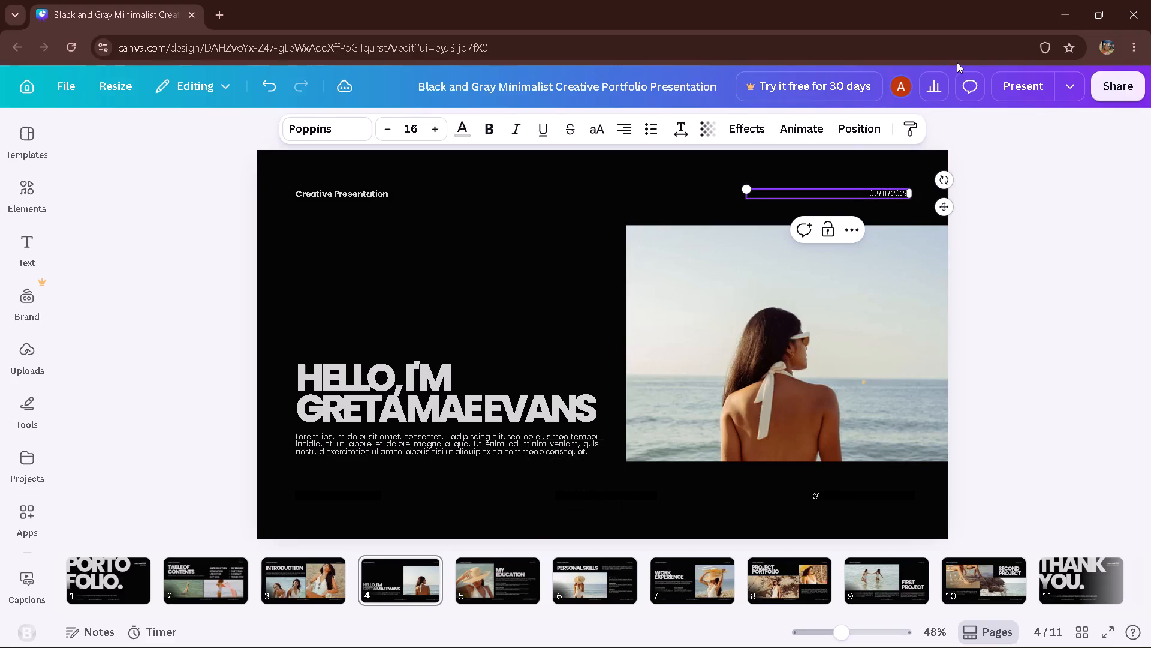
pyautogui.tripleClick(1046, 278)
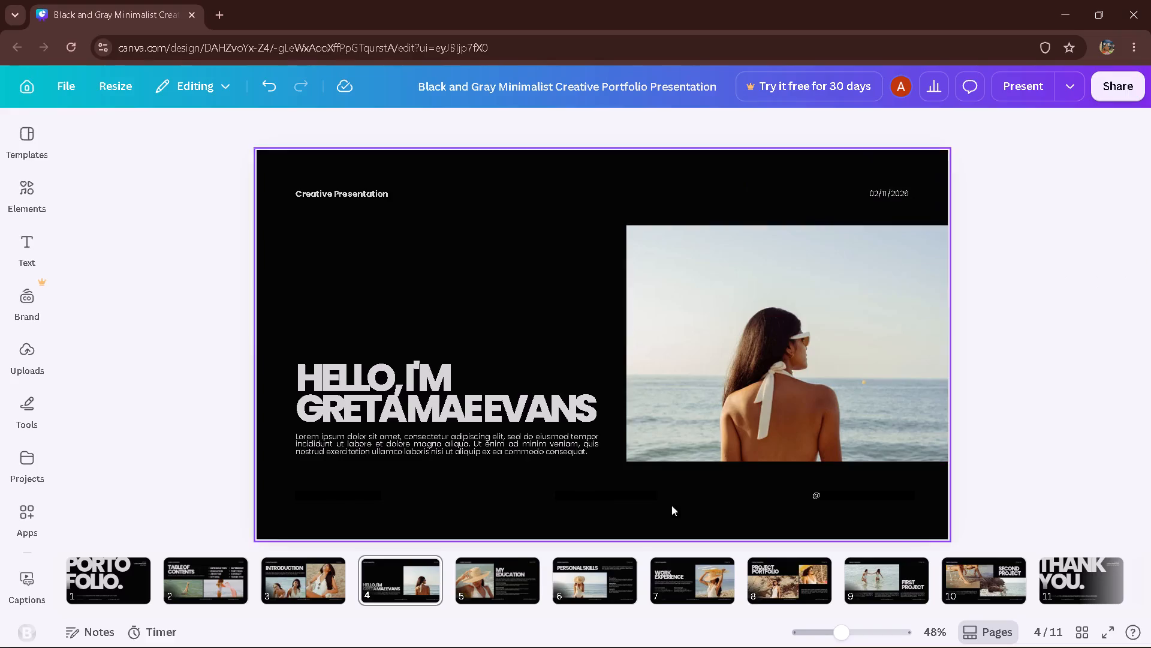
# Replace the placeholder header date on the My Education page with 02/11/2026.
pyautogui.click(498, 576)
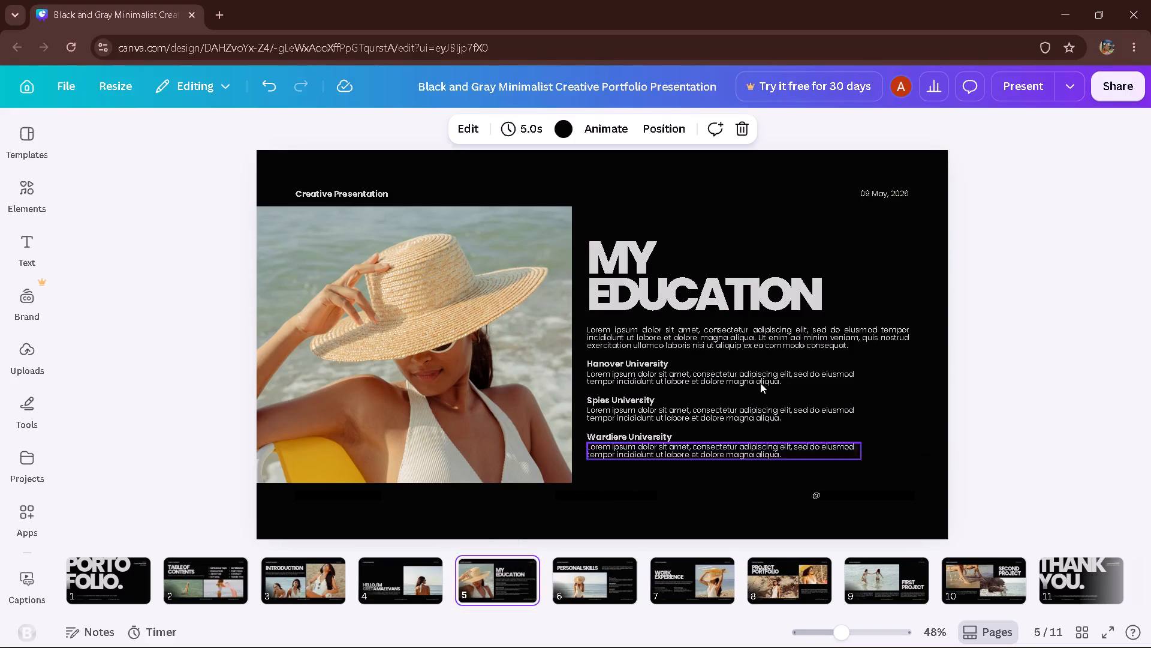
pyautogui.doubleClick(906, 196)
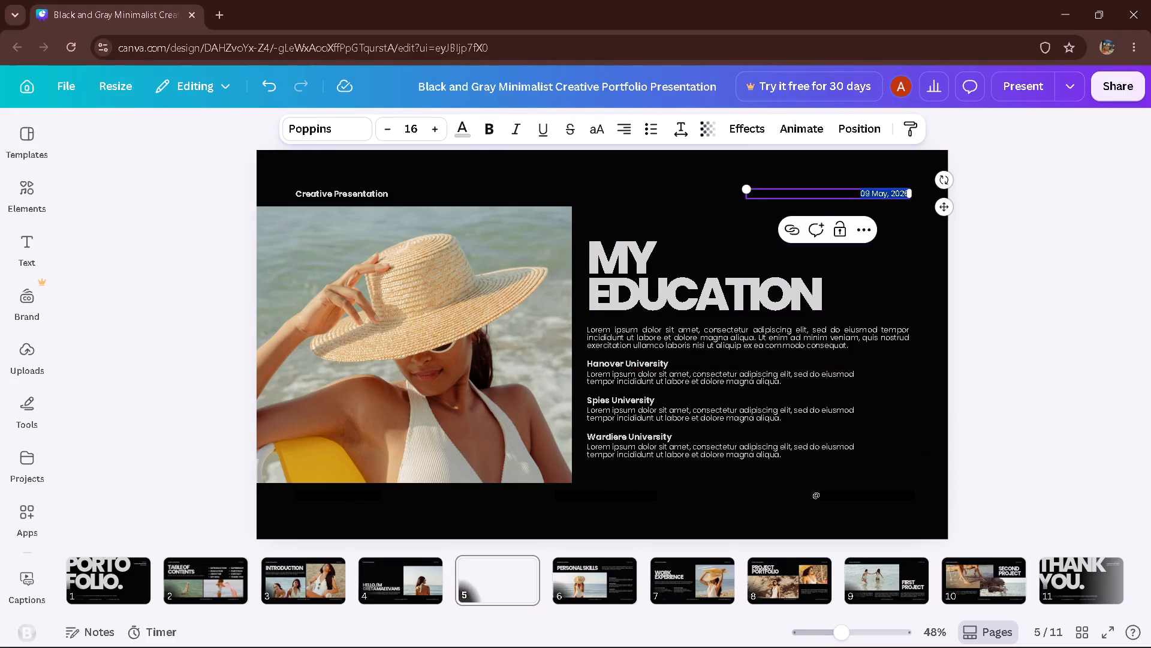
pyautogui.press('BackSpace')
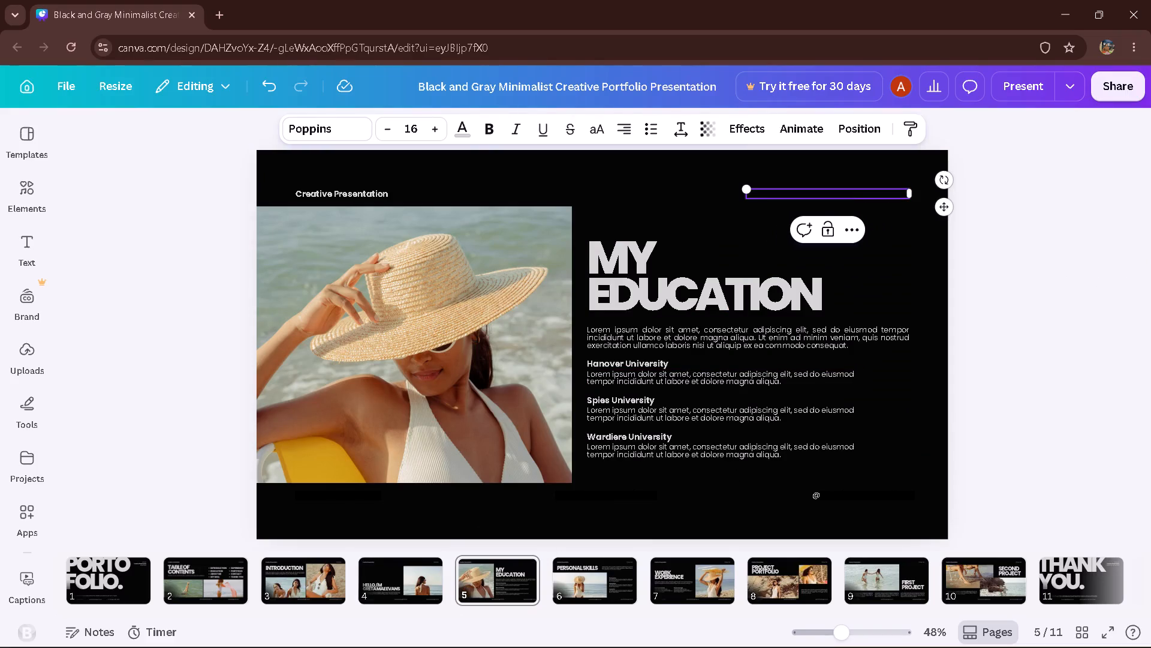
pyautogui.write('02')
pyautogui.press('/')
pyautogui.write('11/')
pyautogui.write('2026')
pyautogui.doubleClick(1020, 225)
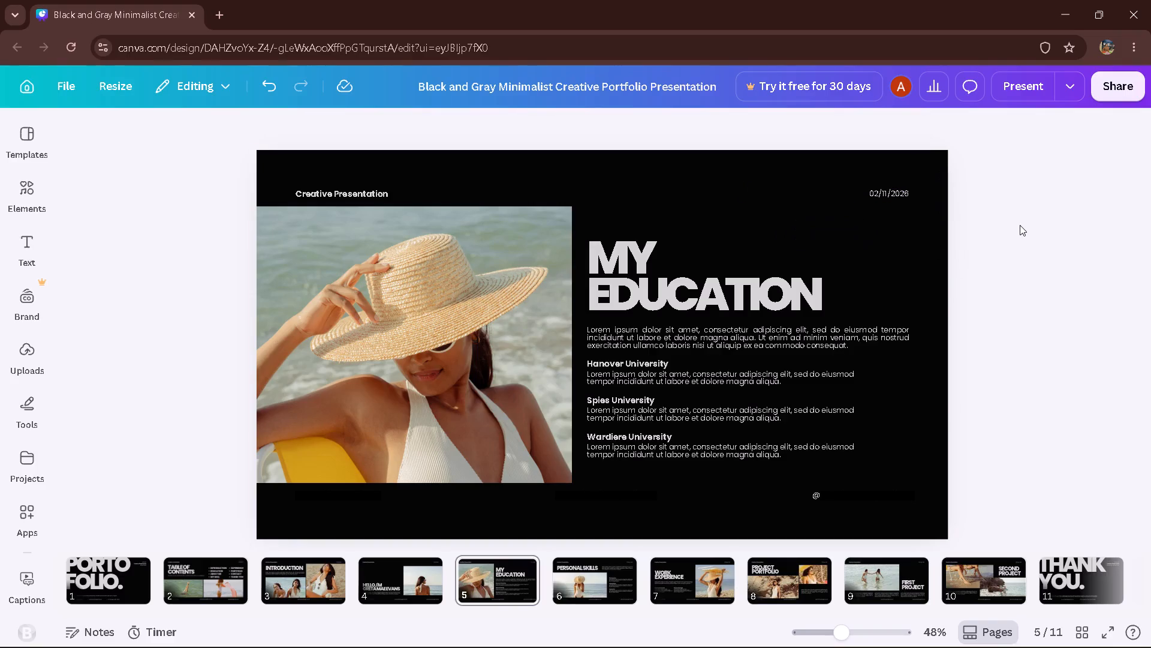
# Check the header dates across the Hello page through the First Project page for remaining placeholders.
pyautogui.click(697, 581)
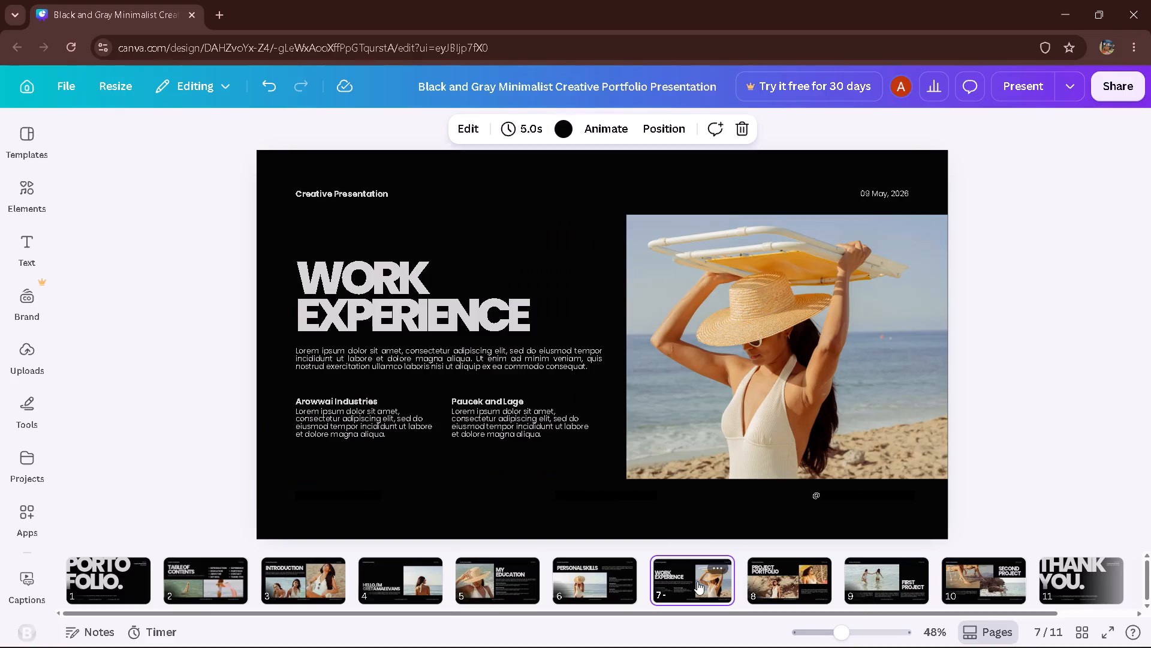
pyautogui.click(768, 566)
pyautogui.click(891, 568)
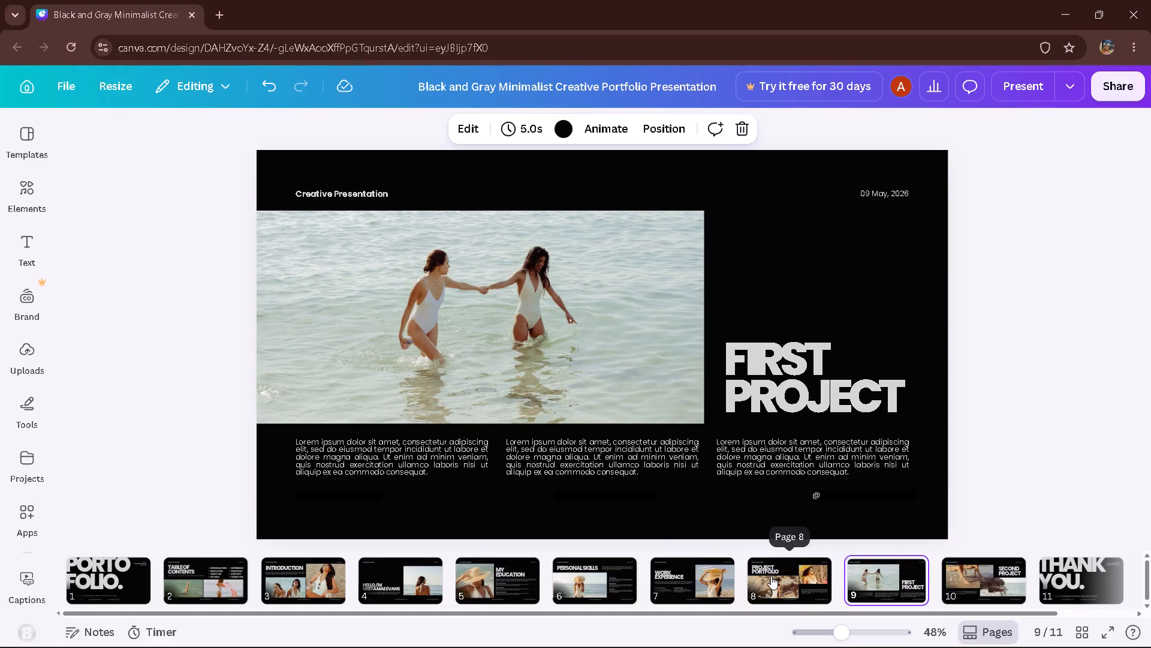
pyautogui.click(771, 576)
pyautogui.click(703, 577)
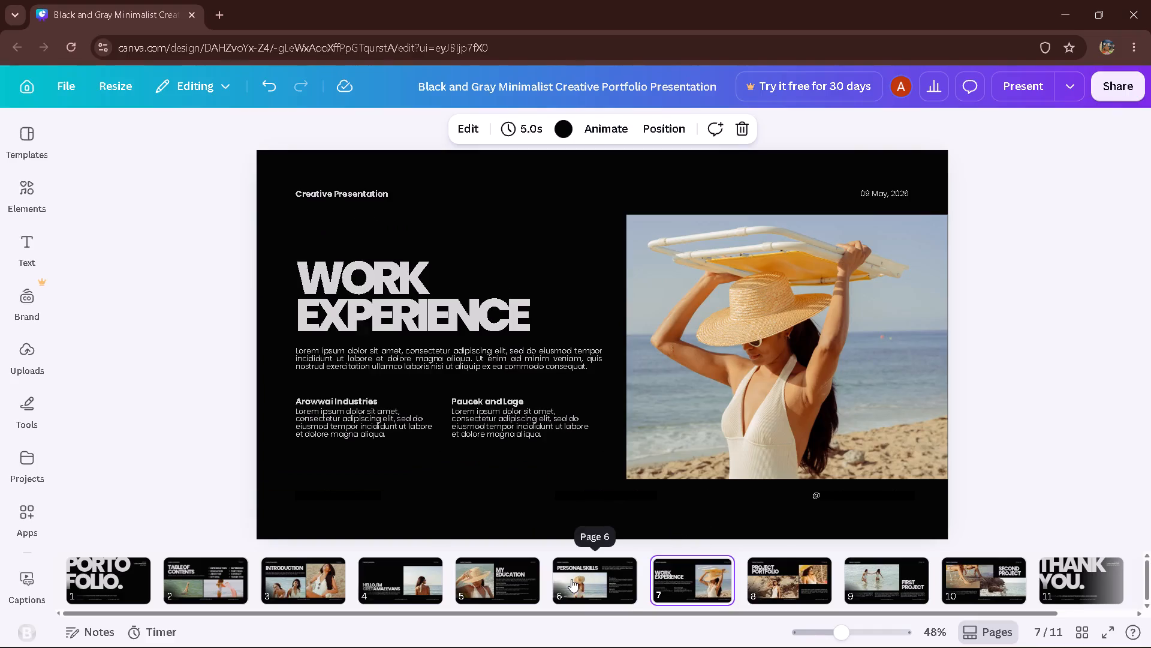
pyautogui.click(571, 579)
pyautogui.click(546, 584)
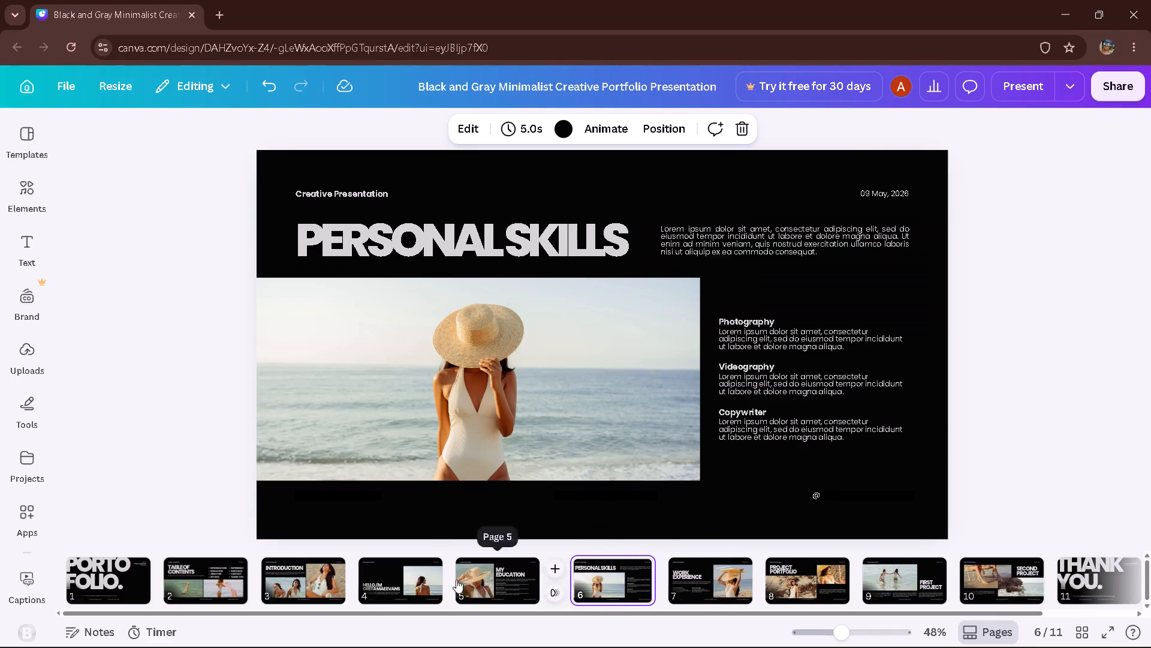
pyautogui.click(401, 566)
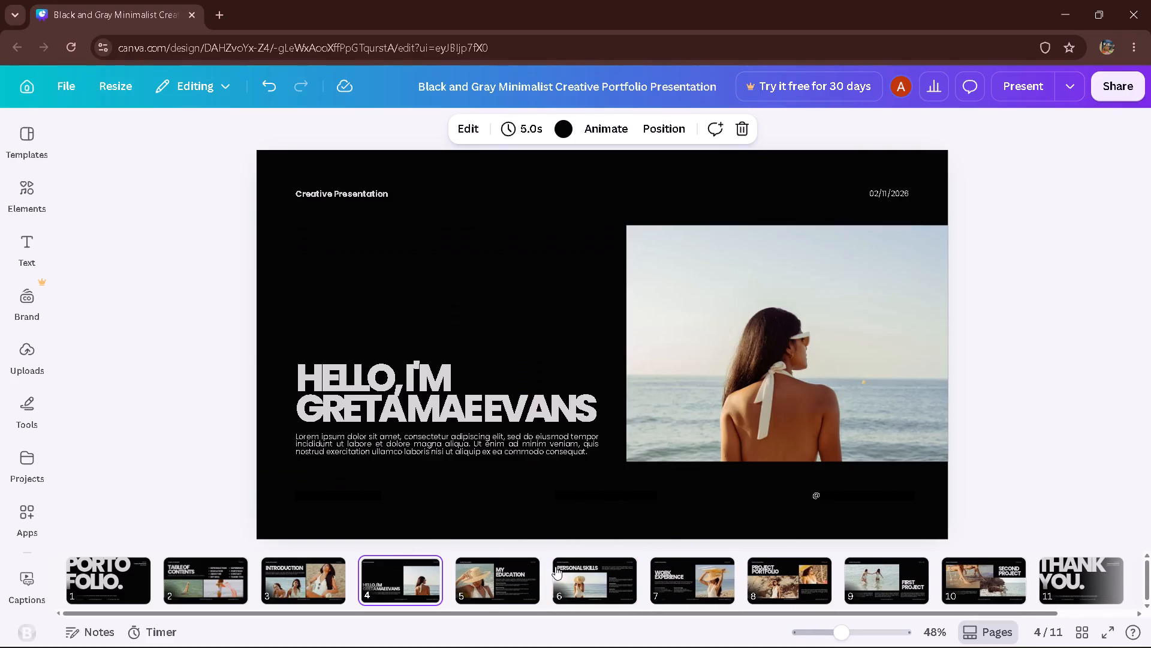
pyautogui.click(469, 566)
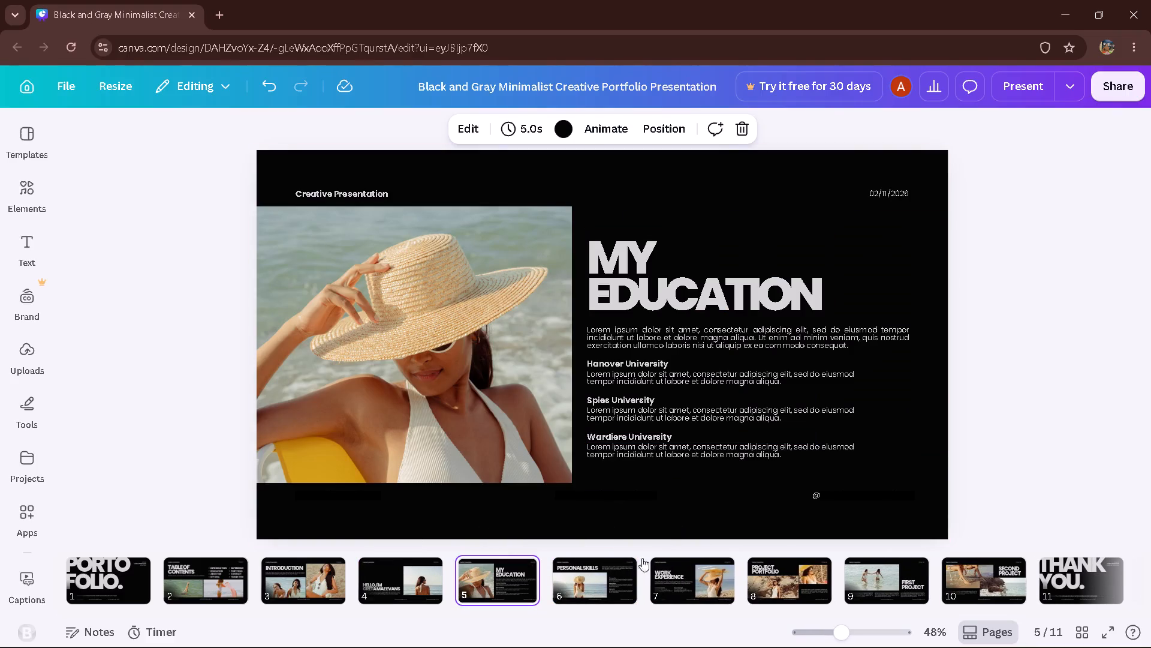
# Replace the placeholder header date on the Personal Skills page with 02/112026.
pyautogui.click(598, 579)
pyautogui.doubleClick(891, 198)
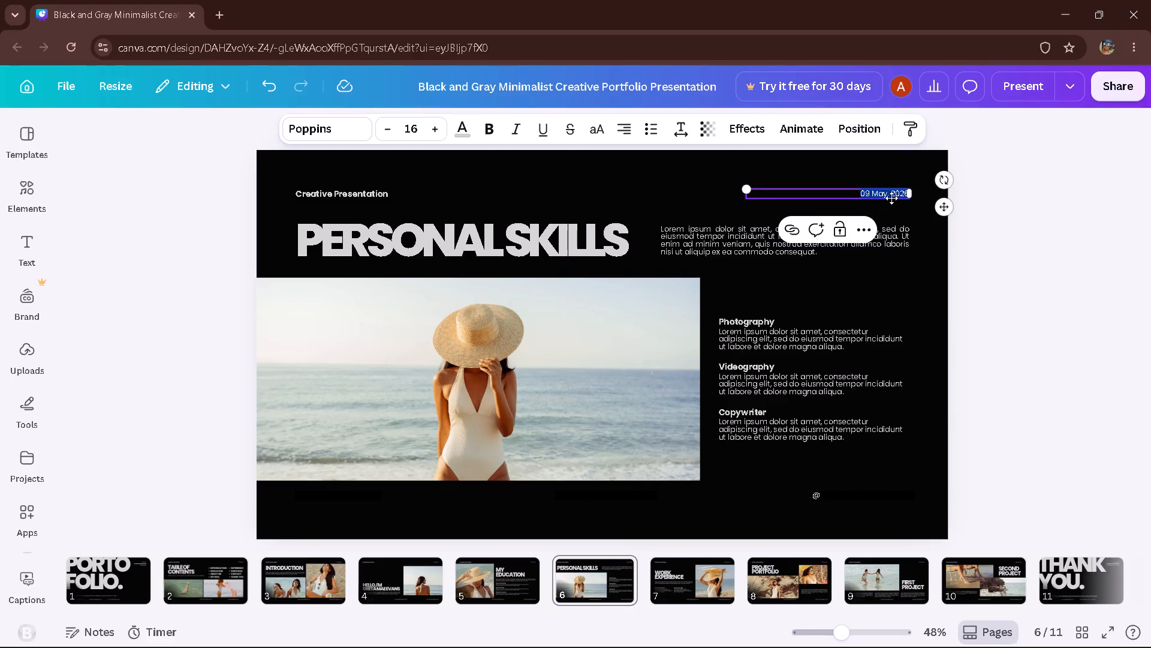
pyautogui.press('BackSpace')
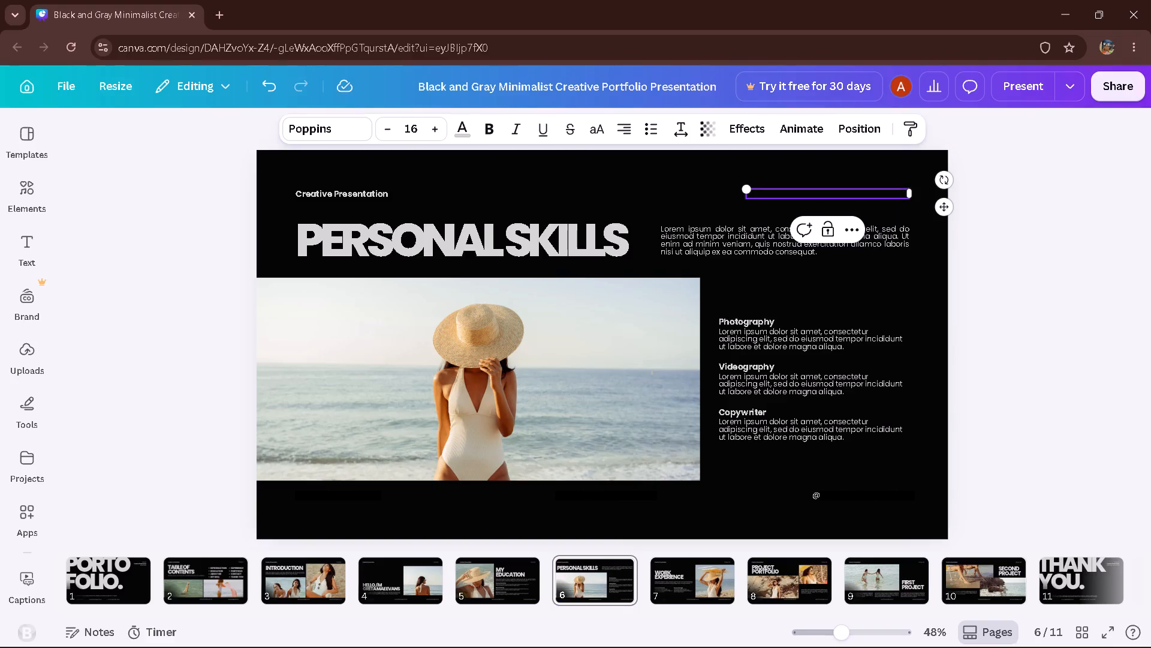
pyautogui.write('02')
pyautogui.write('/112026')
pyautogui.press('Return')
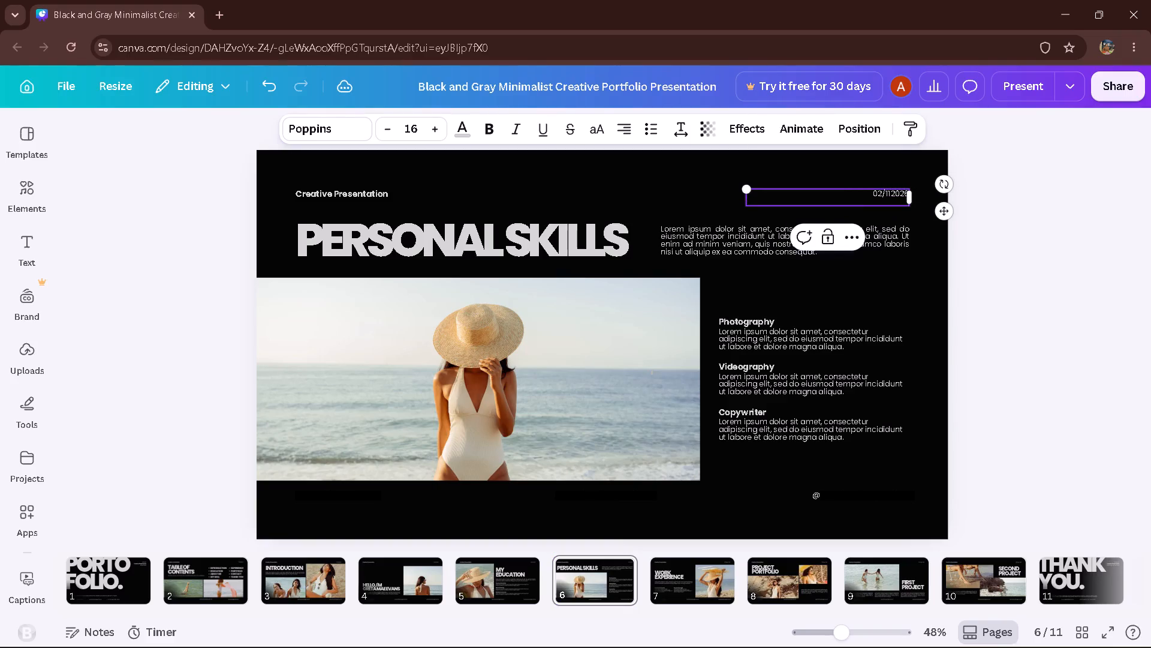
pyautogui.doubleClick(1149, 280)
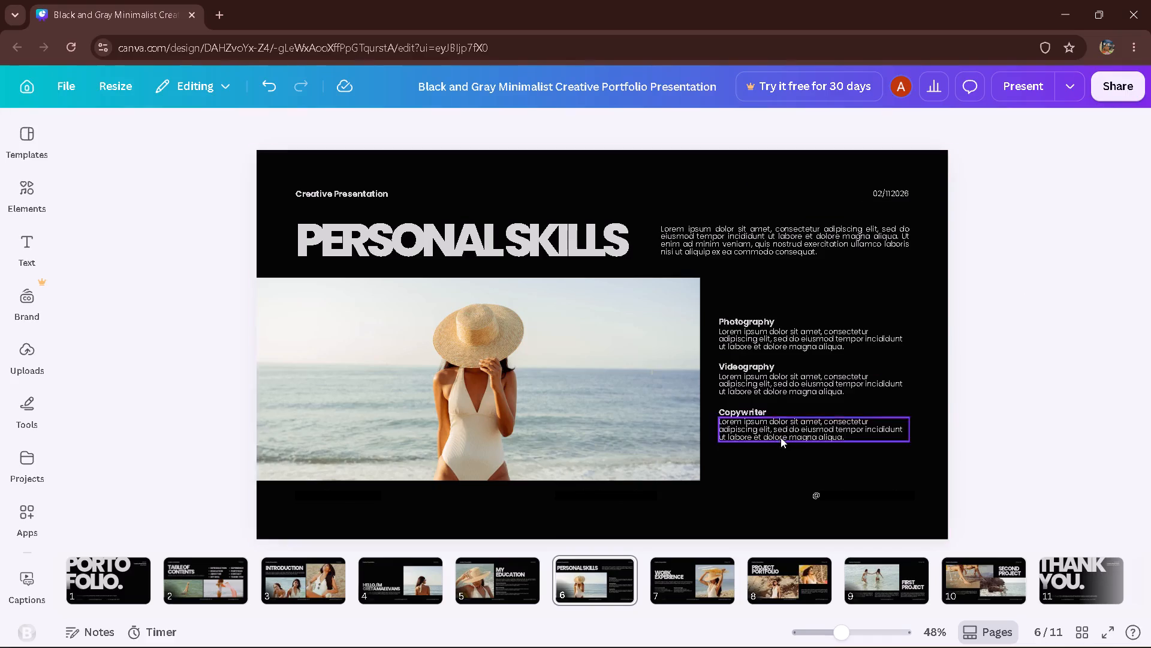
# Replace the placeholder header date on the Work Experience page with 02/11/2026.
pyautogui.click(681, 595)
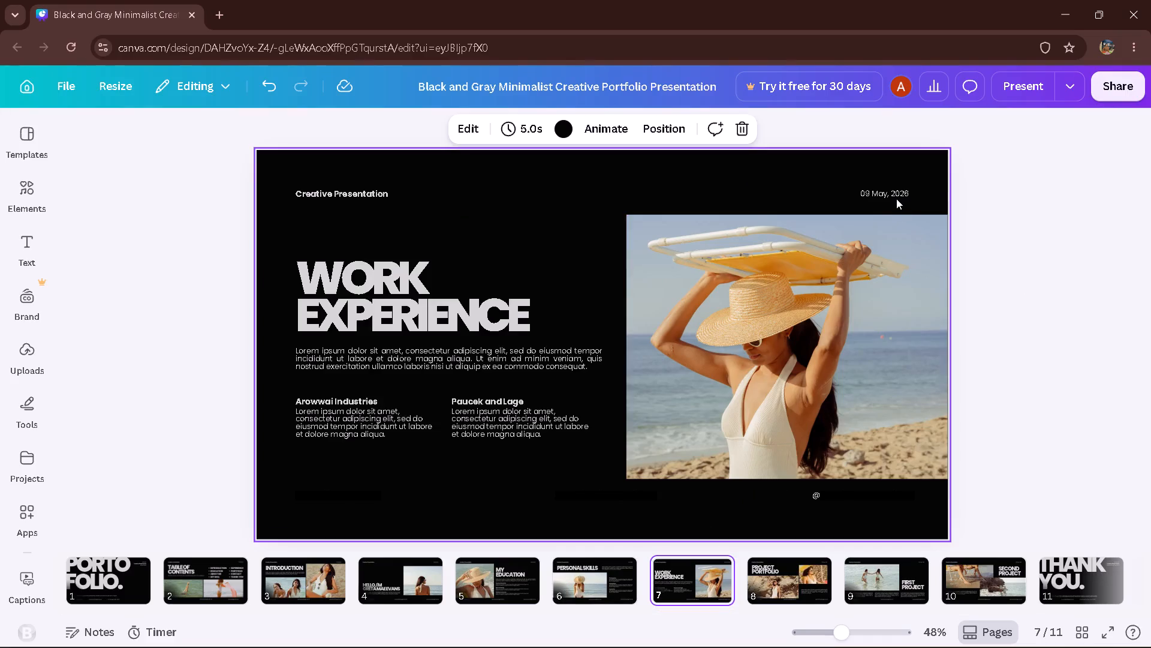
pyautogui.doubleClick(899, 196)
pyautogui.press('BackSpace')
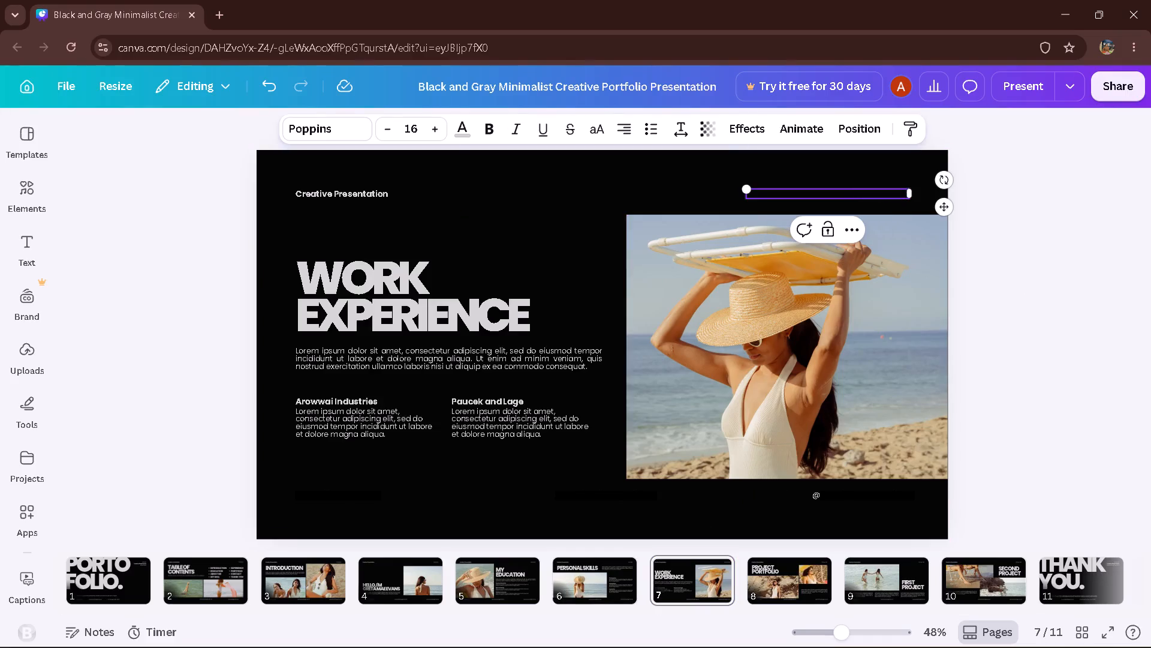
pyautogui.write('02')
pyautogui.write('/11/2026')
pyautogui.doubleClick(1022, 248)
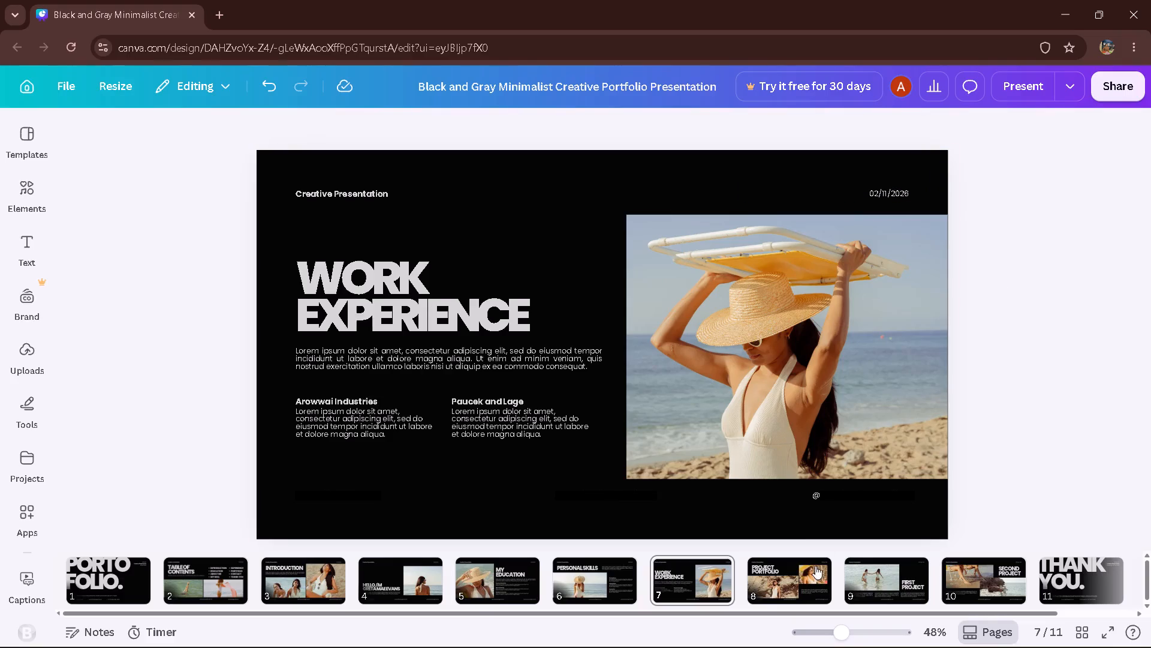
# Replace the placeholder header date on the Project Portfolio page with 02/11/2026.
pyautogui.click(787, 593)
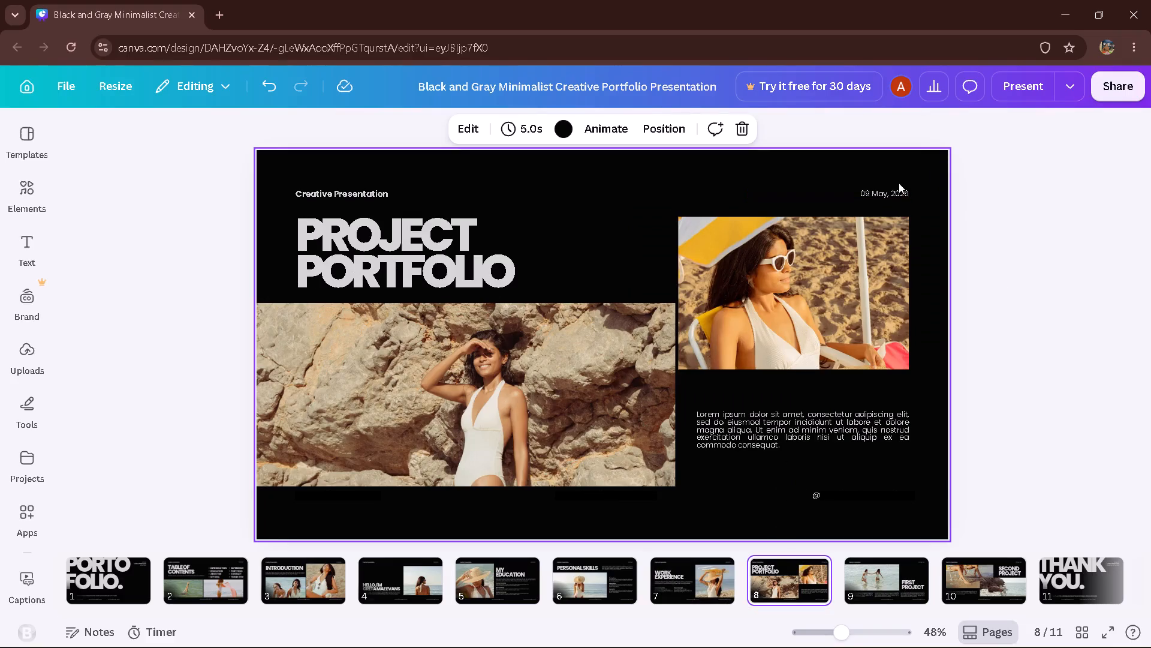
pyautogui.doubleClick(902, 191)
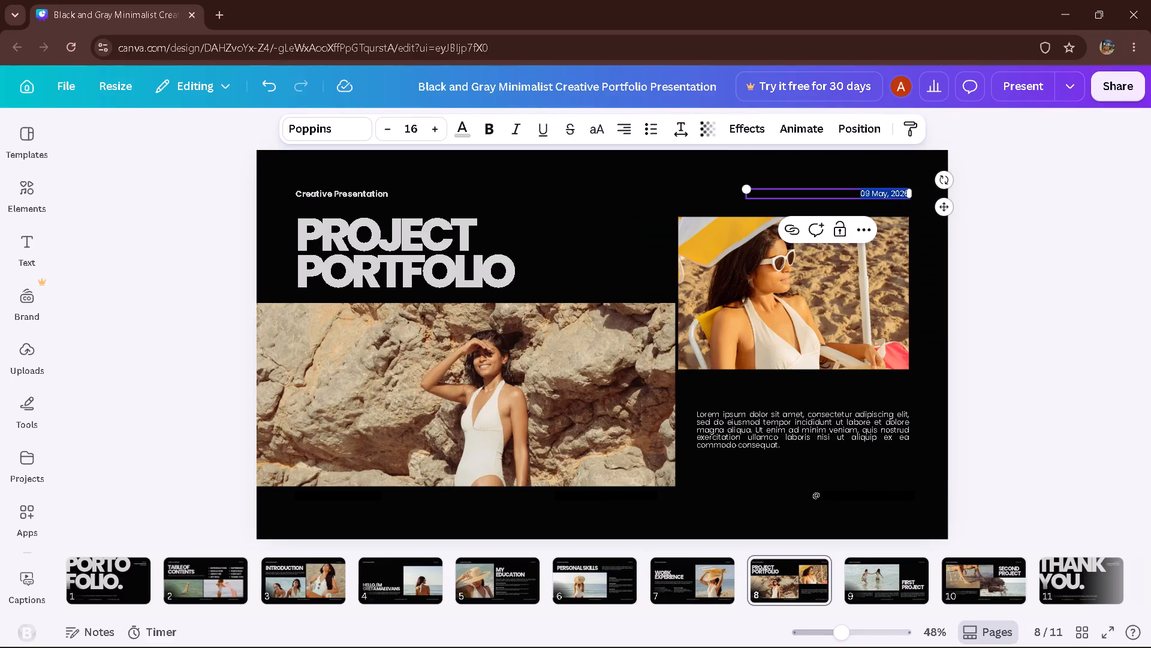
pyautogui.press('BackSpace')
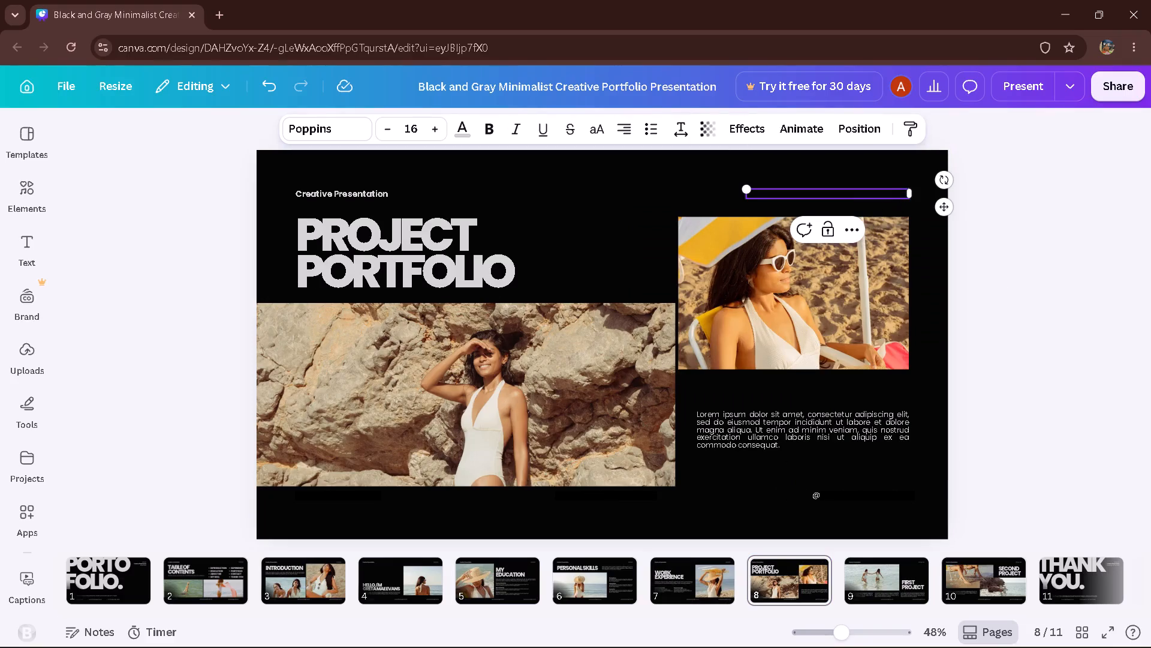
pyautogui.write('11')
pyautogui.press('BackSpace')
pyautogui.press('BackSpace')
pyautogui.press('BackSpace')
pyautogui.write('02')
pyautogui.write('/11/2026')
pyautogui.doubleClick(1138, 272)
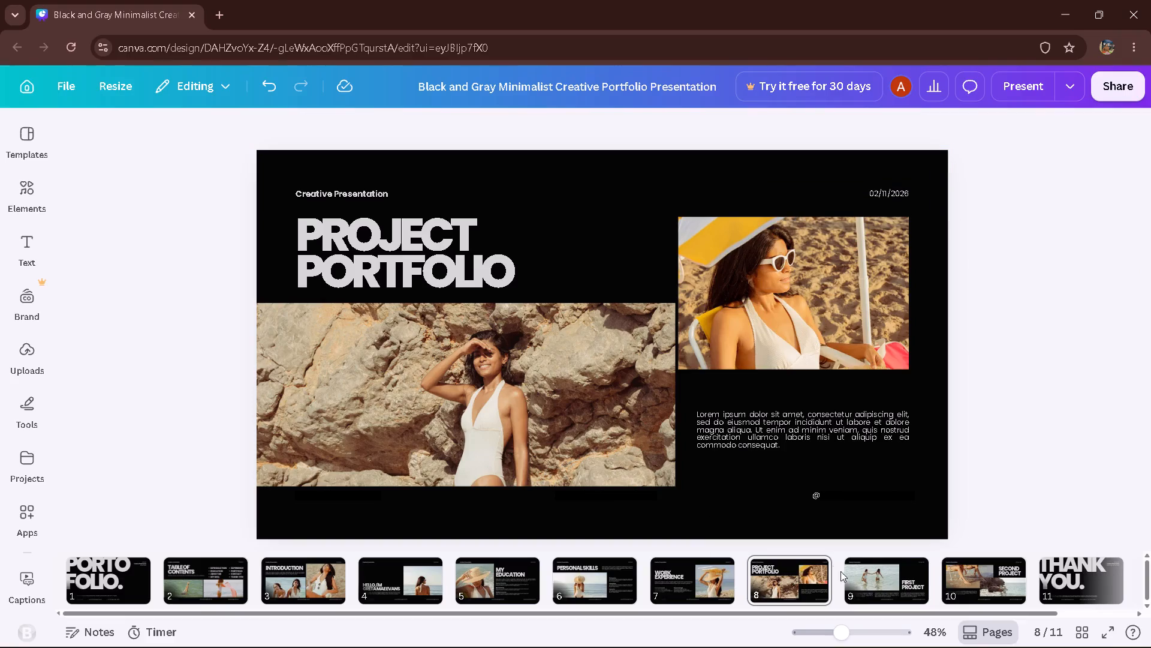
# Replace the placeholder header date on the First Project page with 02/11/2026.
pyautogui.click(859, 571)
pyautogui.doubleClick(909, 196)
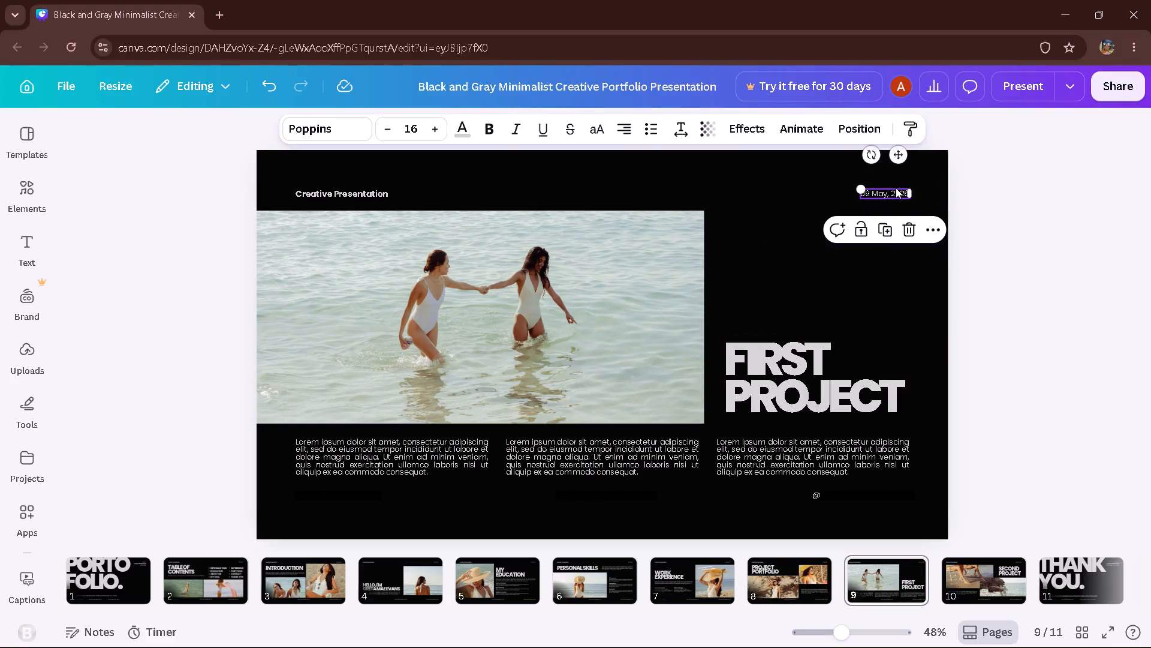
pyautogui.doubleClick(896, 193)
pyautogui.press('BackSpace')
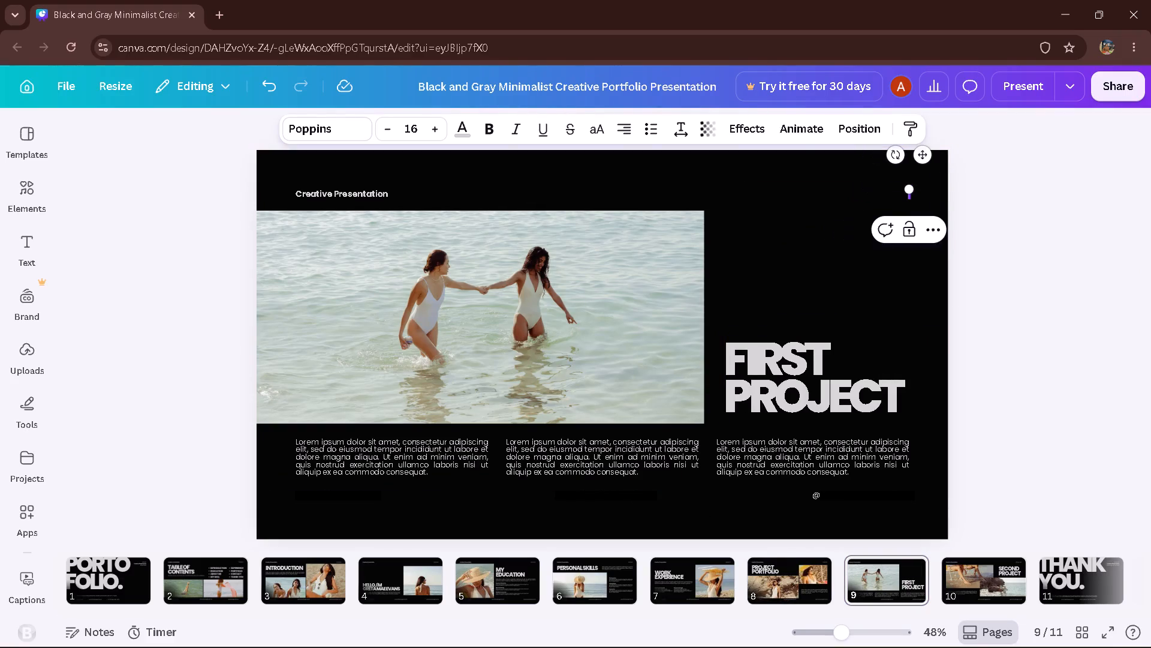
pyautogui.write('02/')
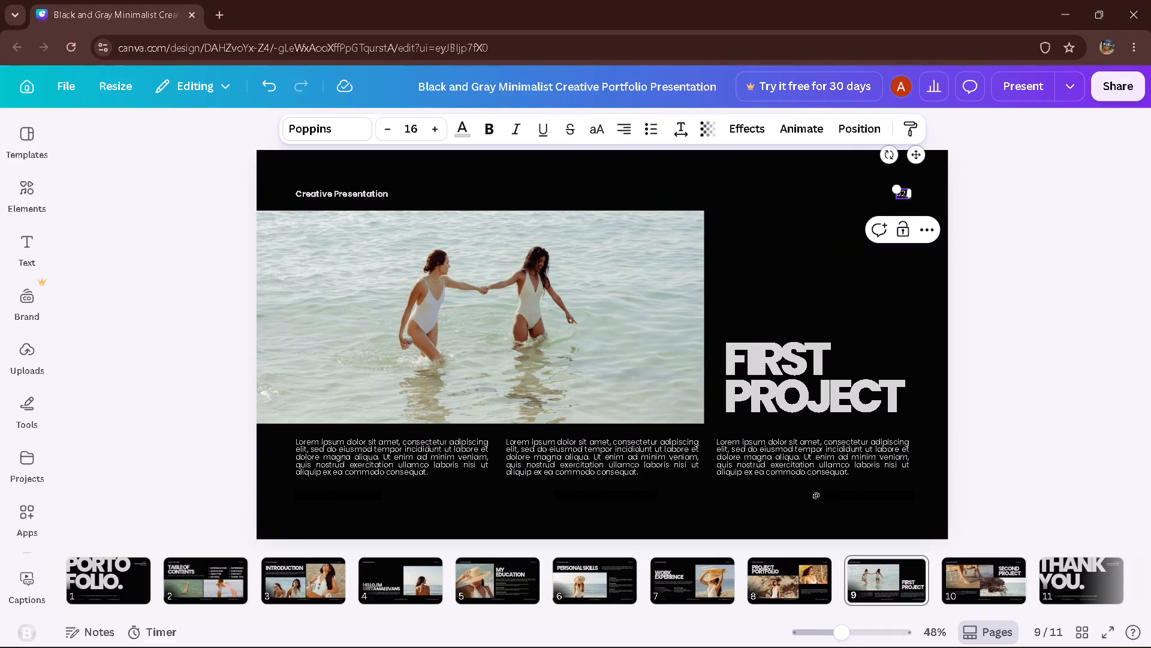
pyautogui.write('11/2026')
pyautogui.doubleClick(987, 259)
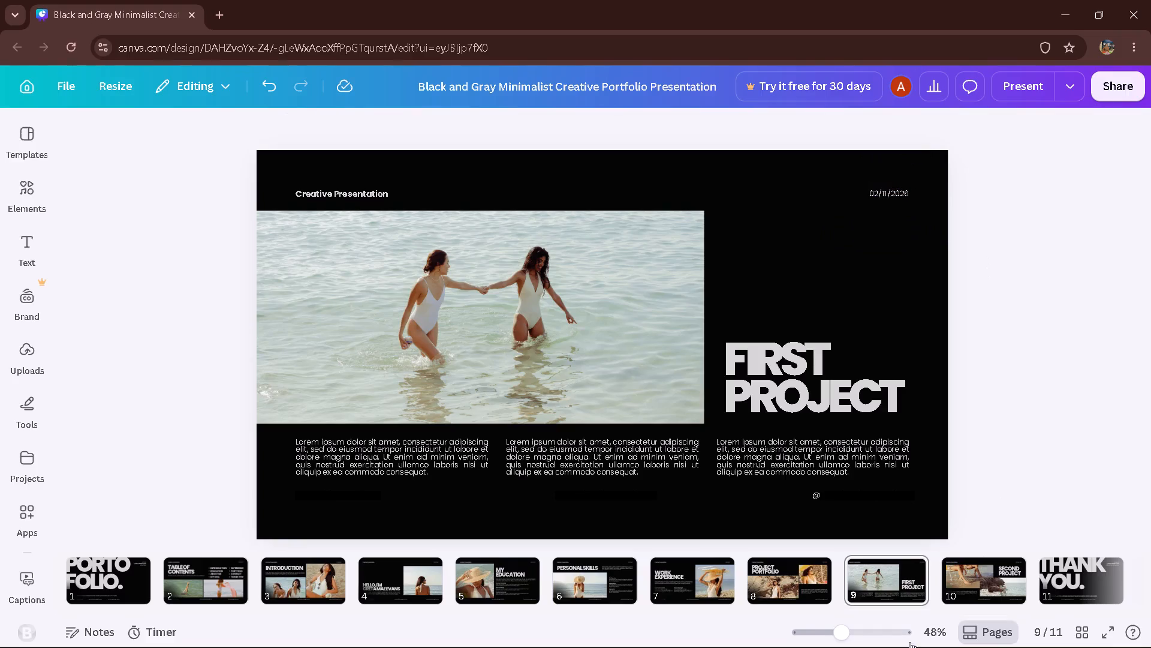
# Replace the placeholder header date on the Second Project page with 02/11/2026.
pyautogui.click(962, 580)
pyautogui.click(891, 199)
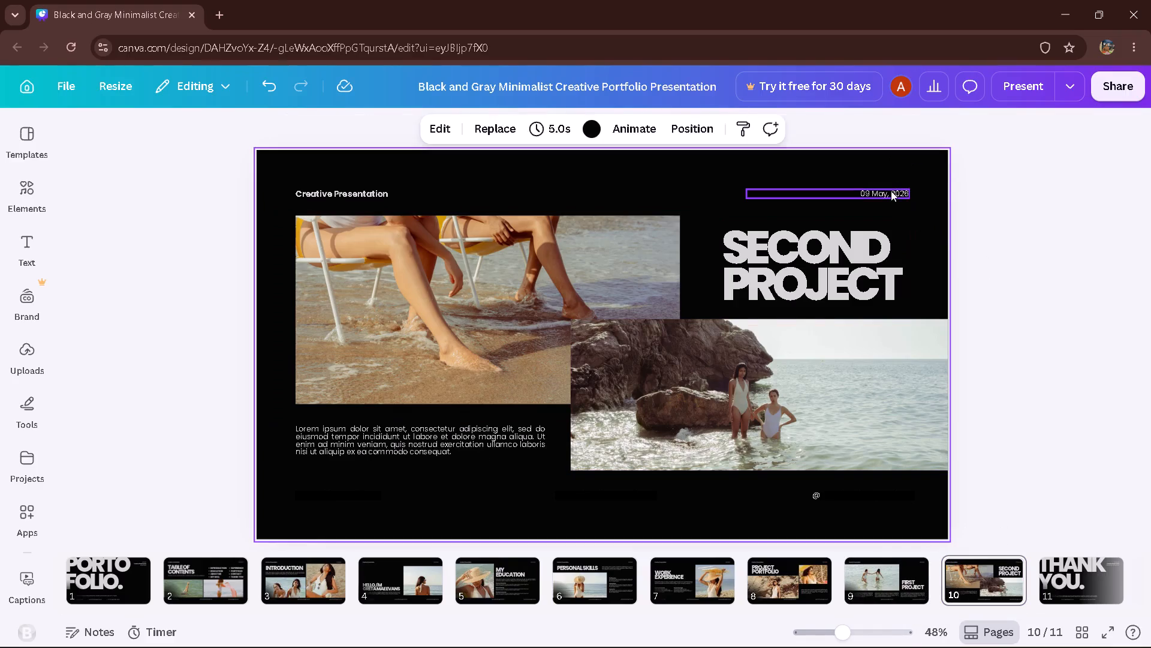
pyautogui.doubleClick(891, 191)
pyautogui.press('BackSpace')
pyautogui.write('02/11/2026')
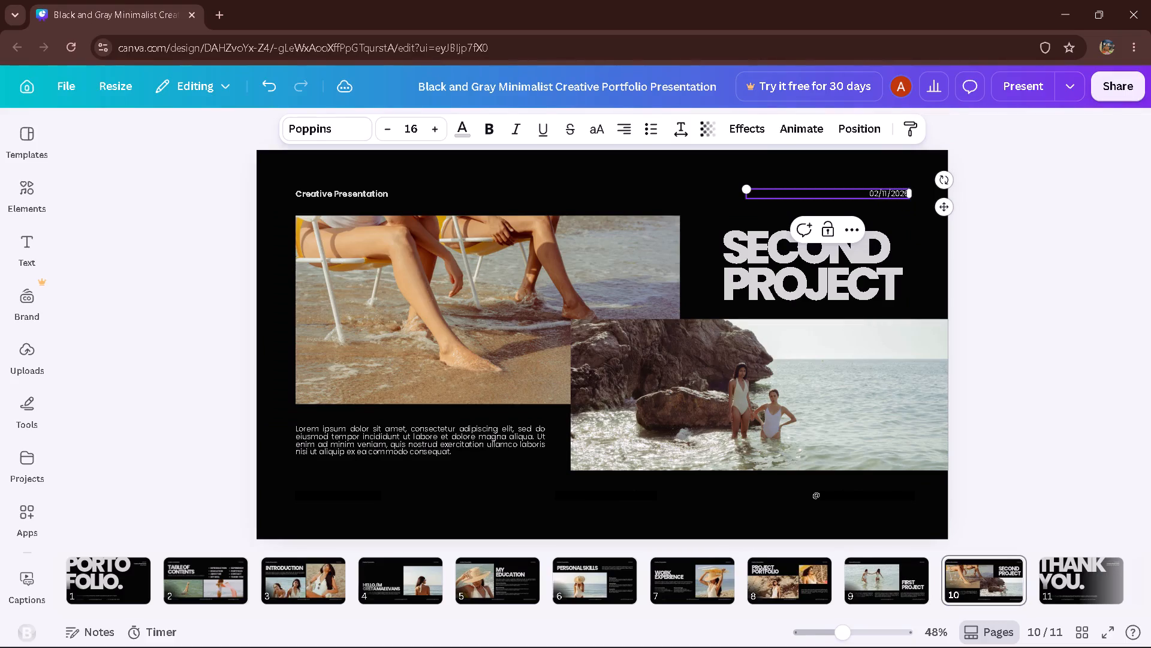
pyautogui.doubleClick(1098, 325)
# Replace the placeholder date above Creative Presentation on the Thank You page with 02/11/2026.
pyautogui.click(1069, 572)
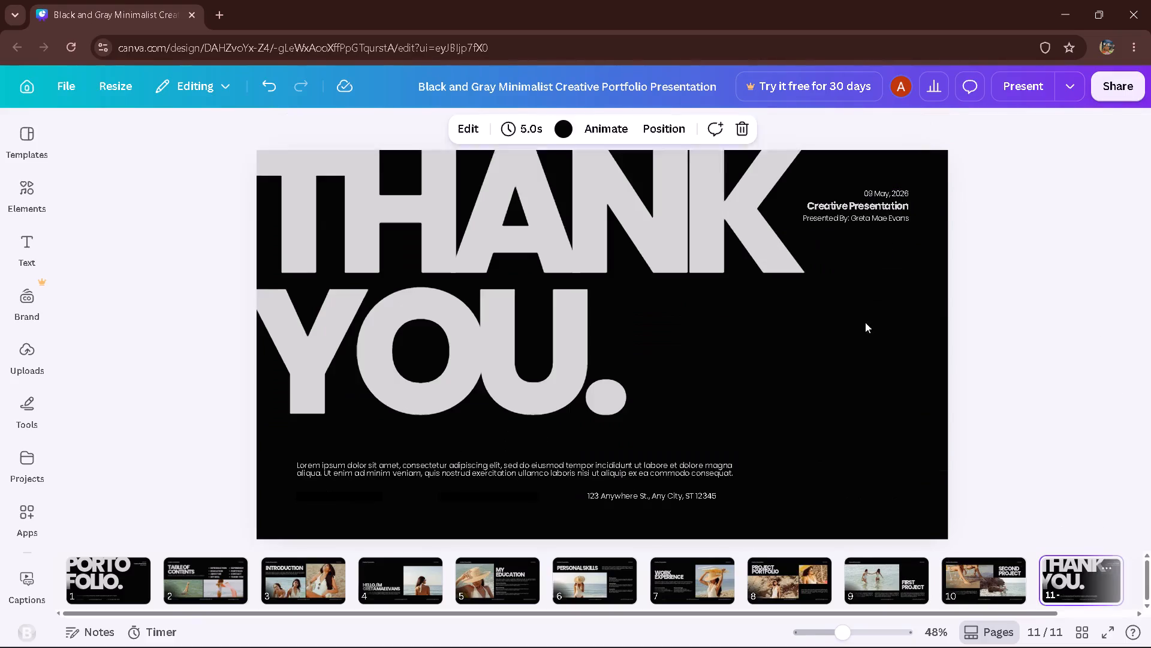
pyautogui.doubleClick(888, 193)
pyautogui.press('BackSpace')
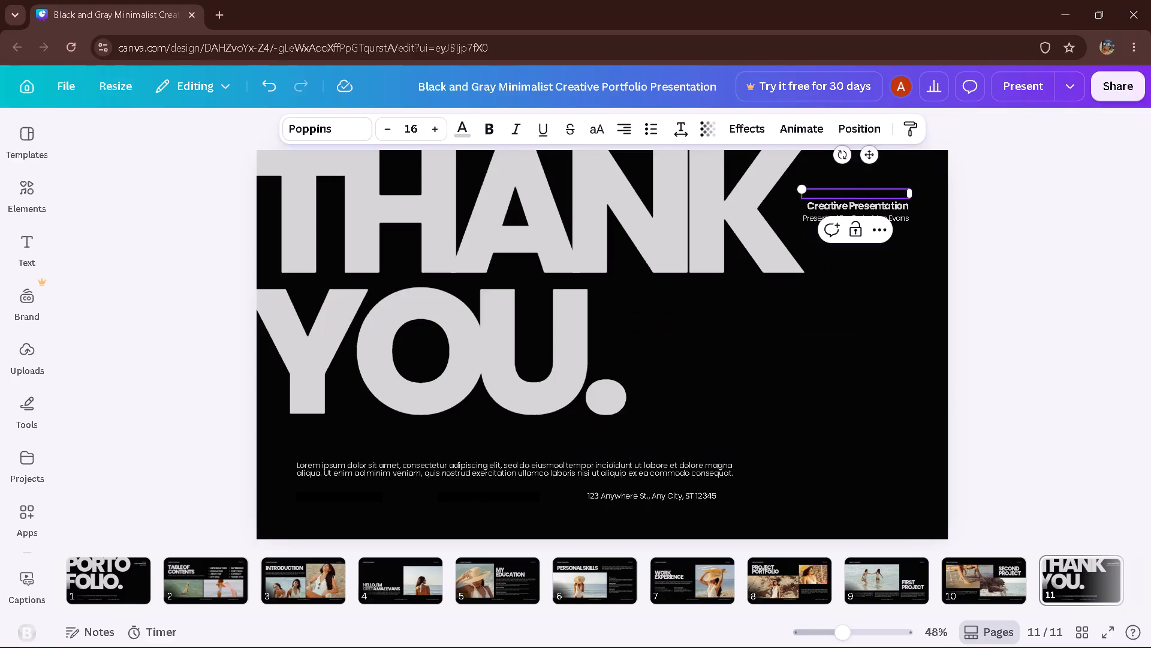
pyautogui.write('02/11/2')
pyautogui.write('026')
pyautogui.doubleClick(1090, 358)
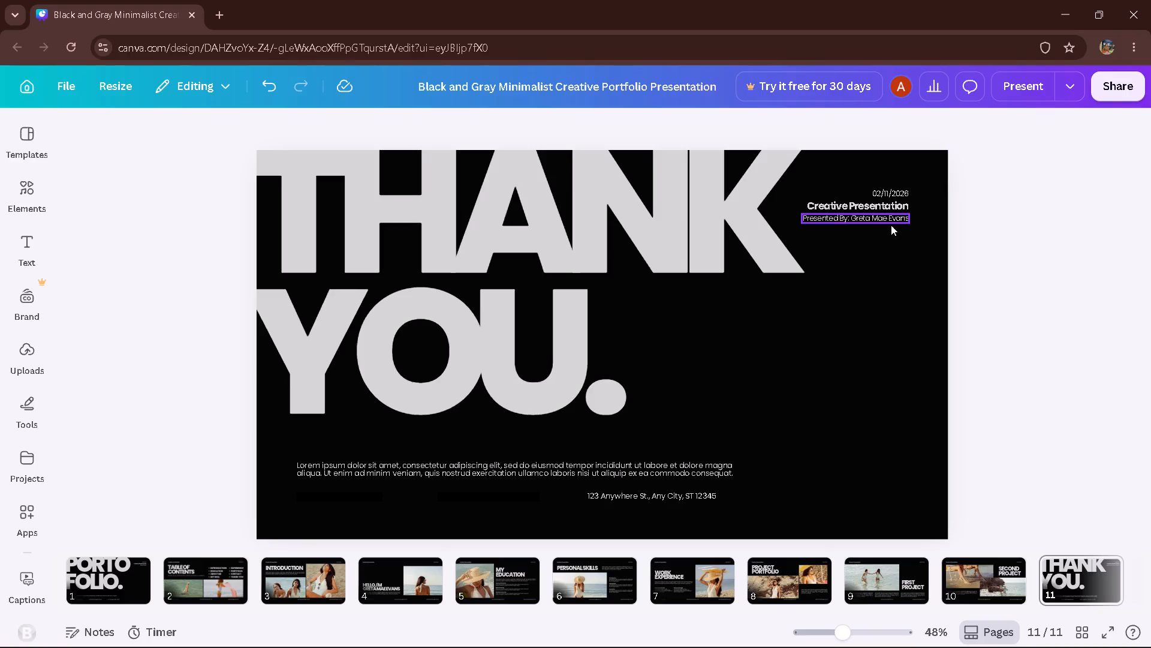
# Replace the placeholder name after "Presented By:" on the Thank You page with the presenter's own name.
pyautogui.doubleClick(907, 223)
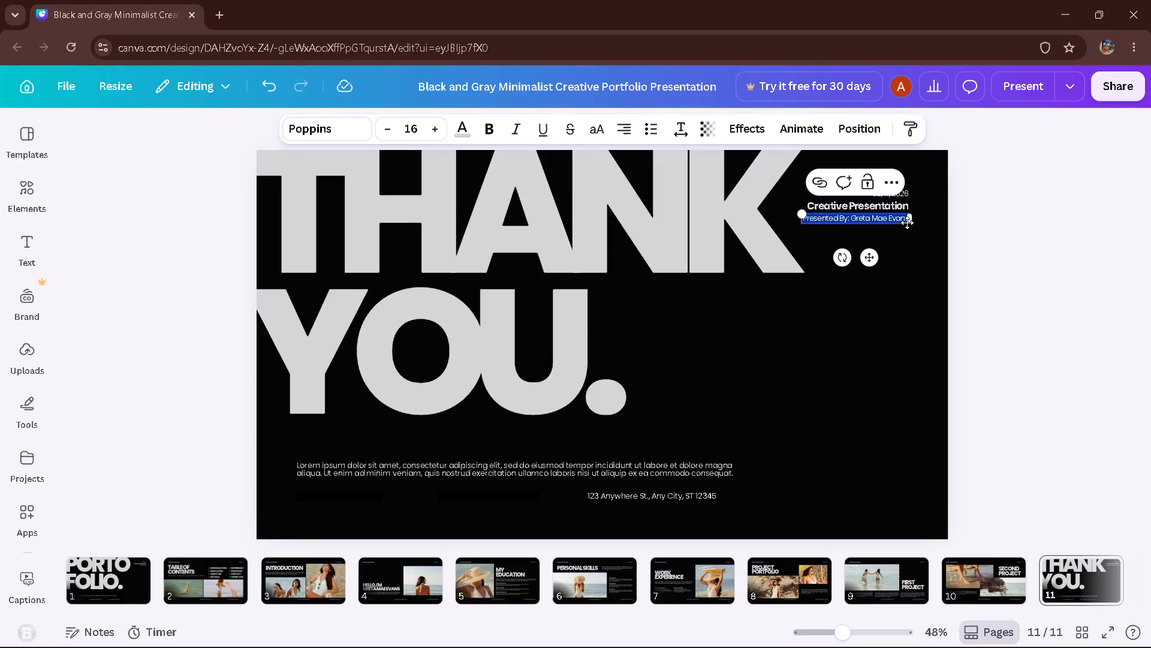
pyautogui.click(912, 223)
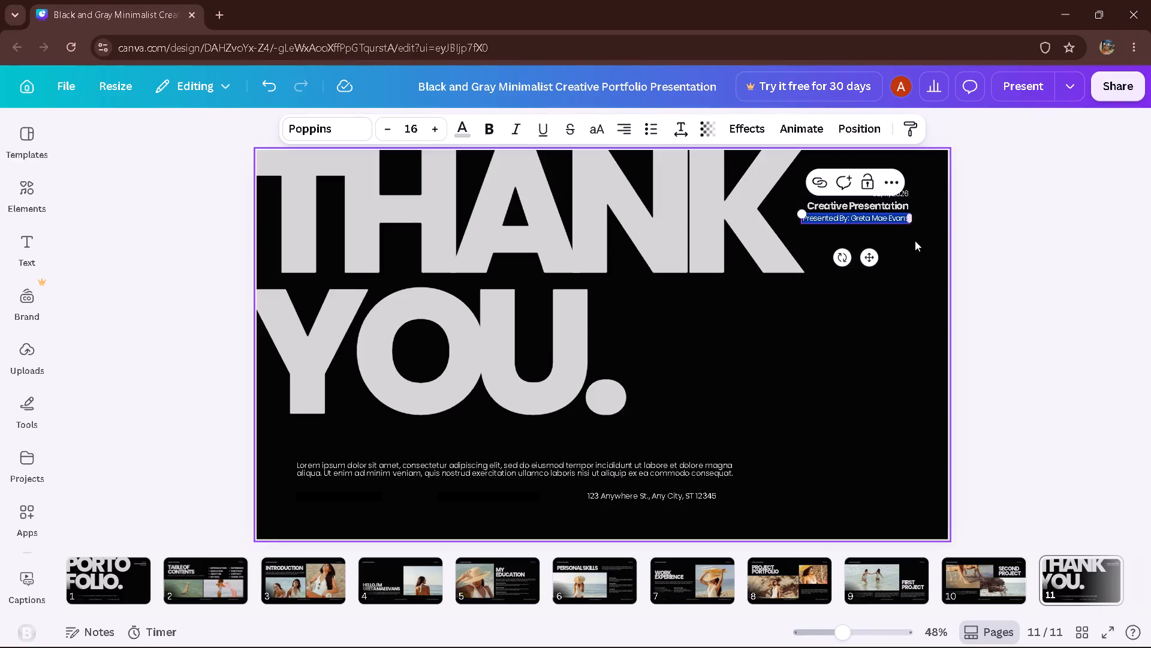
pyautogui.doubleClick(861, 220)
pyautogui.click(861, 220)
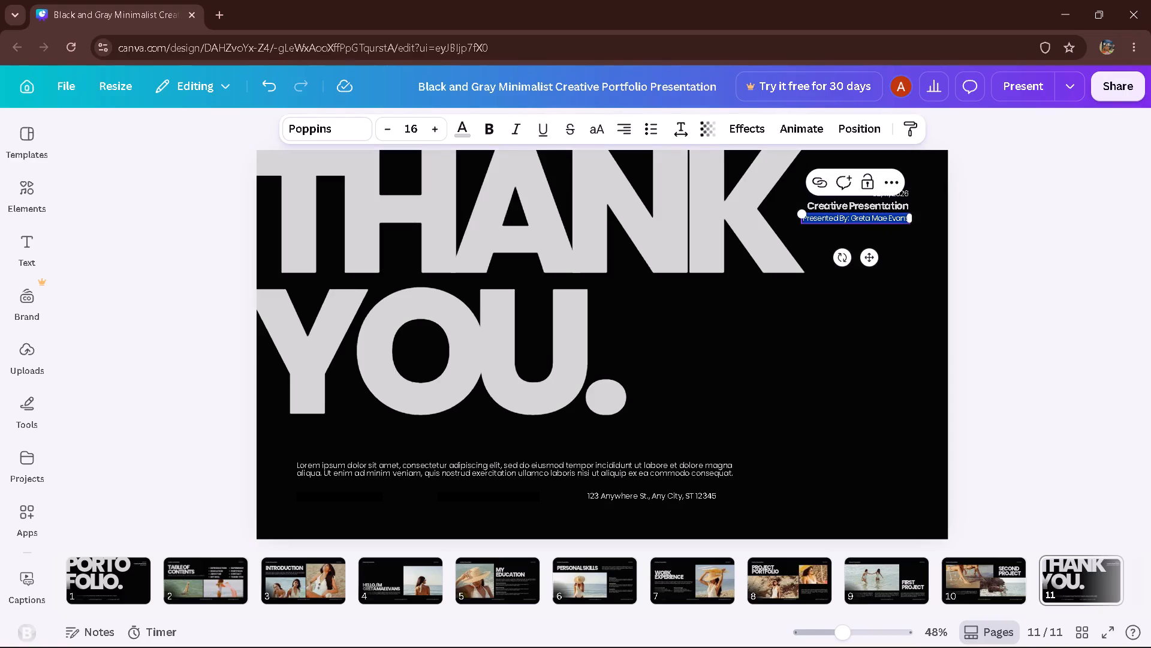
pyautogui.doubleClick(861, 220)
pyautogui.click(875, 217)
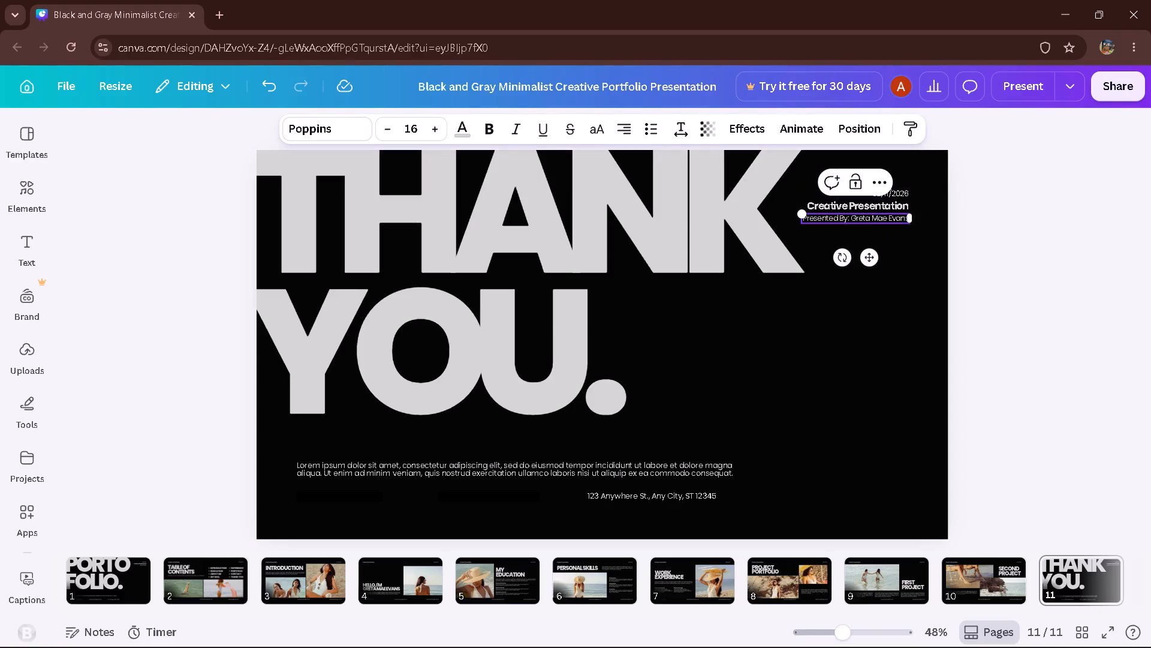
pyautogui.press('Right')
pyautogui.press('Right')
pyautogui.press('Right')
pyautogui.press('Right')
pyautogui.press('Right')
pyautogui.press('Right')
pyautogui.press('Right')
pyautogui.press('Right')
pyautogui.press('Right')
pyautogui.press('Right')
pyautogui.press('Right')
pyautogui.press('Right')
pyautogui.press('Right')
pyautogui.press('Right')
pyautogui.press('Right')
pyautogui.press('Right')
pyautogui.press('Right')
pyautogui.press('Right')
pyautogui.press('Right')
pyautogui.press('Right')
pyautogui.press('Right')
pyautogui.press('BackSpace')
pyautogui.press('BackSpace')
pyautogui.press('BackSpace')
pyautogui.press('BackSpace')
pyautogui.press('BackSpace')
pyautogui.press('BackSpace')
pyautogui.press('BackSpace')
pyautogui.press('BackSpace')
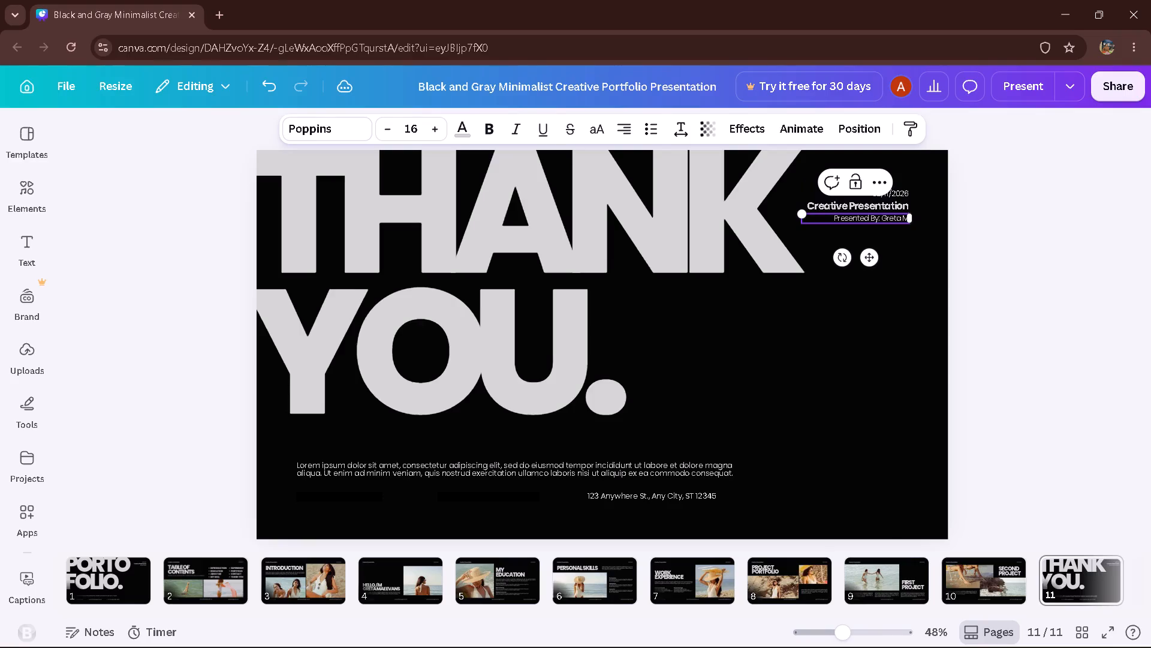
pyautogui.press('BackSpace')
pyautogui.press('BackSpace')
pyautogui.press('BackSpace')
pyautogui.hotkey('ctrl', '+')
pyautogui.hotkey('ctrl', '+')
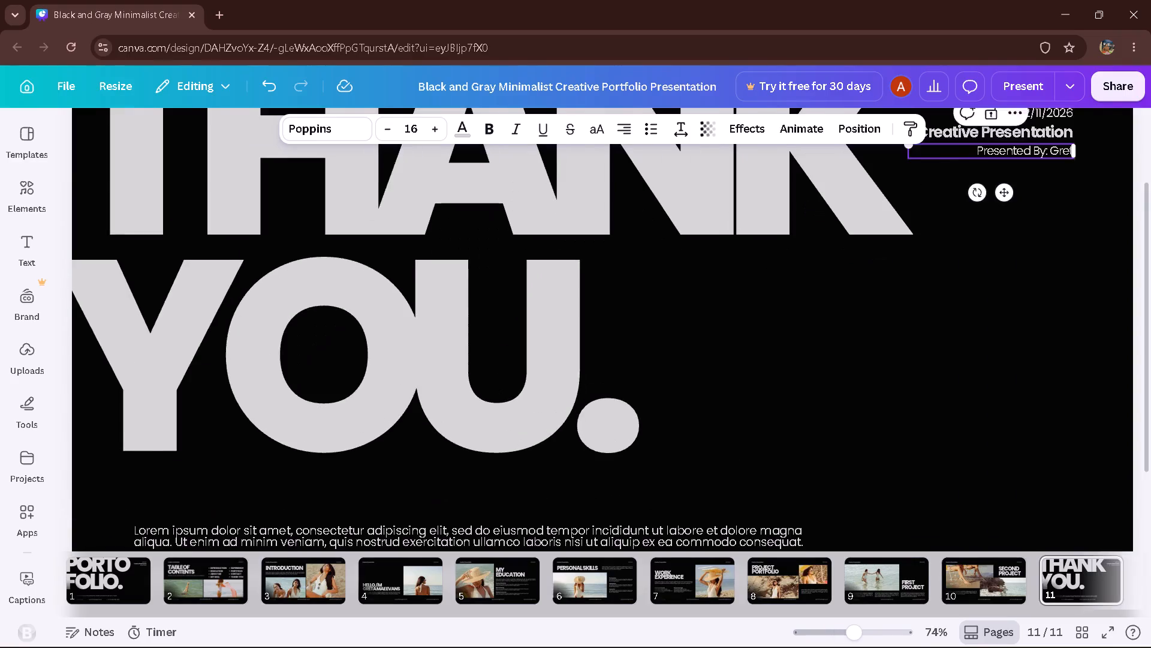
pyautogui.hotkey('ctrl', '+')
pyautogui.press('BackSpace')
pyautogui.press('BackSpace')
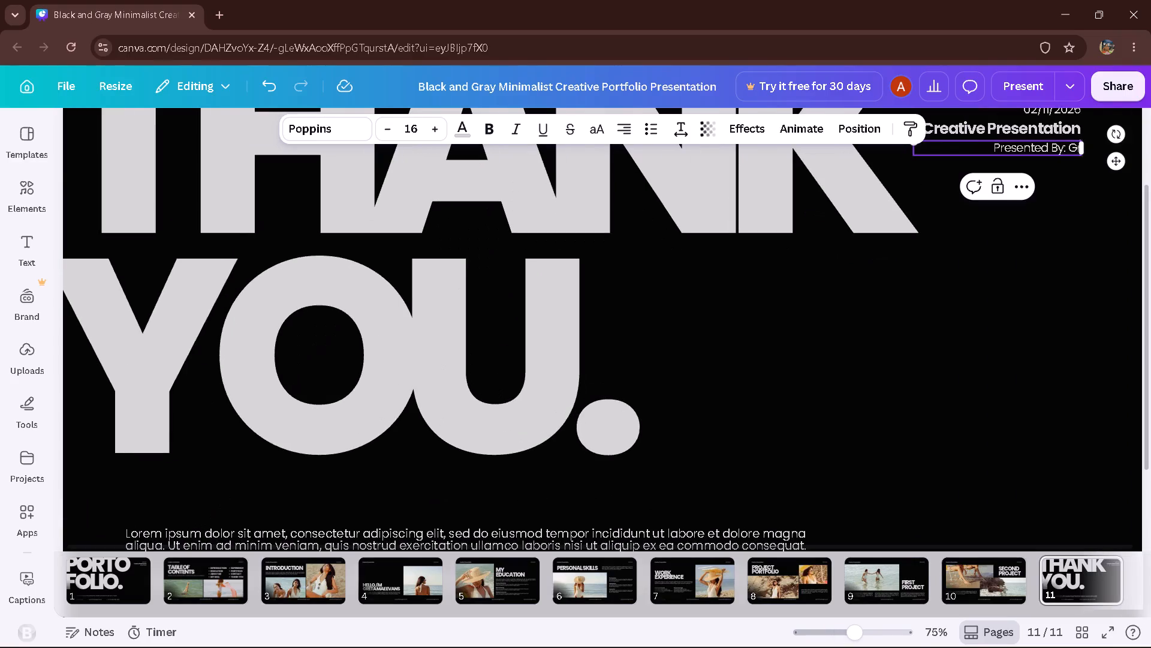
pyautogui.press('BackSpace')
pyautogui.press('BackSpace')
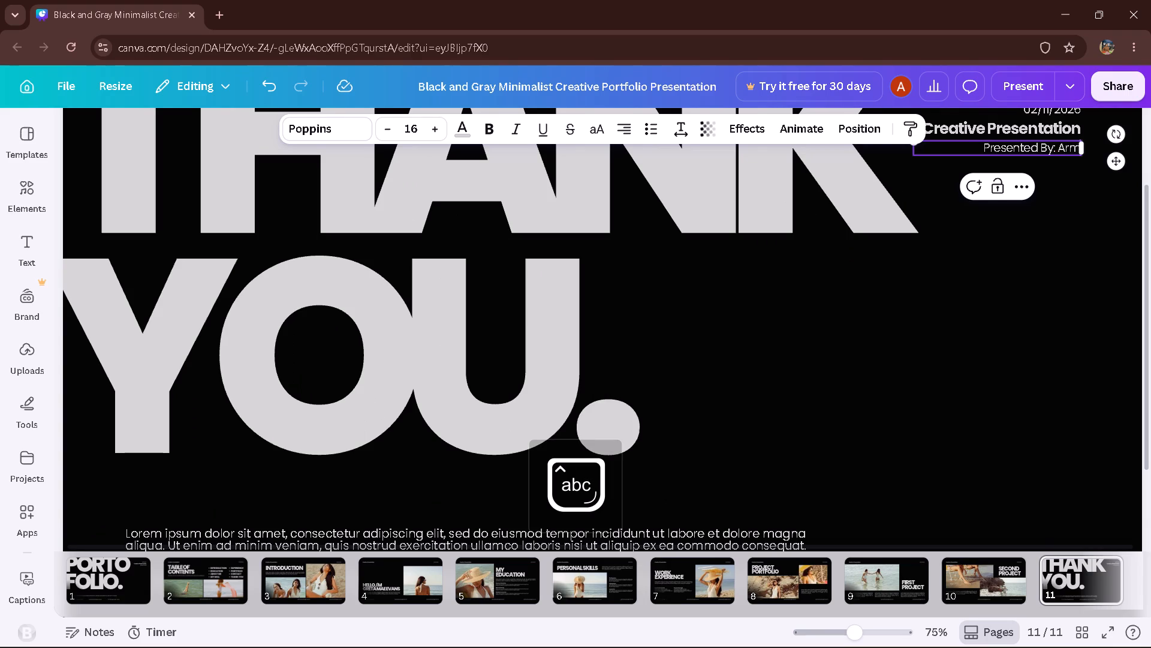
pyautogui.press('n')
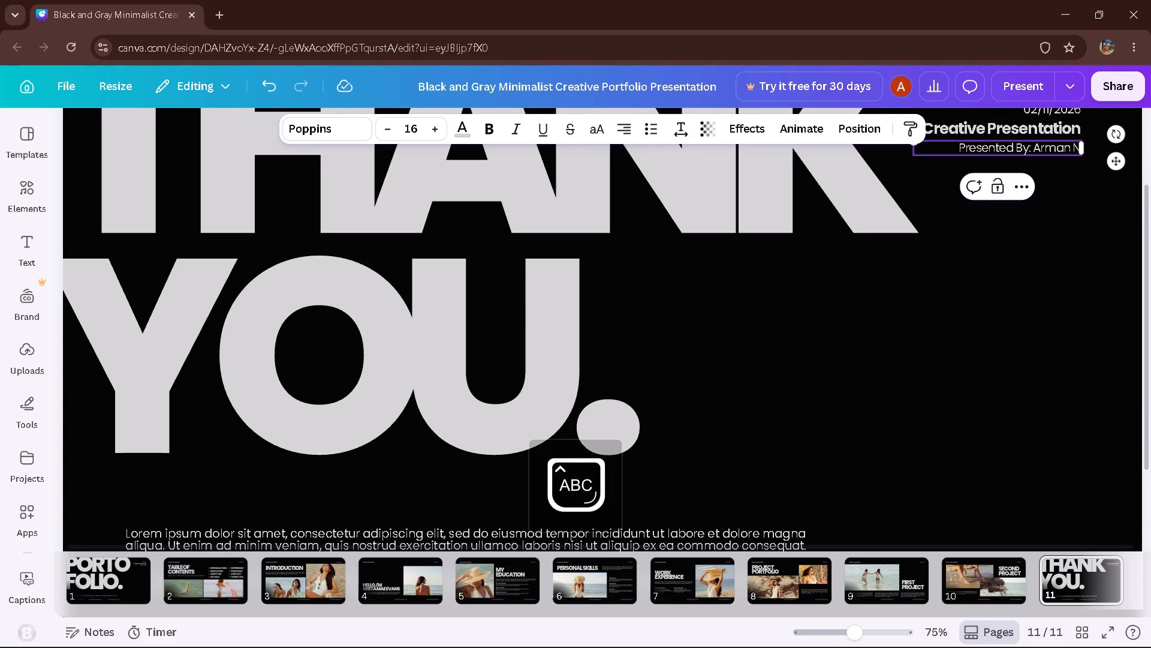
pyautogui.press('BackSpace')
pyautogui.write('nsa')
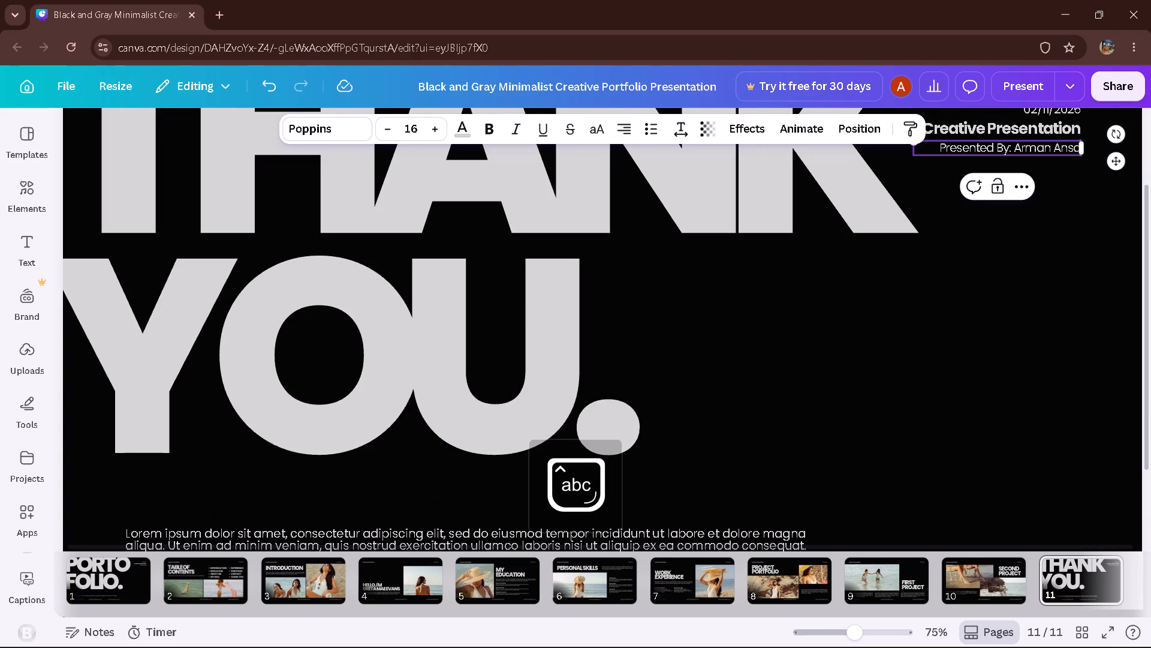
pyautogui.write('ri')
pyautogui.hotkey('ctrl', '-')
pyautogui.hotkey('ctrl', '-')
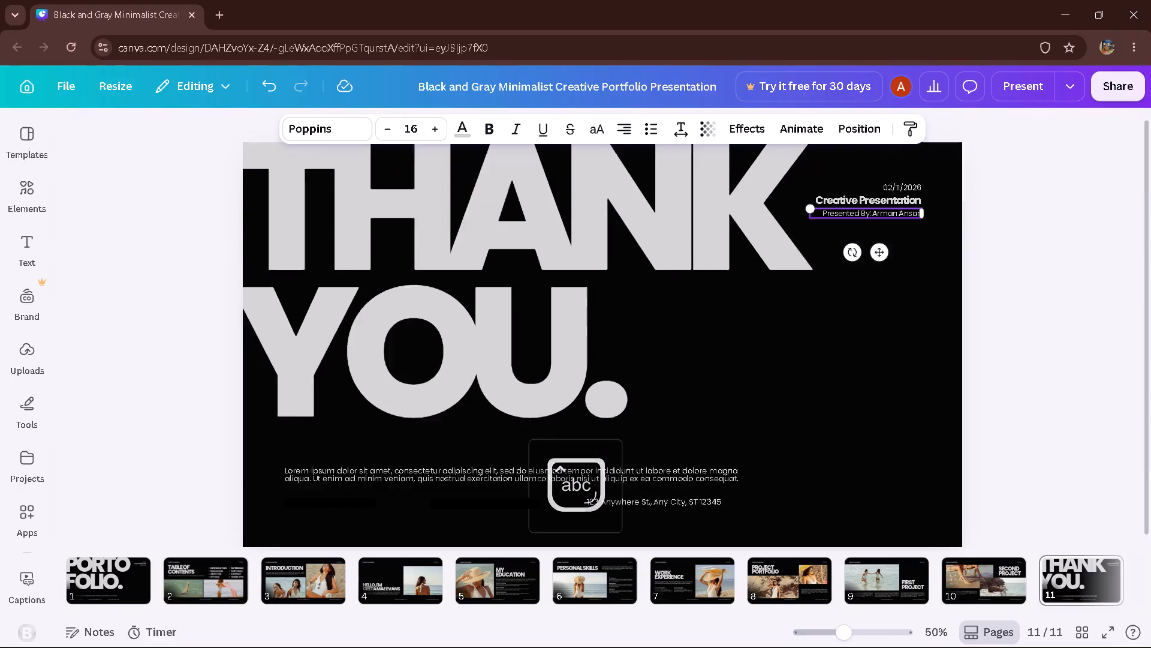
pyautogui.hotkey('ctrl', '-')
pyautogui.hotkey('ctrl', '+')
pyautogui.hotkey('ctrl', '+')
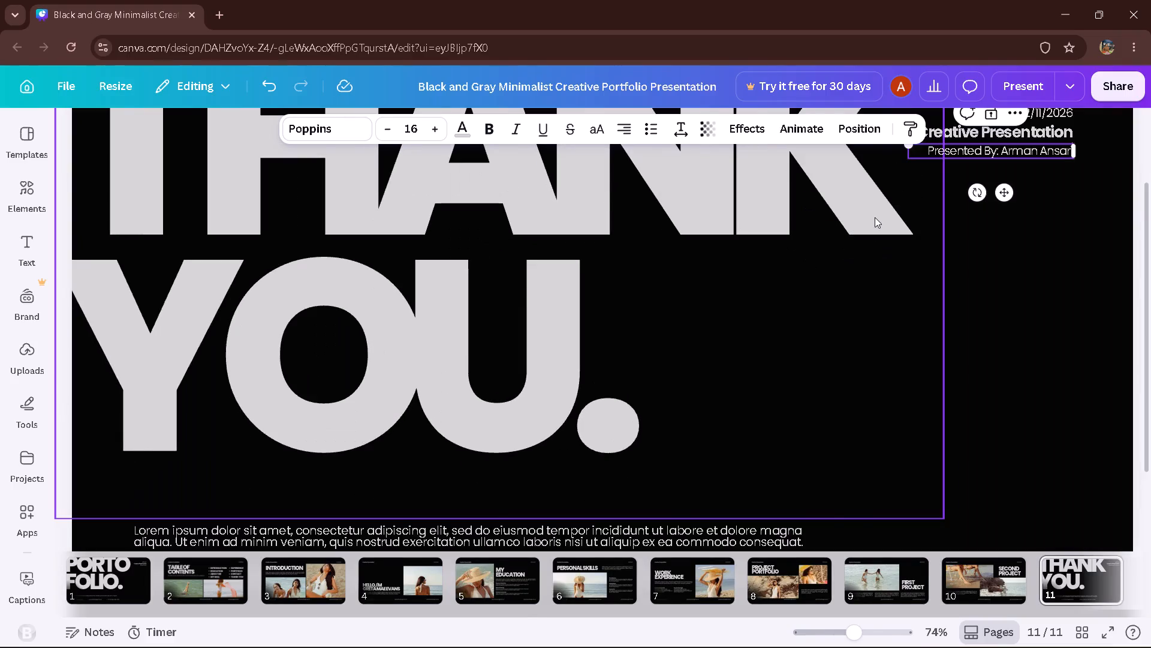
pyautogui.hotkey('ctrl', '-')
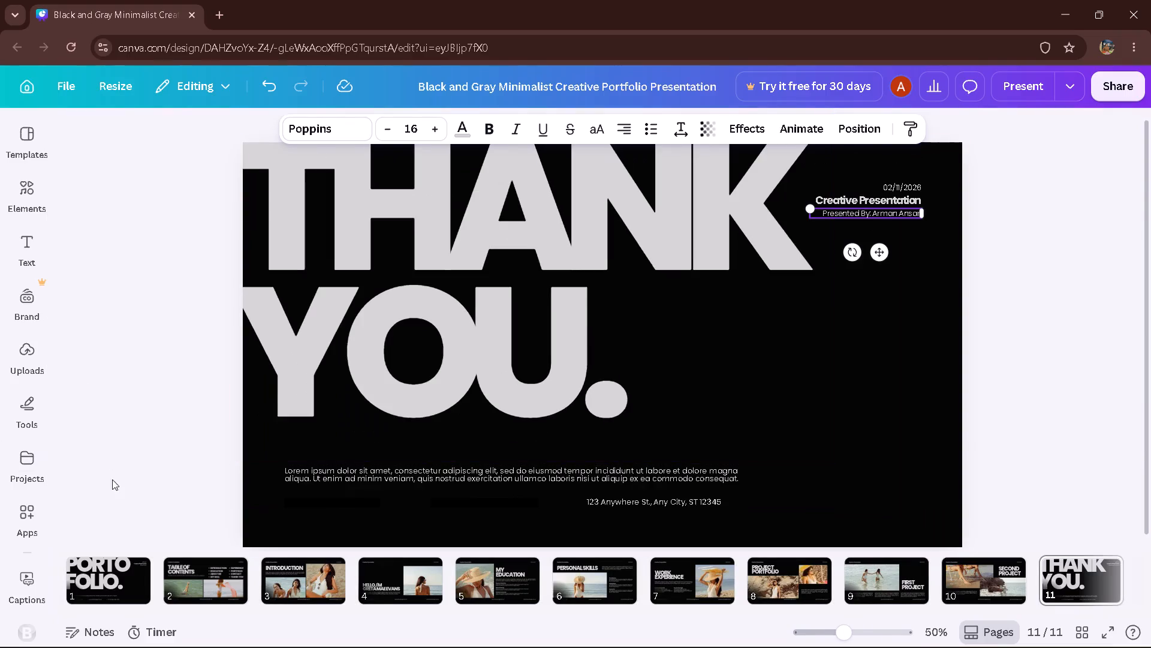
# Replace the placeholder street address in the Thank You page's footer with the presenter's own address, as on the cover page.
pyautogui.click(105, 558)
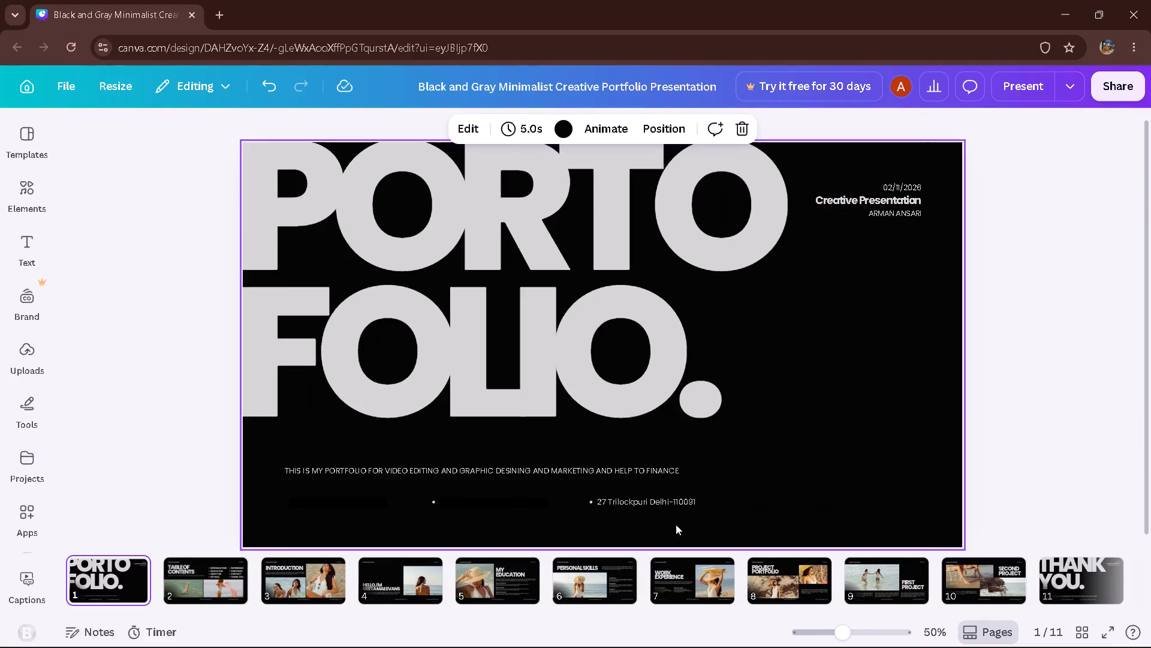
pyautogui.click(1091, 568)
pyautogui.doubleClick(695, 501)
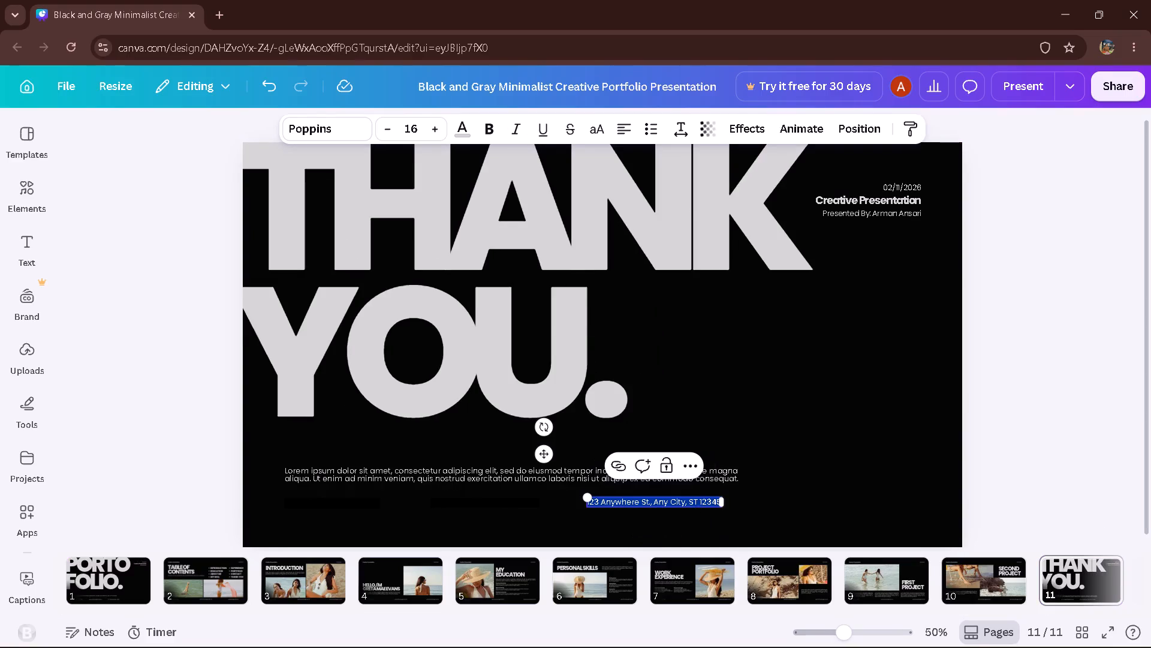
pyautogui.press('BackSpace')
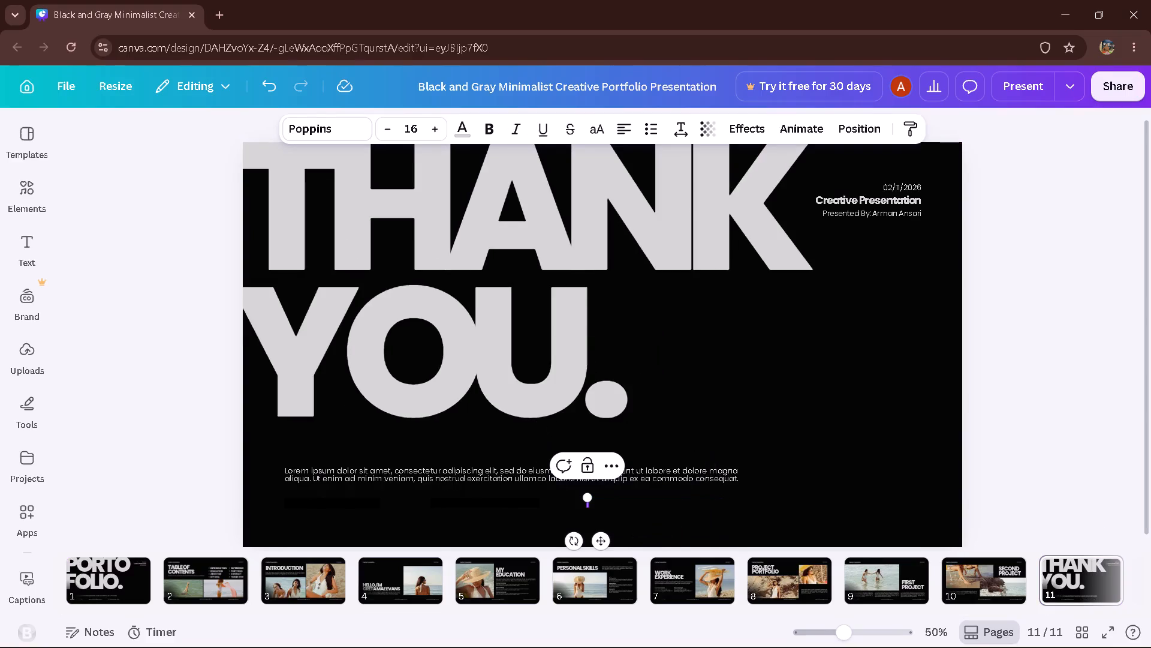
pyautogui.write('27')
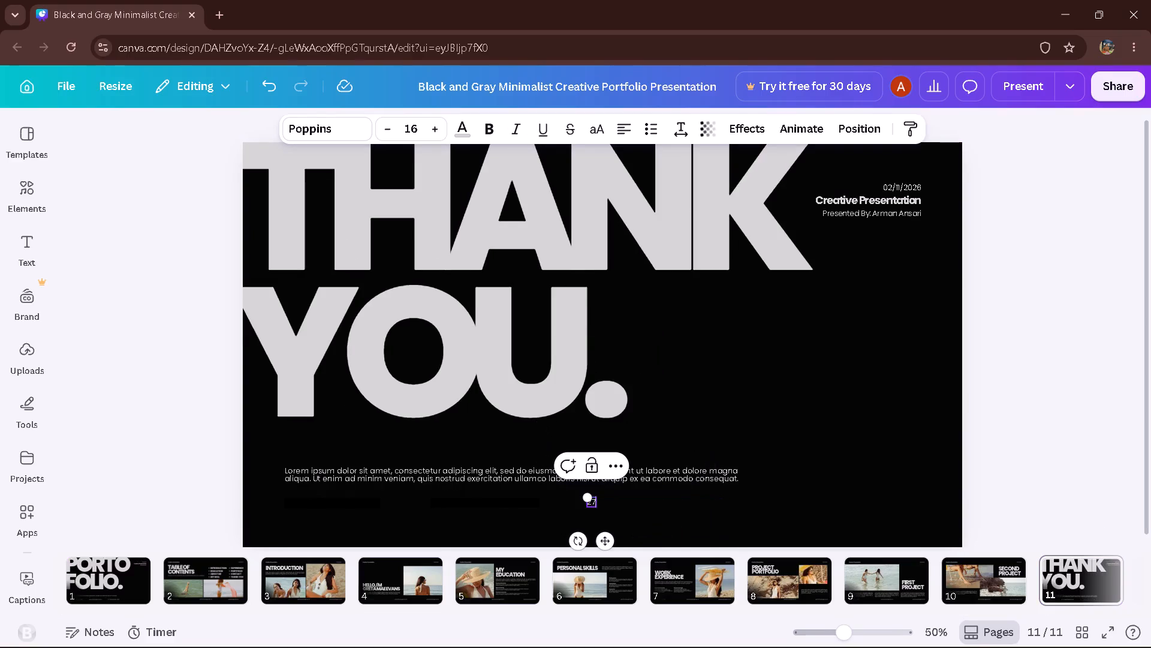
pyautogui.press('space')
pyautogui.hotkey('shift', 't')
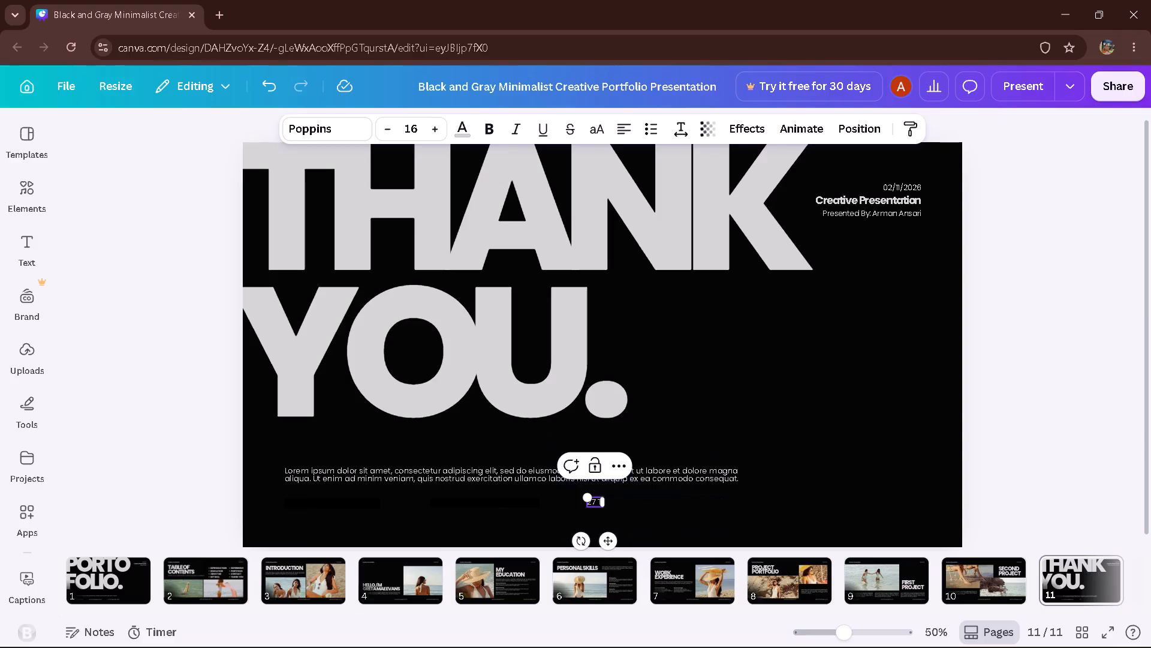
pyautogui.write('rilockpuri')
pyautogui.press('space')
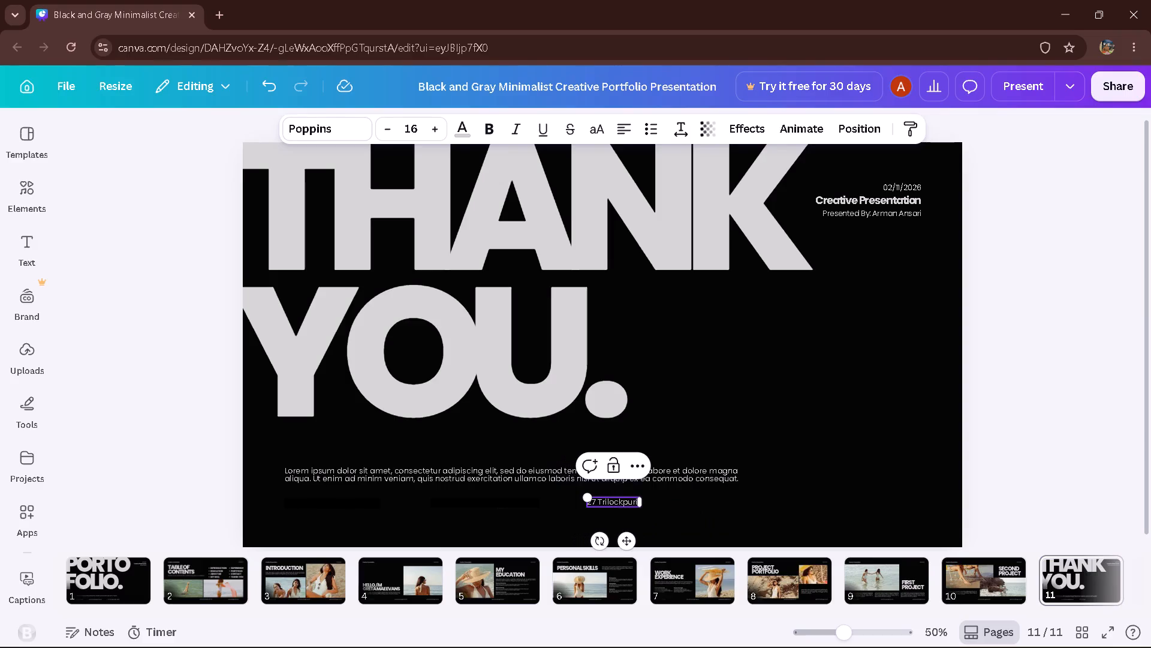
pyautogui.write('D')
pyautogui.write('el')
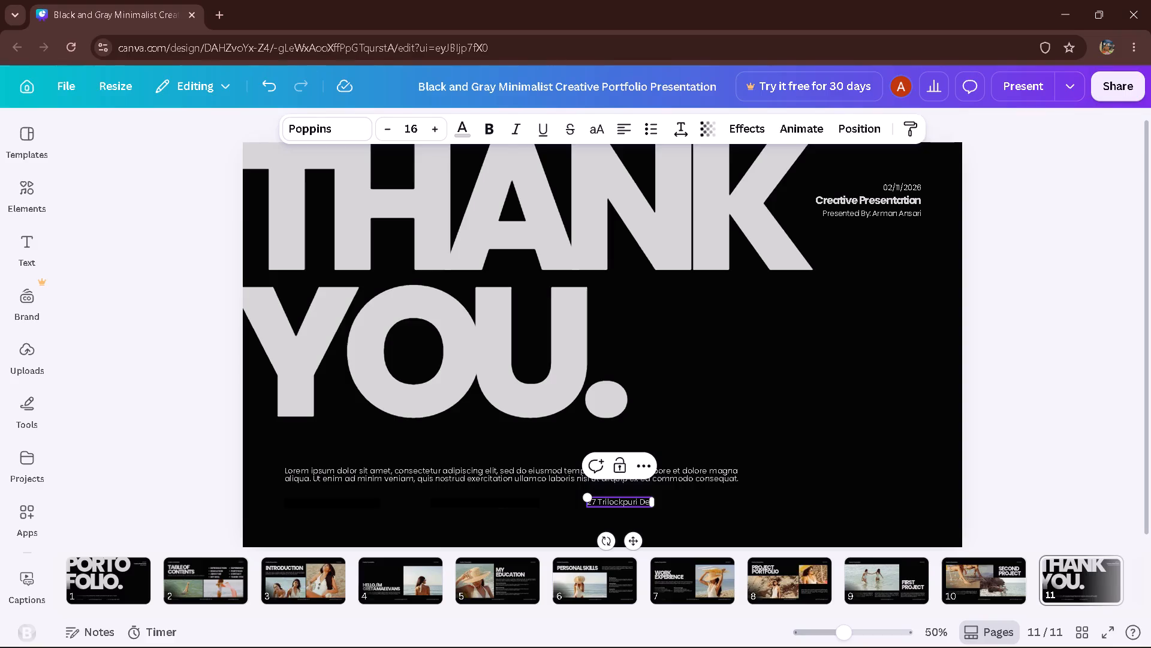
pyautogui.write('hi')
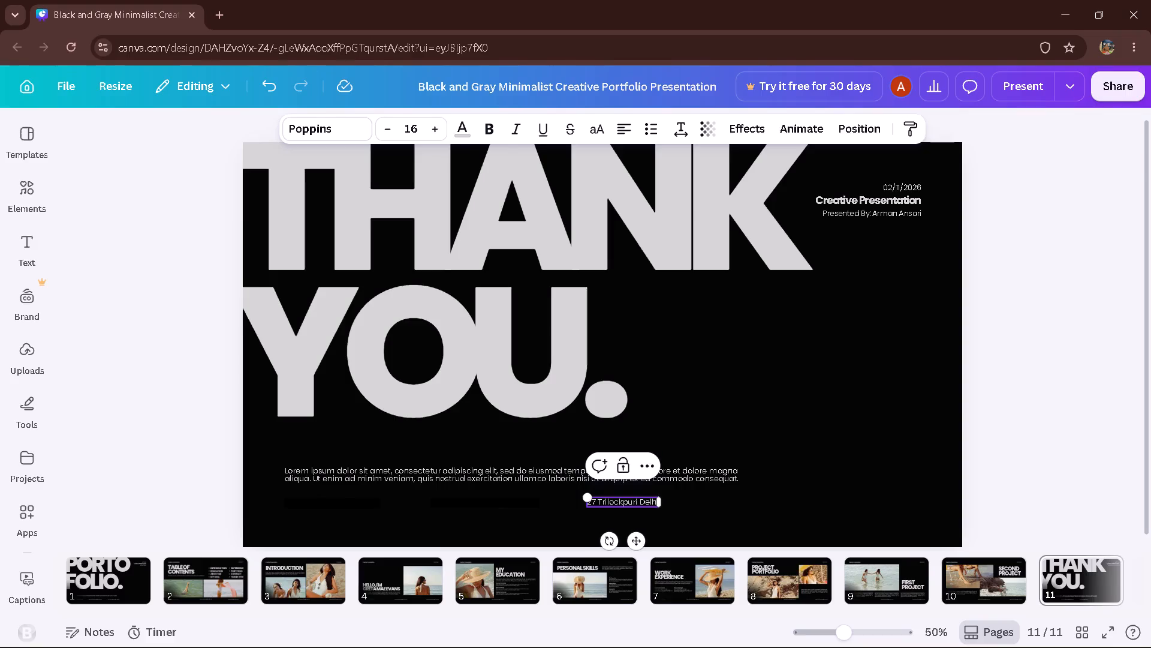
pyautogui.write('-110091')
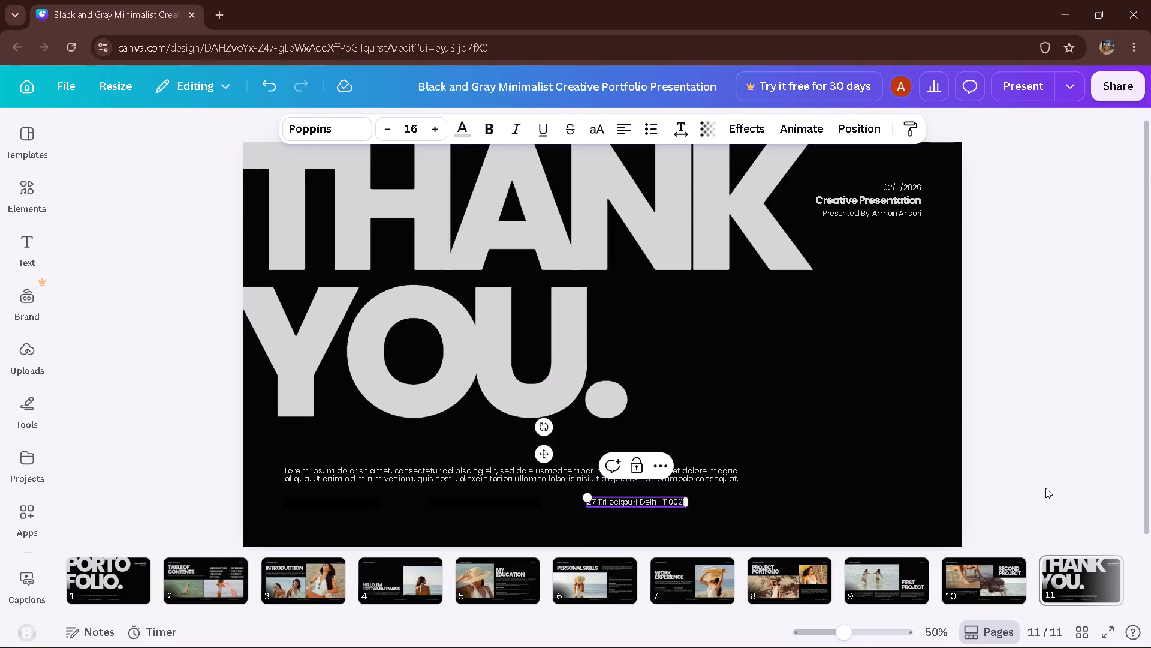
pyautogui.doubleClick(1045, 488)
# Look over the finished Thank You page and the earlier pages, including Table of Contents, Hello and Work Experience, for remaining placeholder text.
pyautogui.hotkey('ctrl', '-')
pyautogui.hotkey('ctrl', '-')
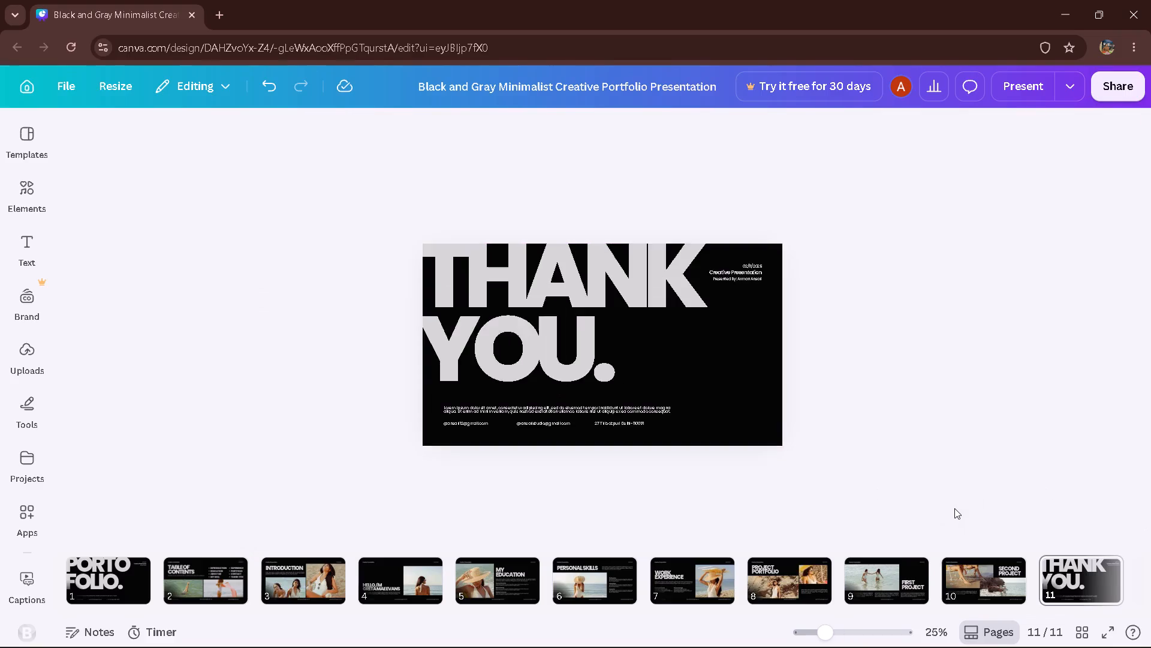
pyautogui.hotkey('ctrl', '+')
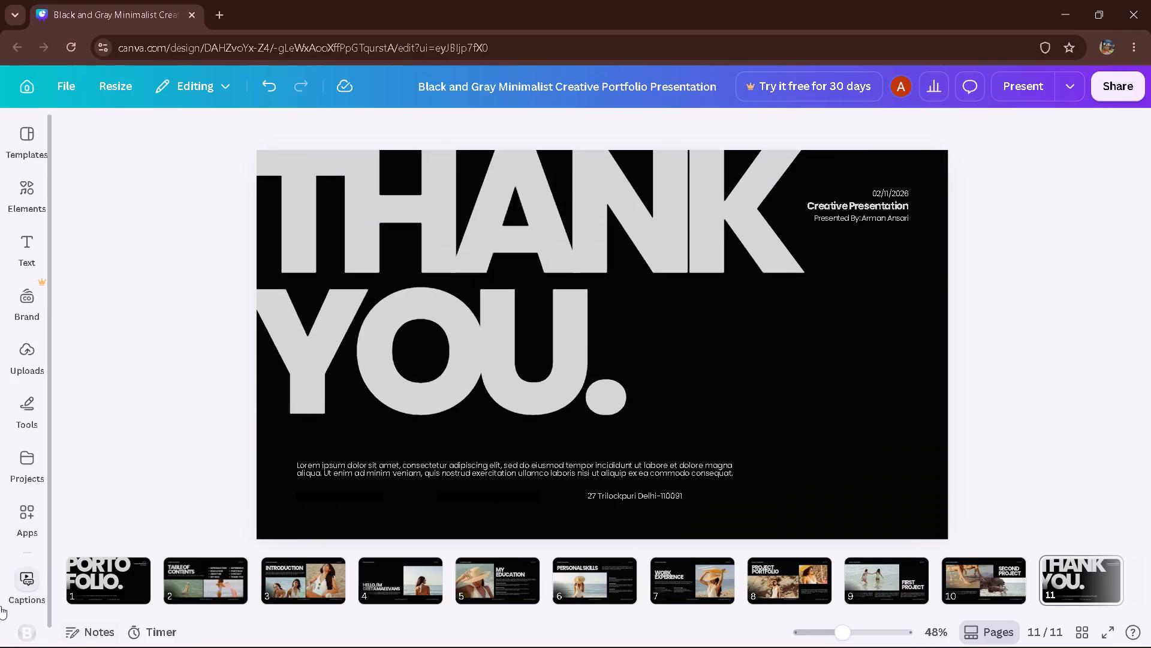
pyautogui.click(107, 556)
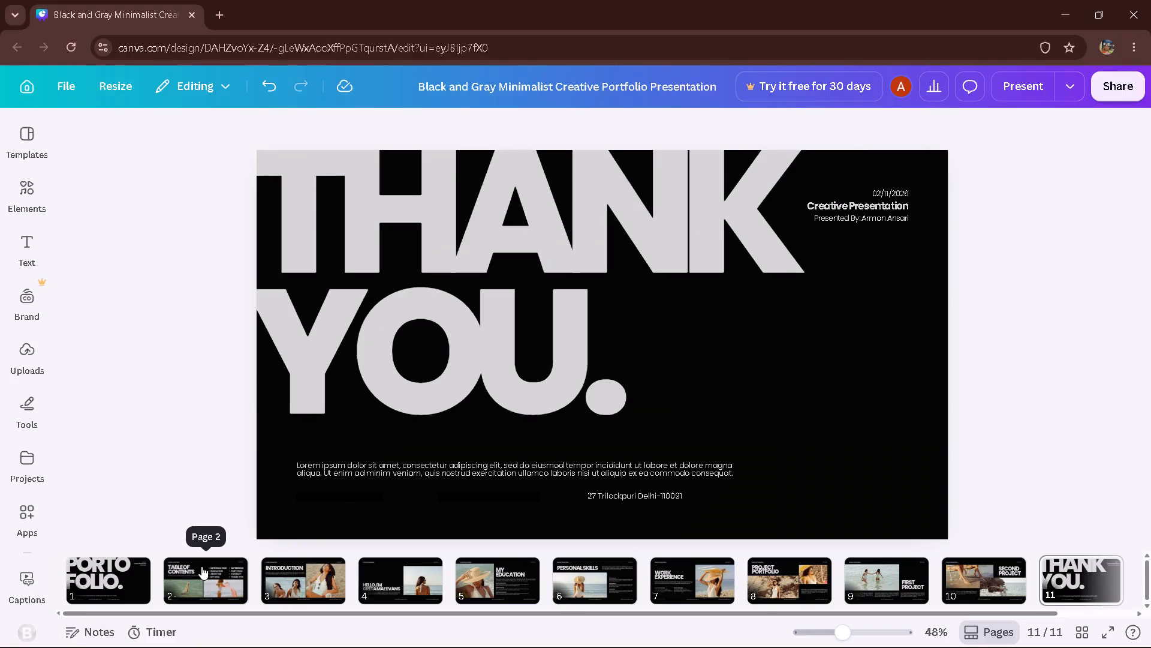
pyautogui.click(201, 566)
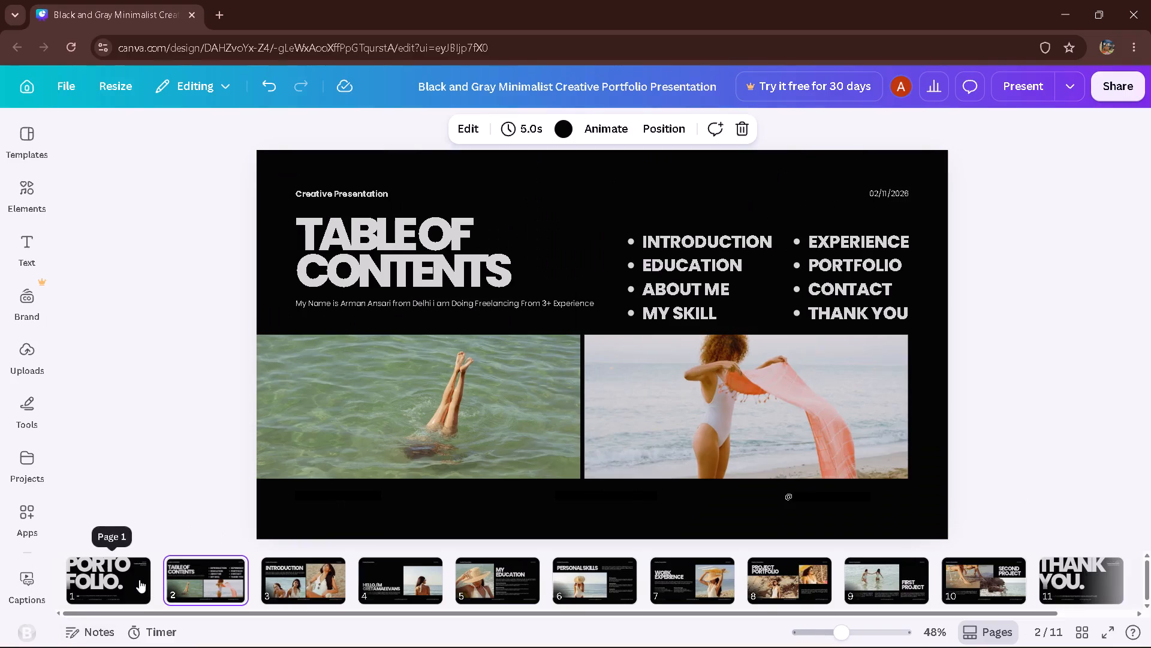
pyautogui.click(139, 580)
pyautogui.click(189, 572)
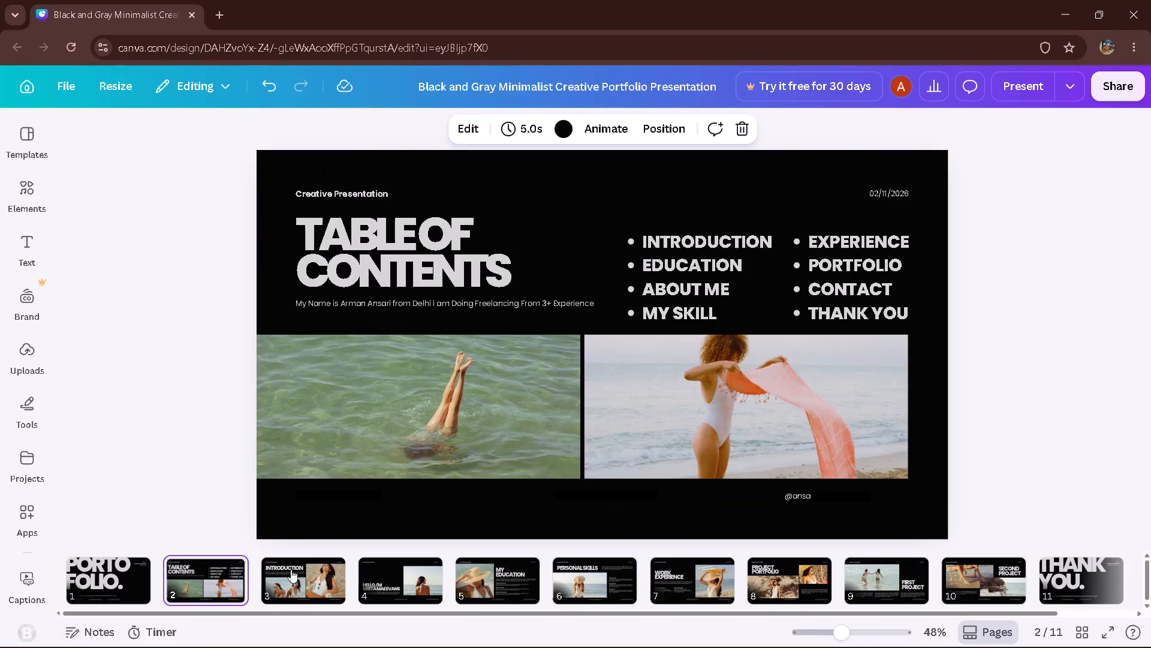
pyautogui.click(369, 567)
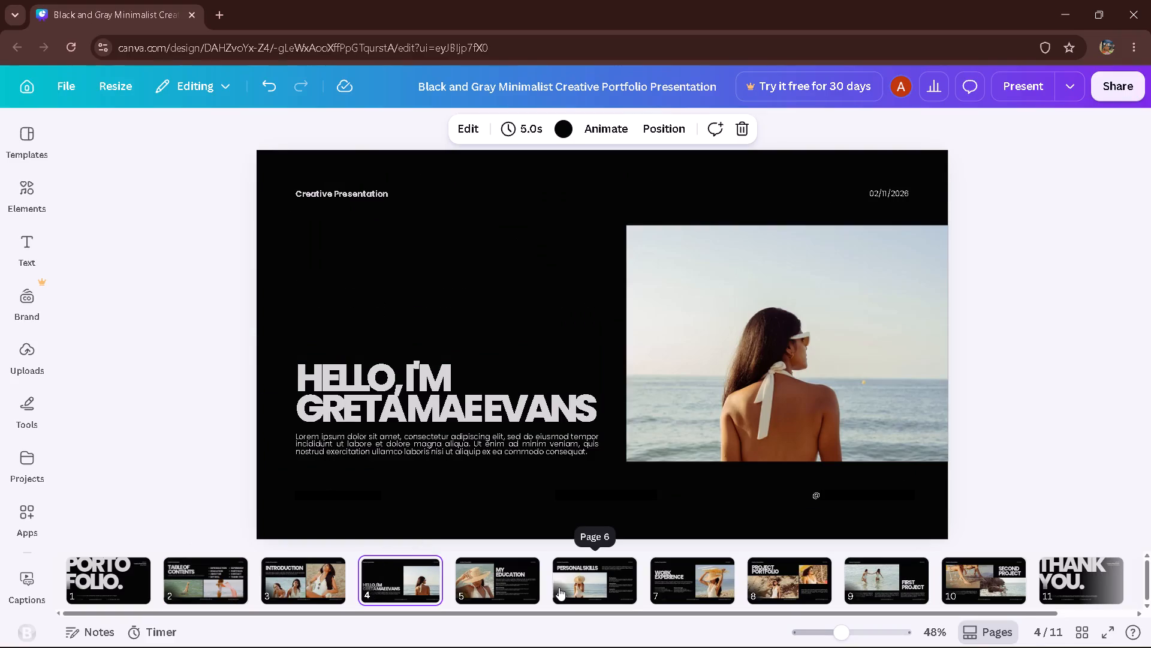
pyautogui.click(559, 587)
pyautogui.click(652, 580)
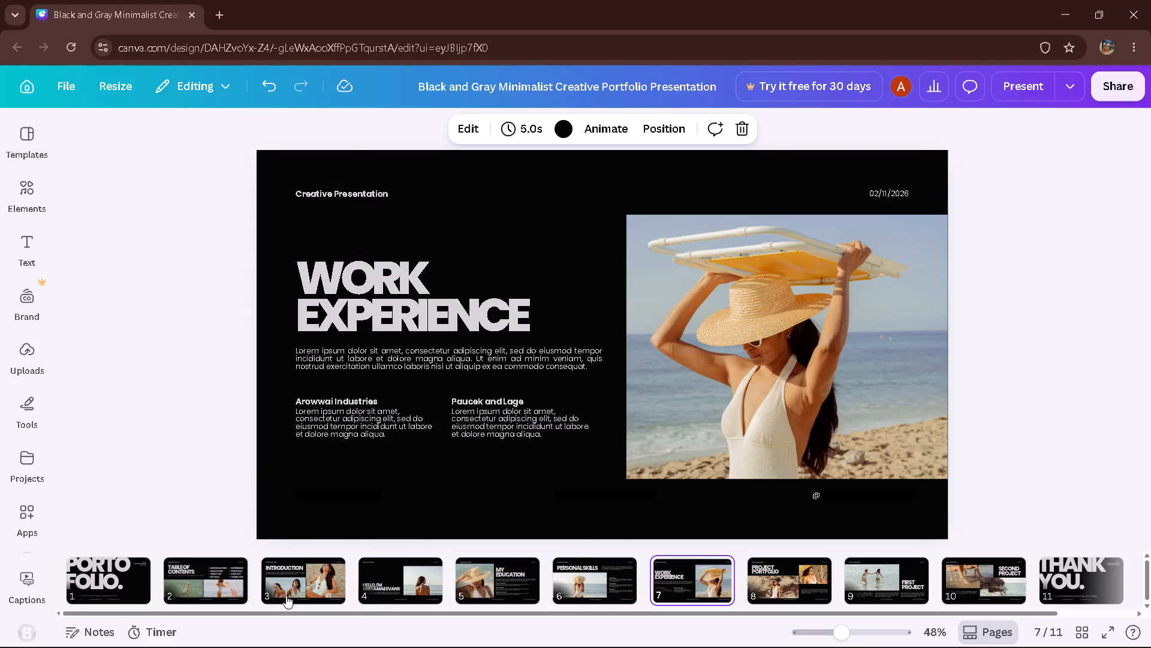
pyautogui.click(126, 580)
pyautogui.click(188, 580)
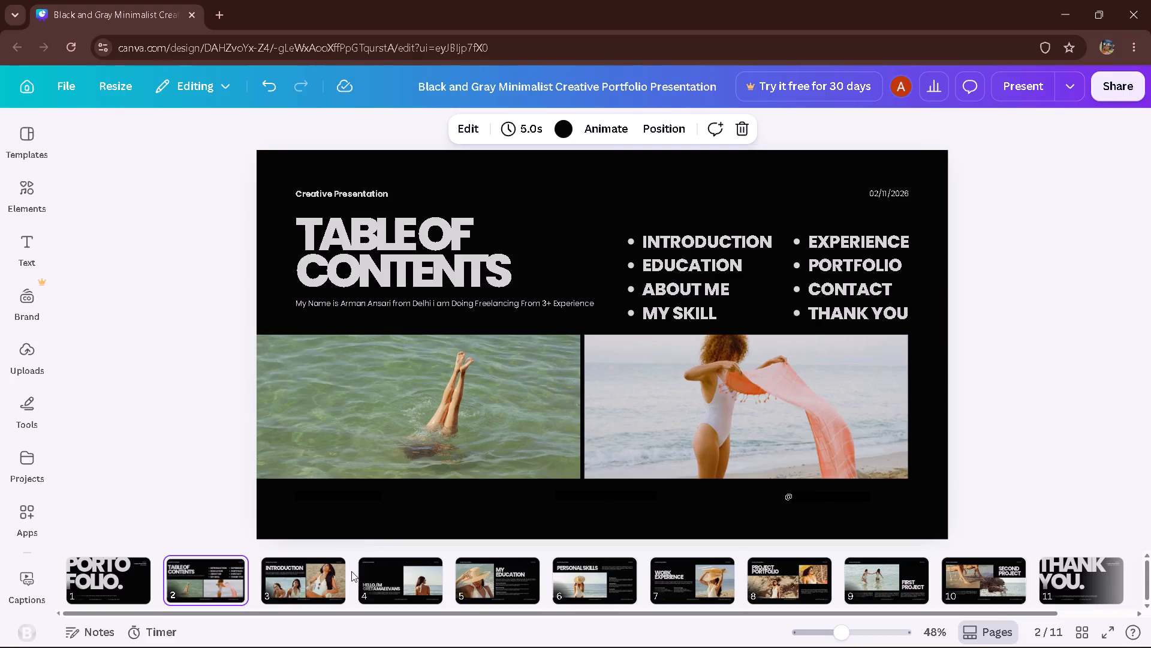
# Replace the Introduction page's placeholder paragraph with "I AM", the presenter's name, and "FROM DELHI AND I AM A FREELANCE VIDEO EDITOR AND GRAPHIC DESINER".
pyautogui.click(307, 580)
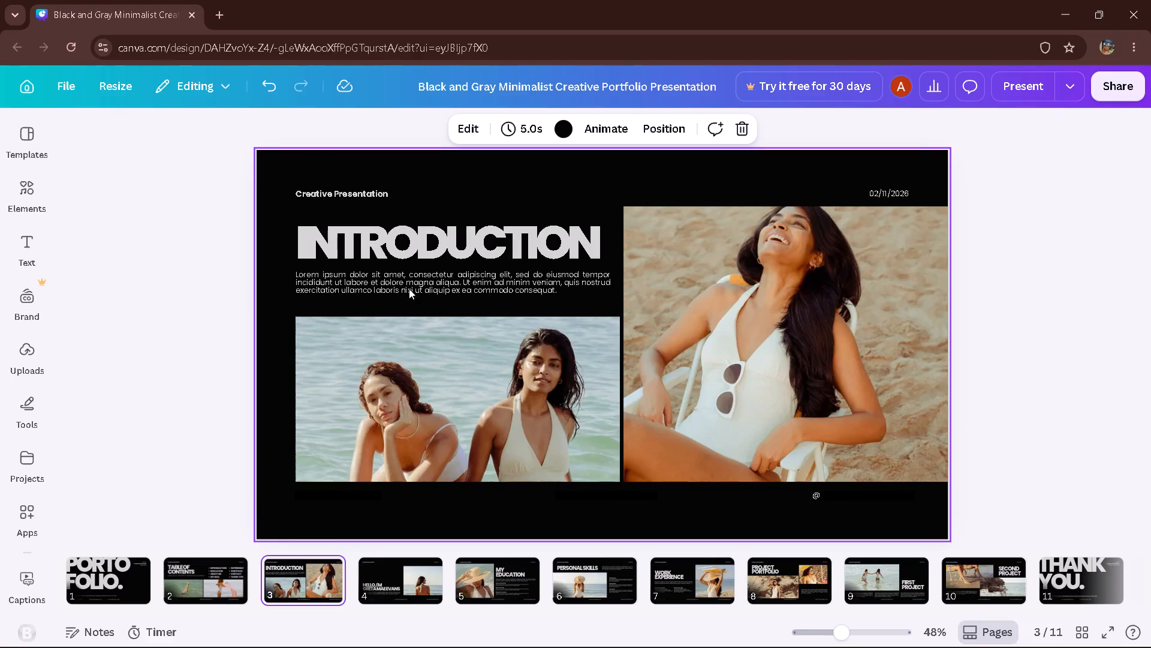
pyautogui.doubleClick(414, 283)
pyautogui.press('BackSpace')
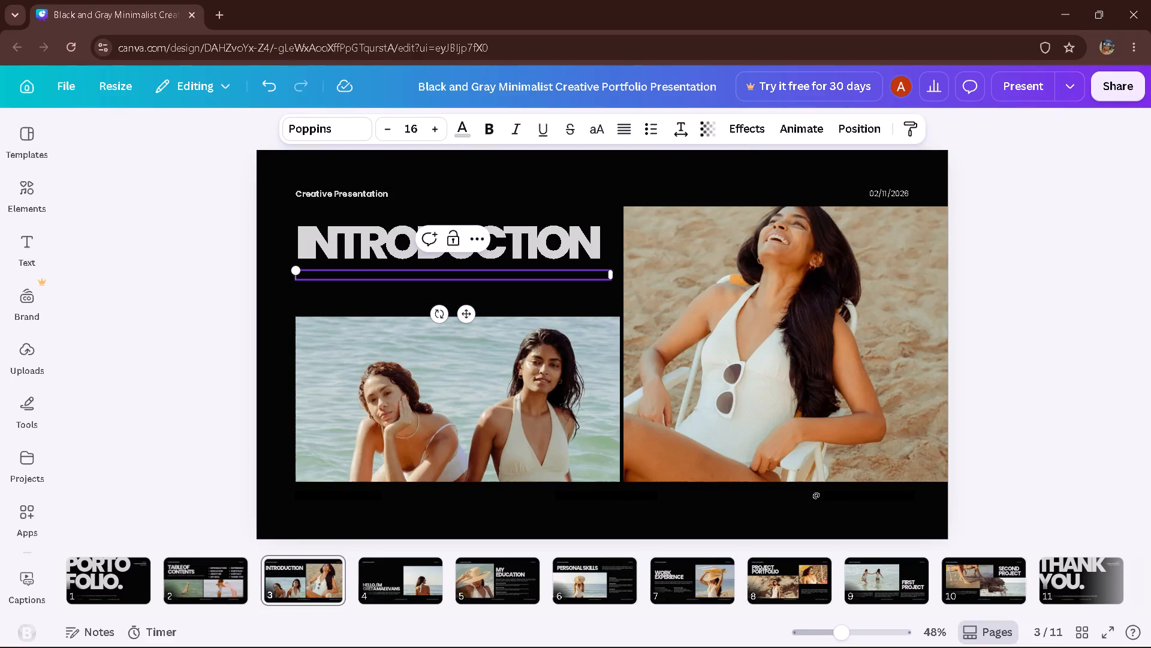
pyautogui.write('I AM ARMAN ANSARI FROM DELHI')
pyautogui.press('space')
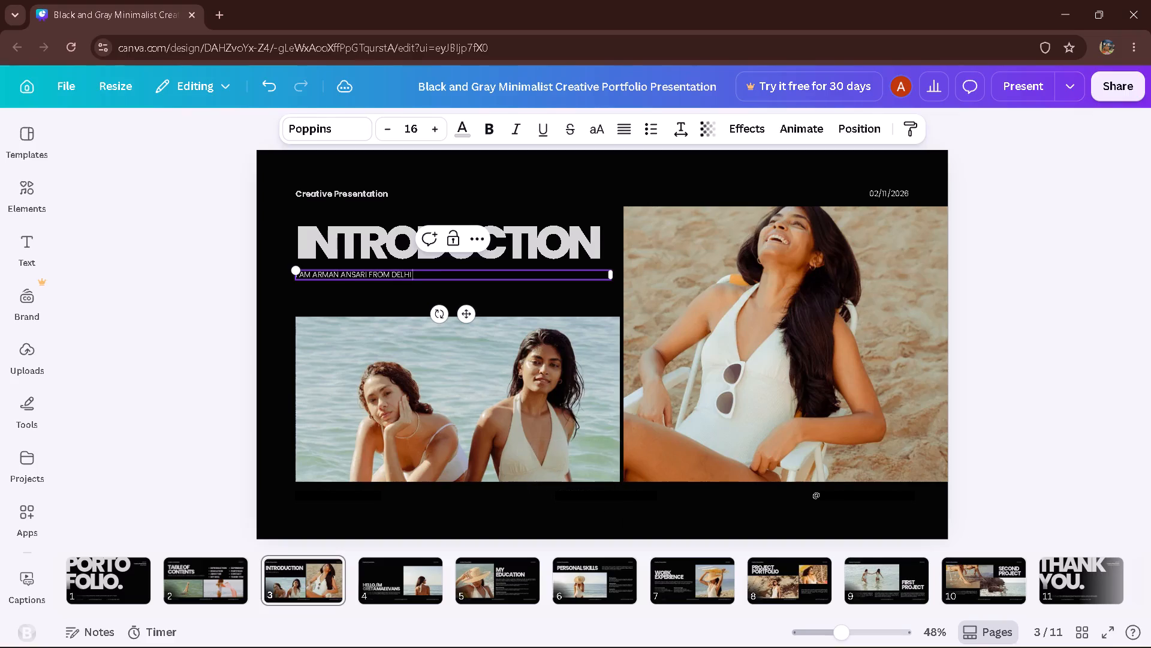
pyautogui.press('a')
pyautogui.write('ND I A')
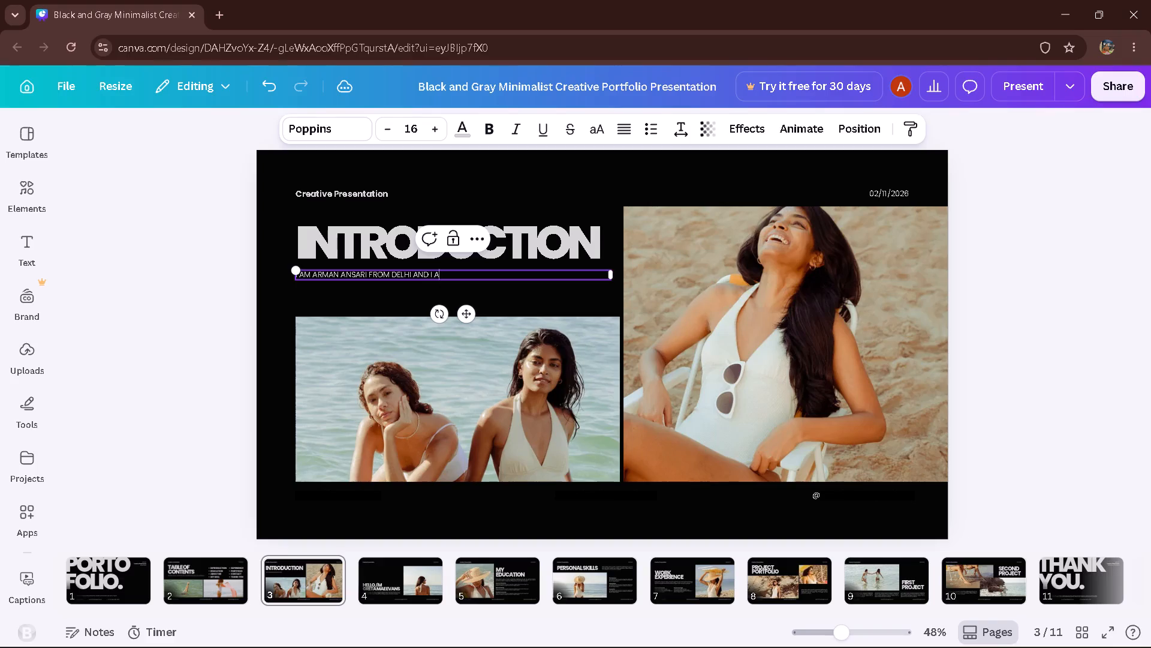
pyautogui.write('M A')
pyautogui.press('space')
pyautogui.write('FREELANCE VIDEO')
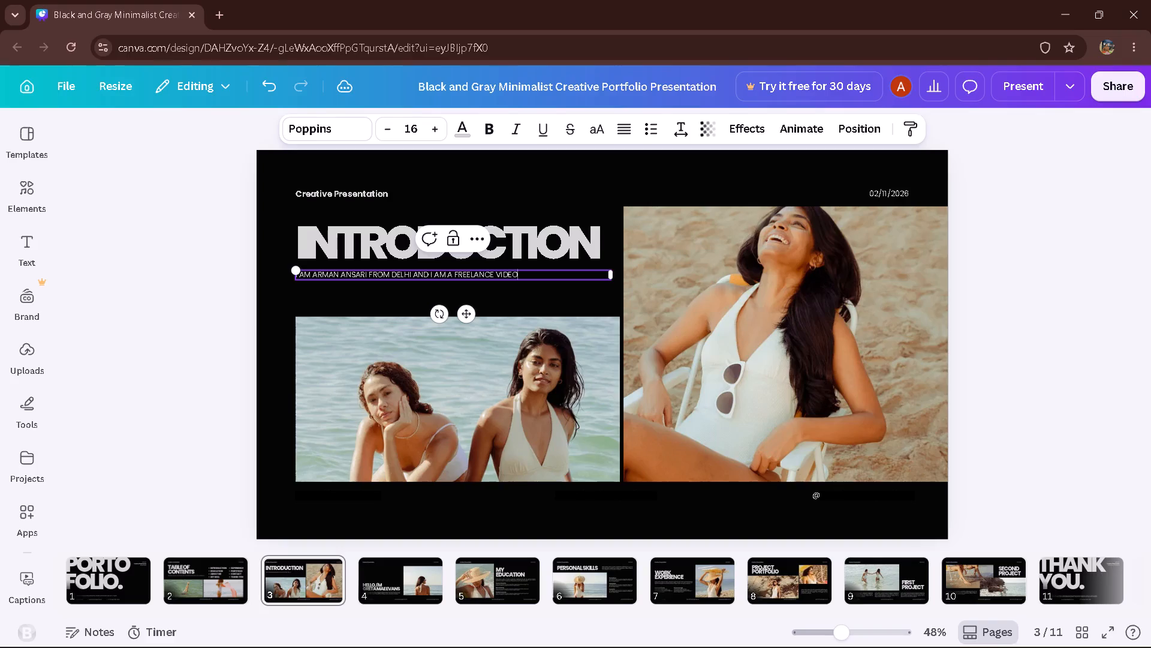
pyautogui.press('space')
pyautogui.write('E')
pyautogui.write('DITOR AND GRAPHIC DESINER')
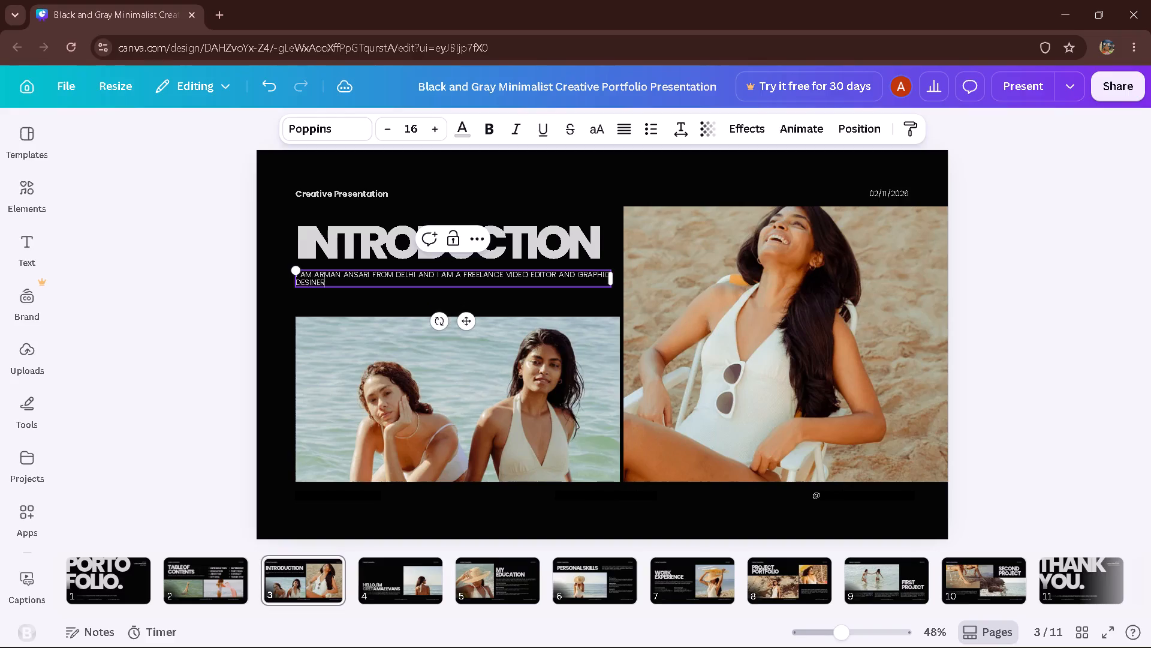
# Extend the Introduction paragraph with "I HAVE BEEN WORKING FREELANCING FROM LAST 3+ YEARS".
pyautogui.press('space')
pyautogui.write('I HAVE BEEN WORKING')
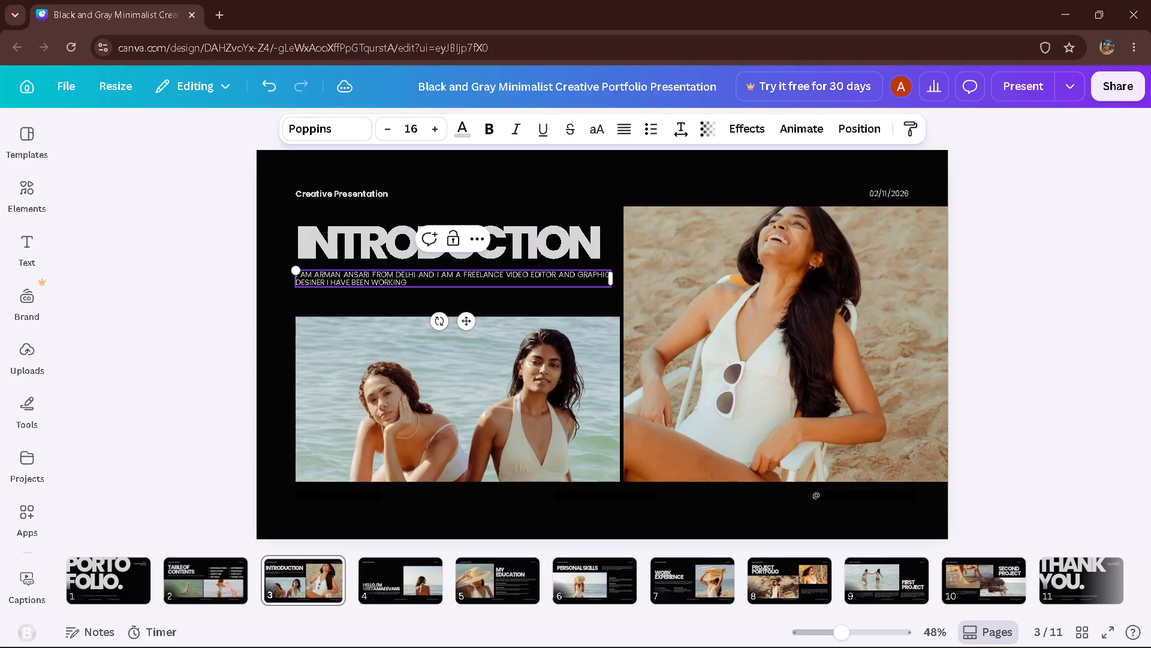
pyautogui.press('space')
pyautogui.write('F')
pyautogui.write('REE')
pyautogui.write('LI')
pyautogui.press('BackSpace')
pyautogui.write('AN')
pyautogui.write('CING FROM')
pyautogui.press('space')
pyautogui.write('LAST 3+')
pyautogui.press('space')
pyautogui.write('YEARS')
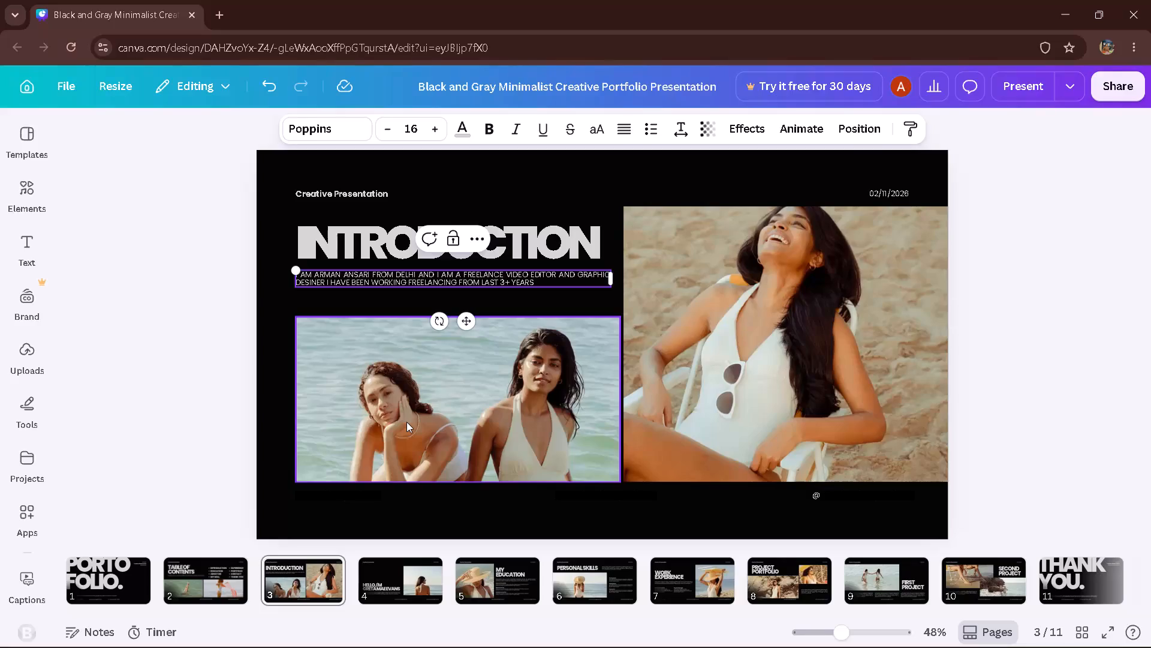
pyautogui.doubleClick(1150, 357)
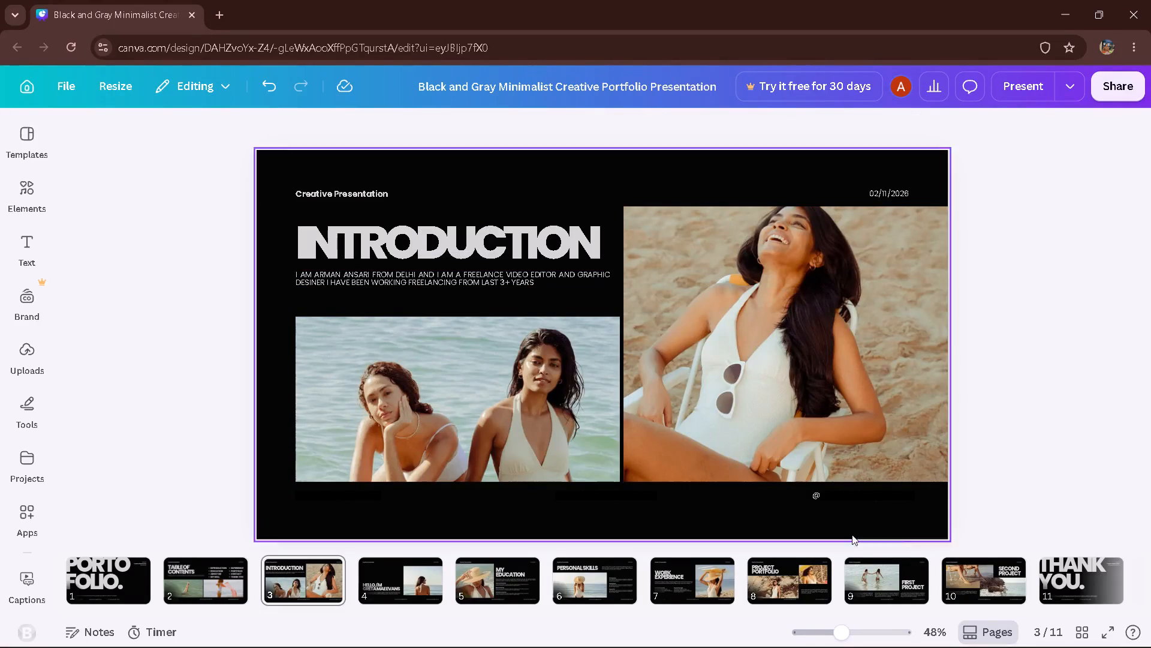
# Replace the placeholder name in the "HELLO, I'M" heading on page 4 with the presenter's full name in capitals.
pyautogui.click(393, 569)
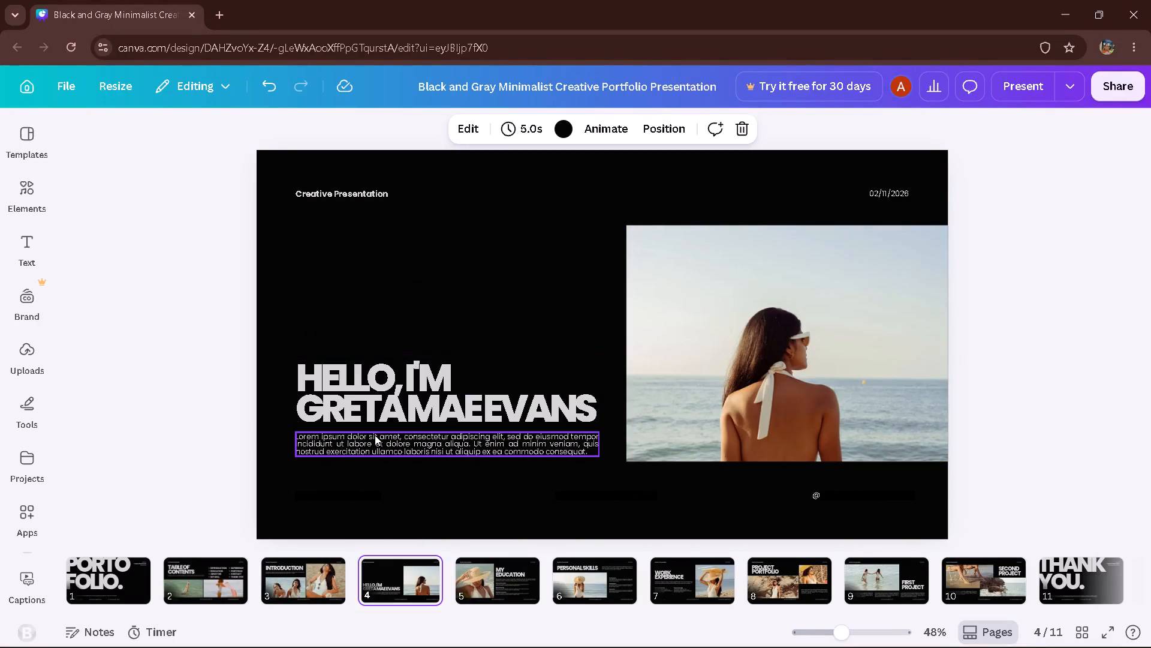
pyautogui.click(366, 440)
pyautogui.doubleClick(560, 407)
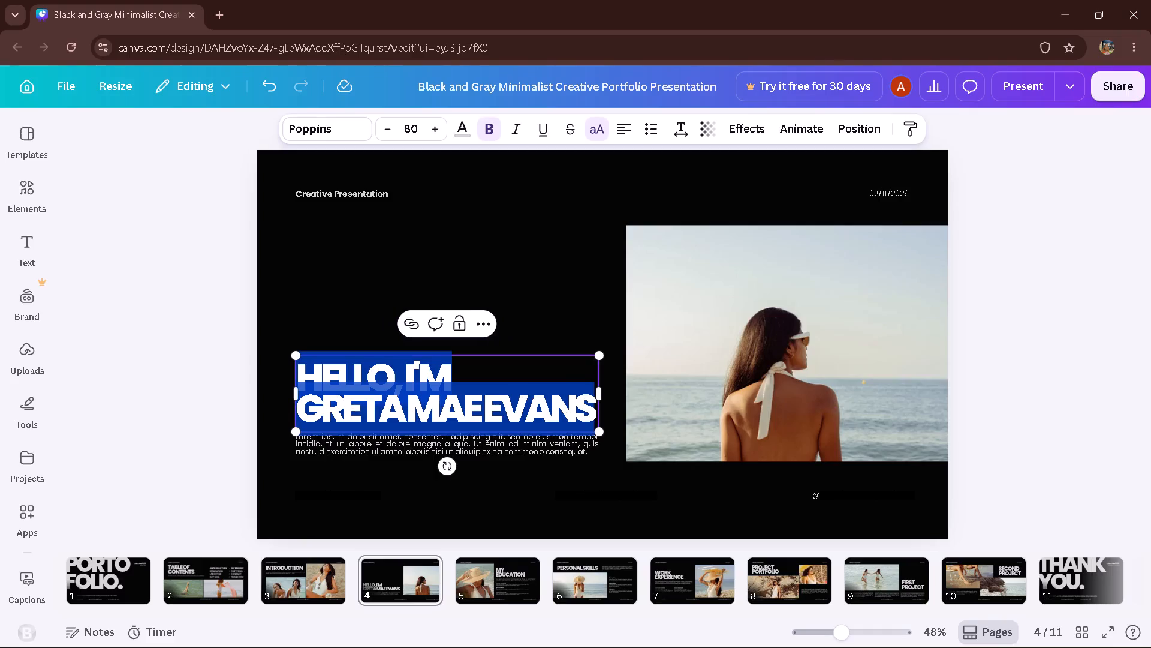
pyautogui.click(576, 407)
pyautogui.press('Right')
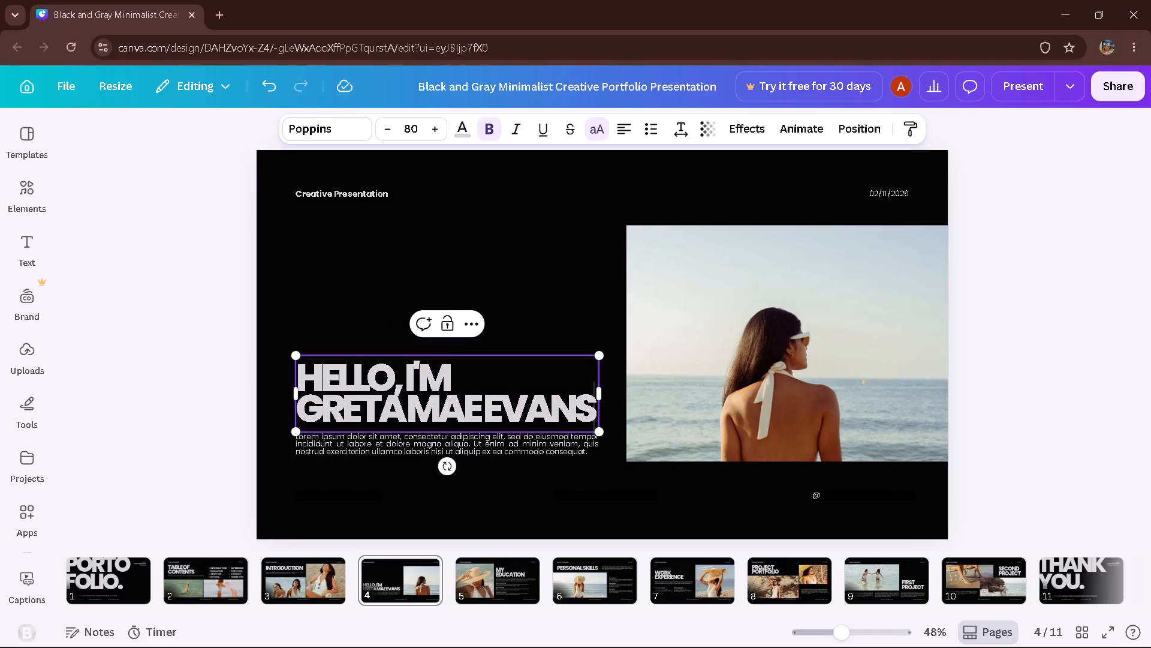
pyautogui.press('BackSpace')
pyautogui.press('BackSpace')
pyautogui.press('BackSpace')
pyautogui.press('BackSpace')
pyautogui.press('BackSpace')
pyautogui.press('BackSpace')
pyautogui.press('BackSpace')
pyautogui.press('BackSpace')
pyautogui.press('BackSpace')
pyautogui.press('BackSpace')
pyautogui.press('BackSpace')
pyautogui.press('BackSpace')
pyautogui.press('BackSpace')
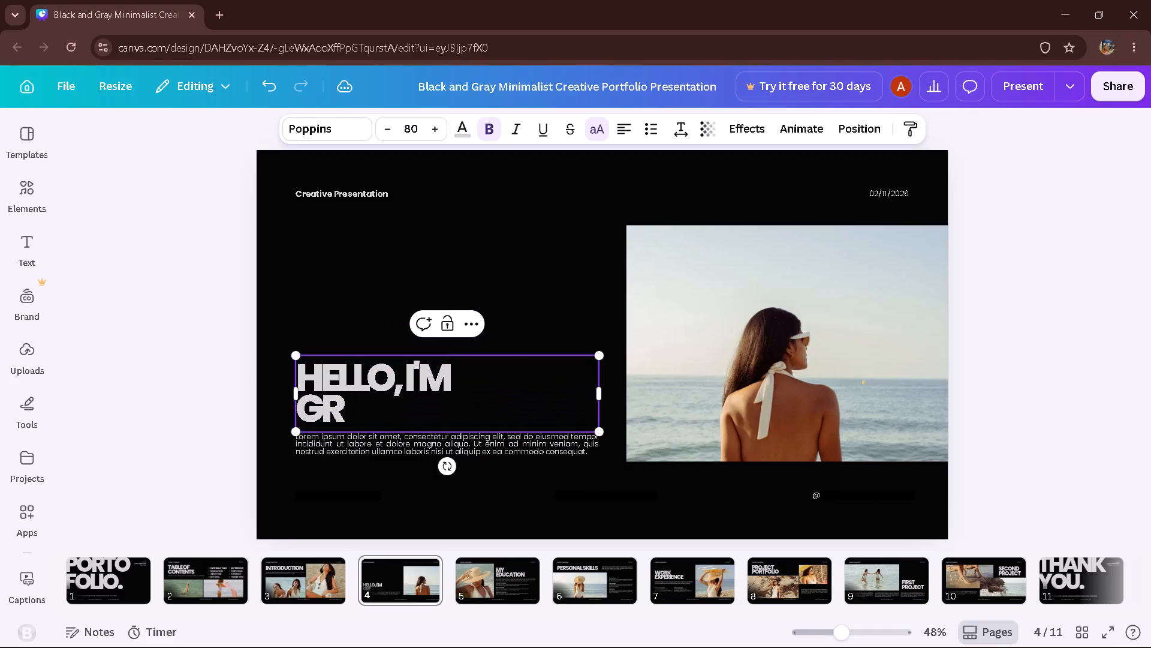
pyautogui.press('BackSpace')
pyautogui.press('BackSpace')
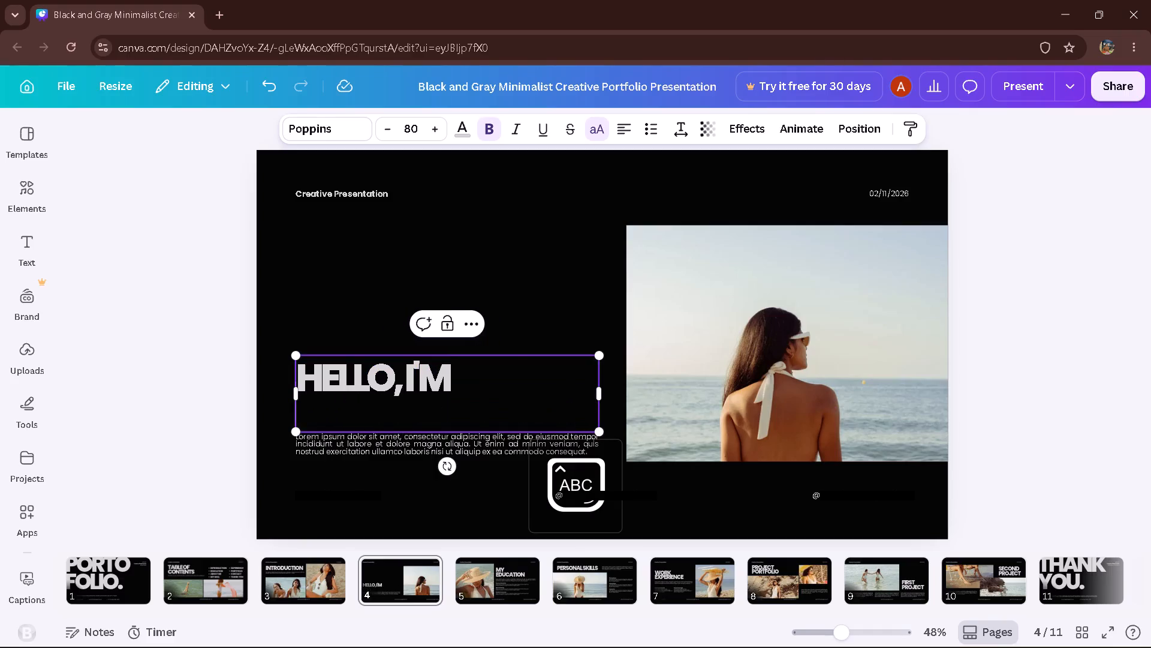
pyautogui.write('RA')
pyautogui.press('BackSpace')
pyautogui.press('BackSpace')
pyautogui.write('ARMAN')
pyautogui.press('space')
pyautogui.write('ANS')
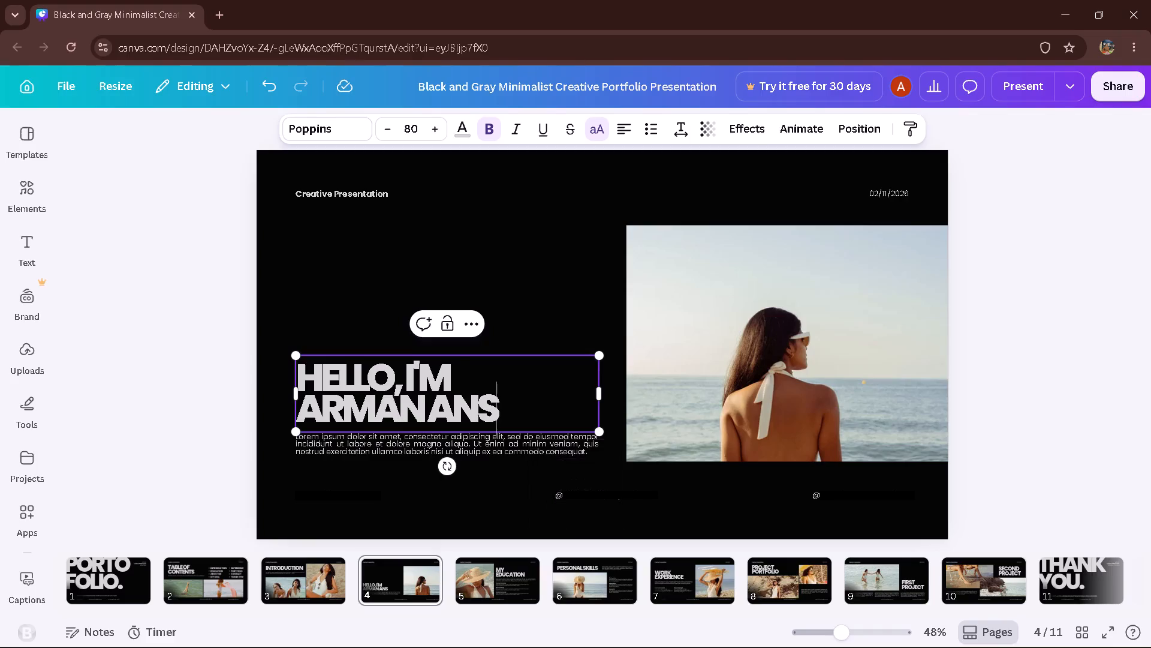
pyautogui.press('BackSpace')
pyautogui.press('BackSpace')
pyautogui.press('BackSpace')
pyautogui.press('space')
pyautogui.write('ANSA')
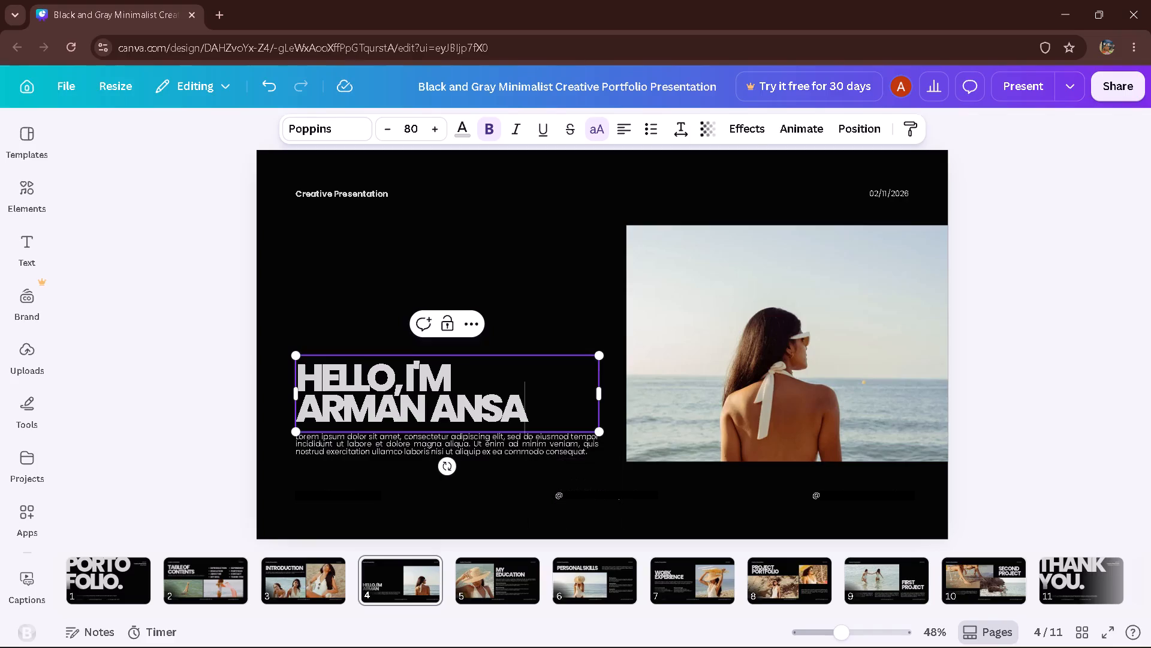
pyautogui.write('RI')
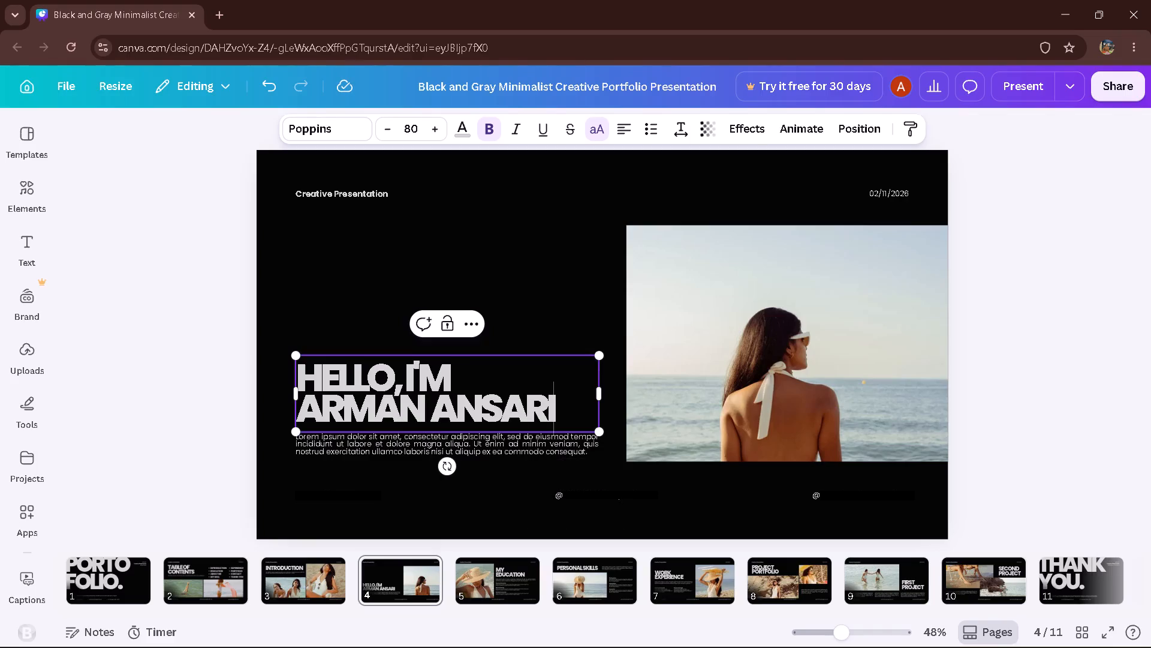
pyautogui.doubleClick(1113, 386)
# Replace the first institution heading, Hanover University, on the My Education page with "RSBS SCHOOL".
pyautogui.click(500, 566)
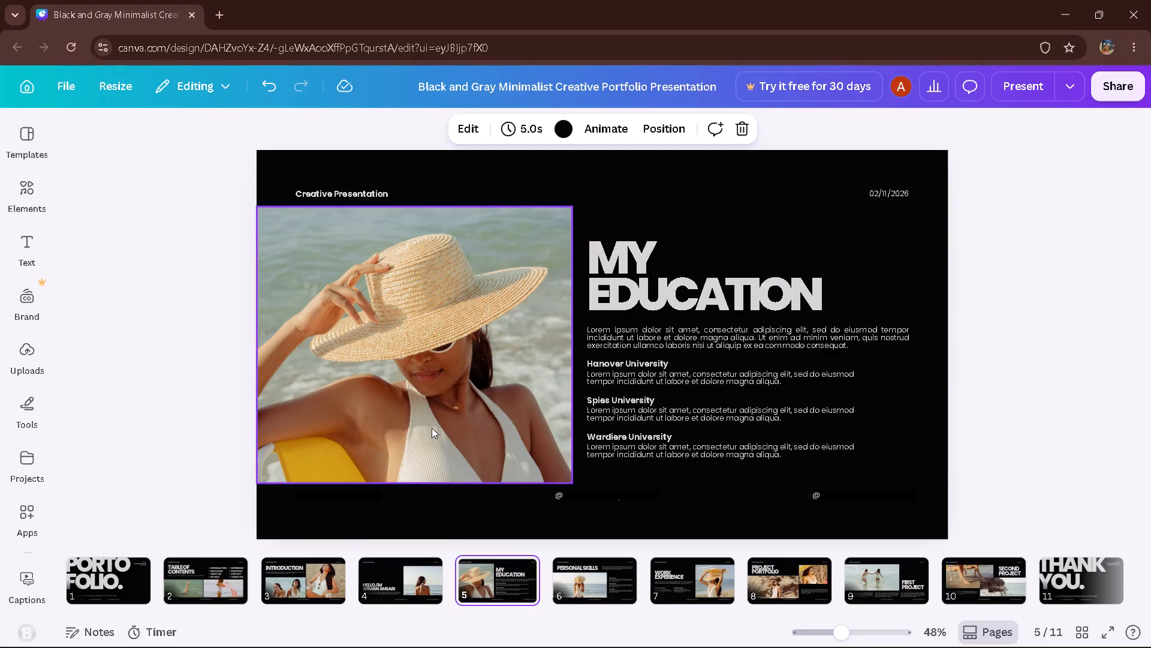
pyautogui.doubleClick(634, 361)
pyautogui.press('BackSpace')
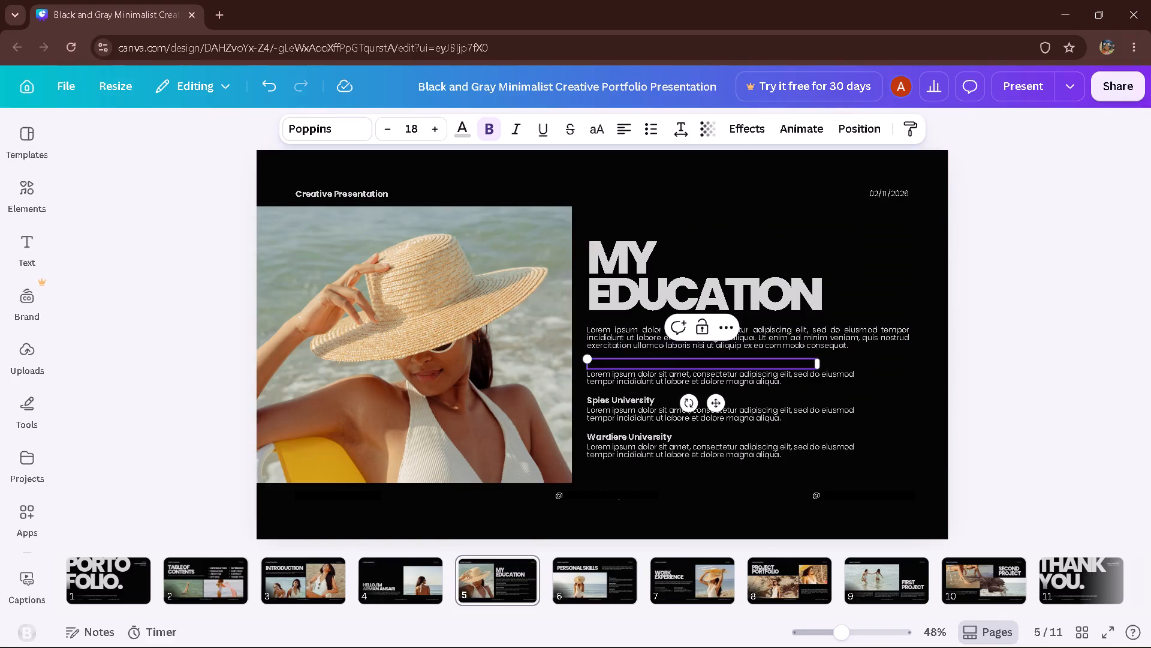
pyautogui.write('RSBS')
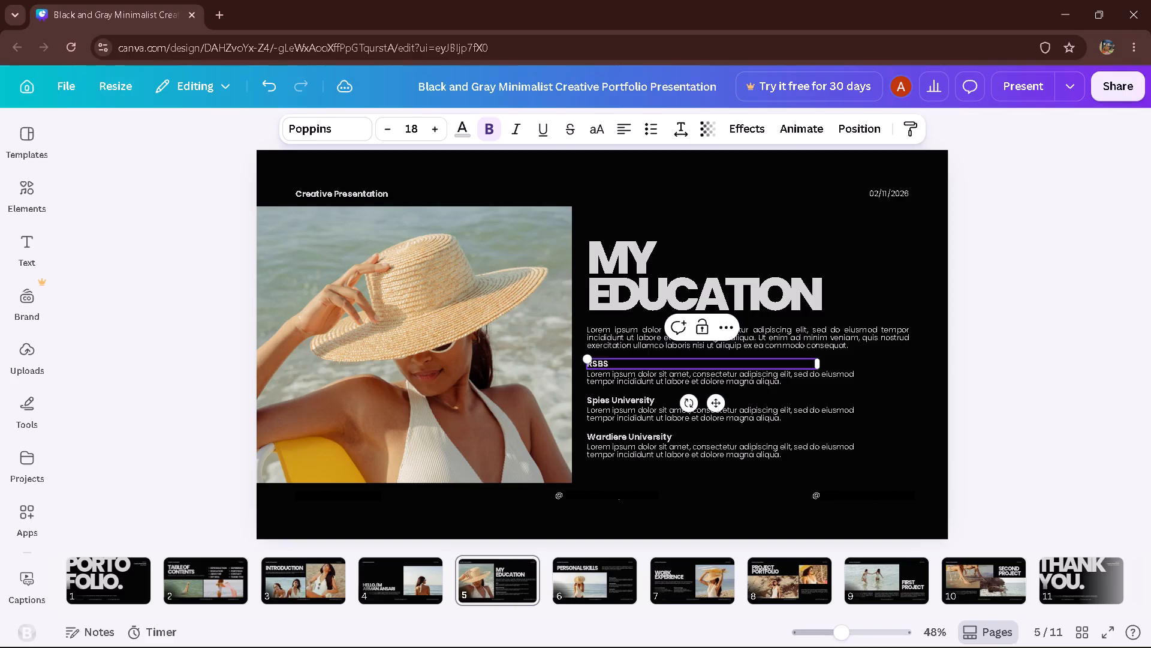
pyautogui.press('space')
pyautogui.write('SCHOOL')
# Replace the second institution heading, Spies University, on the My Education page with "DELHI UNIVERSITY".
pyautogui.doubleClick(615, 404)
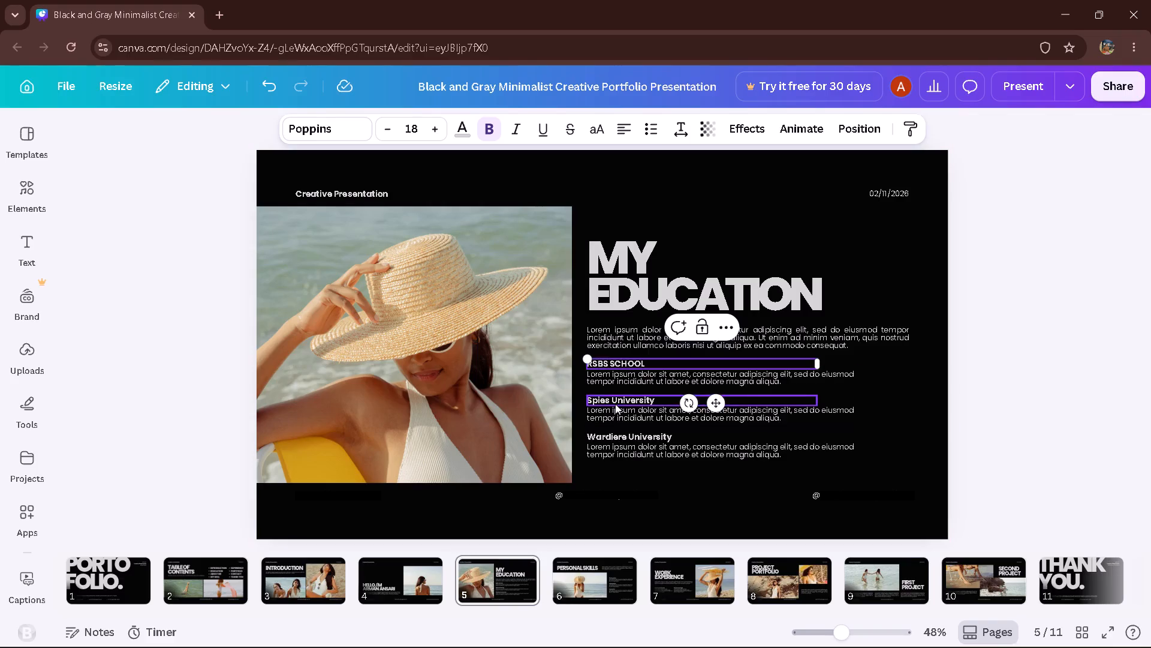
pyautogui.press('BackSpace')
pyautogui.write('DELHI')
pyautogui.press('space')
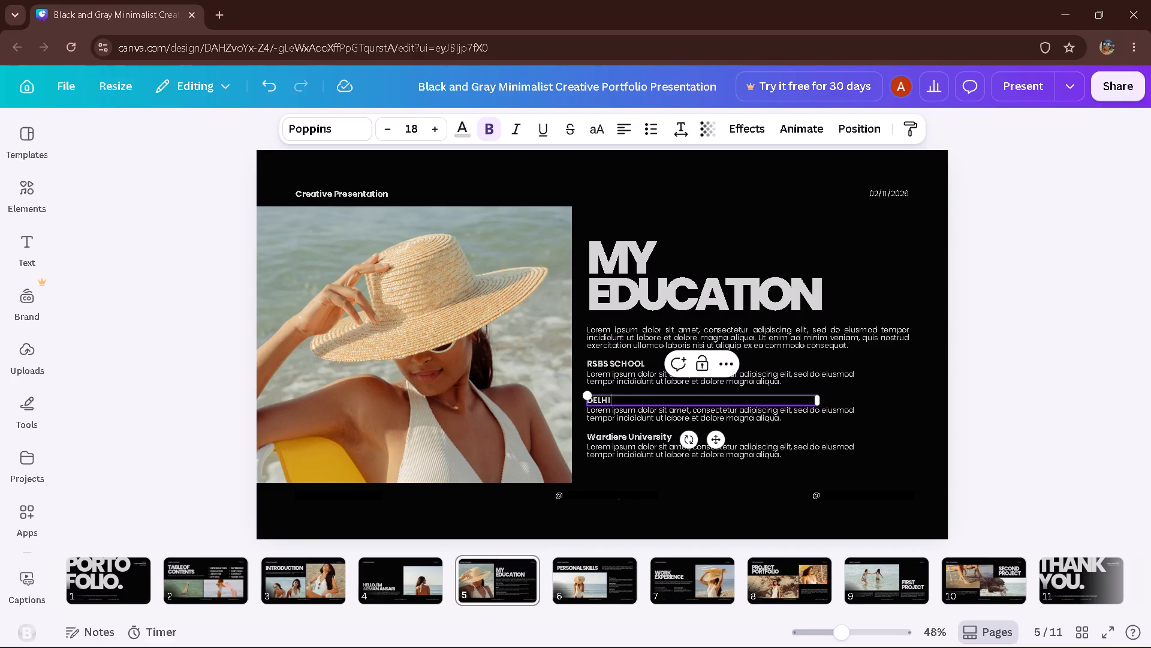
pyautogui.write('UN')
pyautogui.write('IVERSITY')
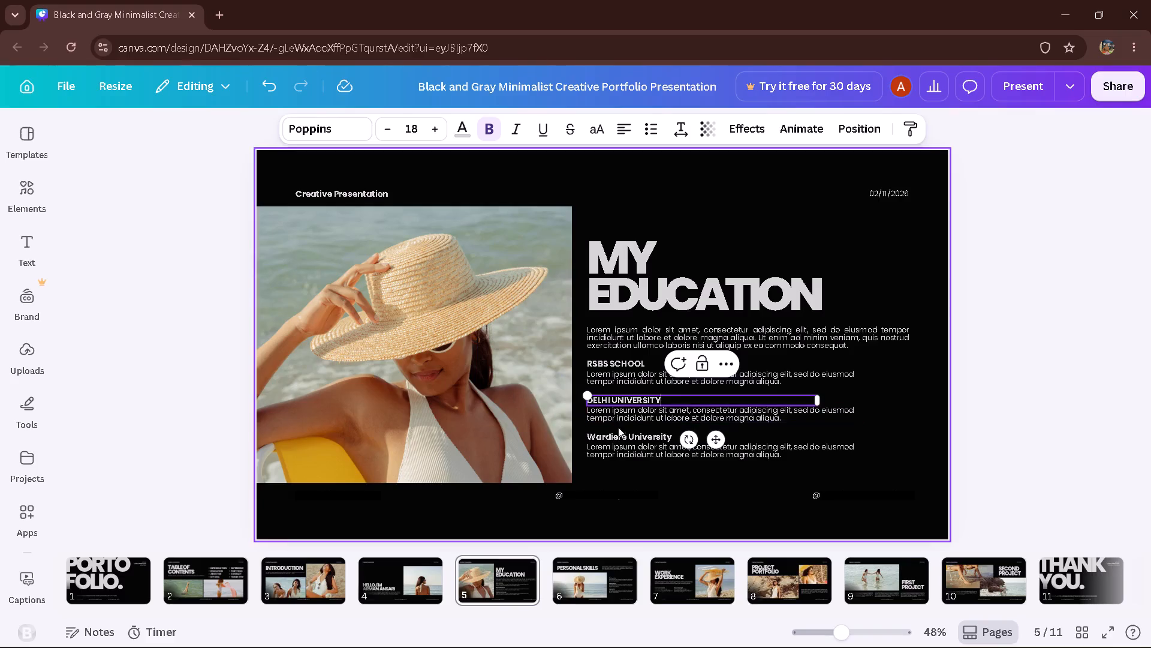
# Replace the third institution heading, Wardiere University, on the My Education page with "IIT MADRASH".
pyautogui.click(616, 443)
pyautogui.doubleClick(628, 433)
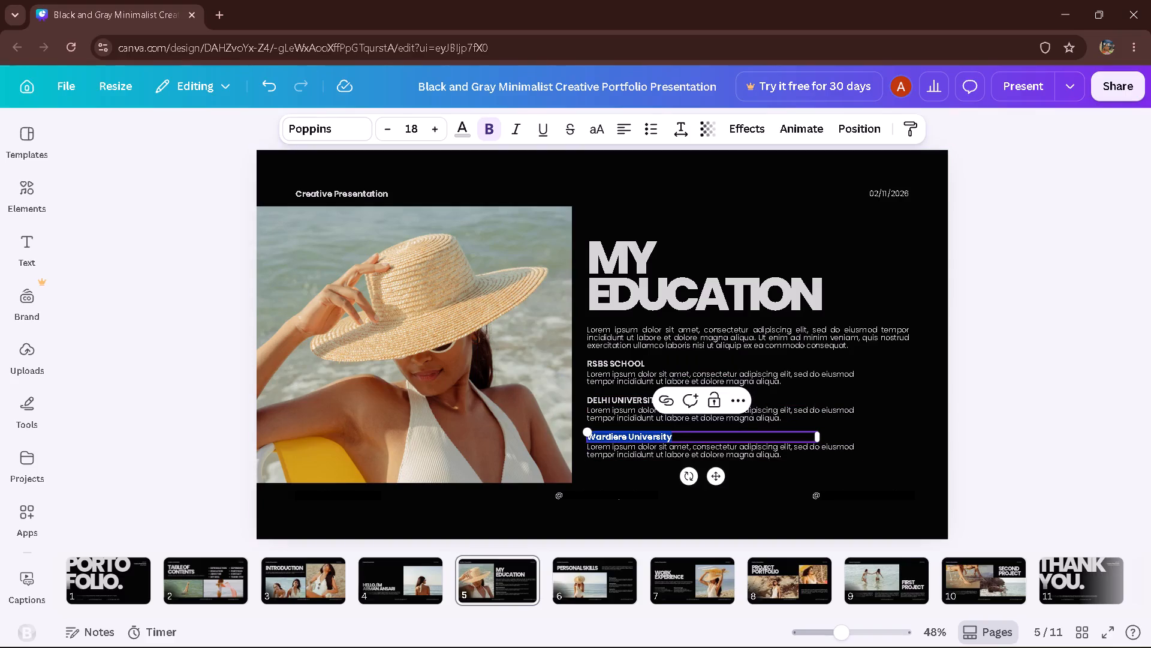
pyautogui.press('BackSpace')
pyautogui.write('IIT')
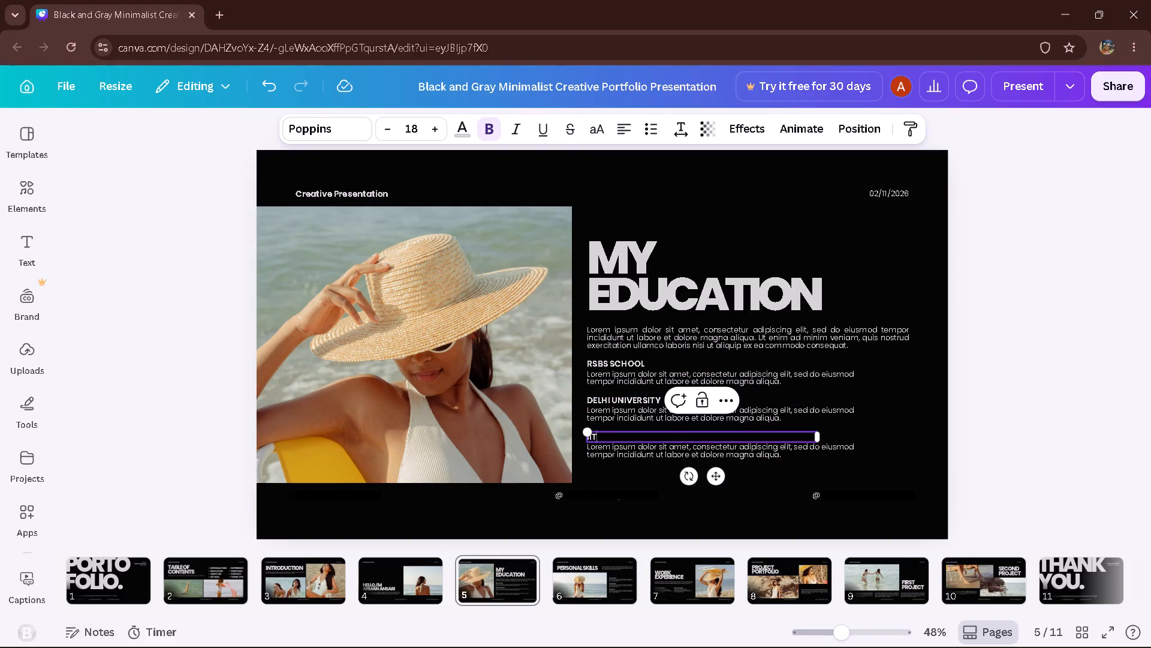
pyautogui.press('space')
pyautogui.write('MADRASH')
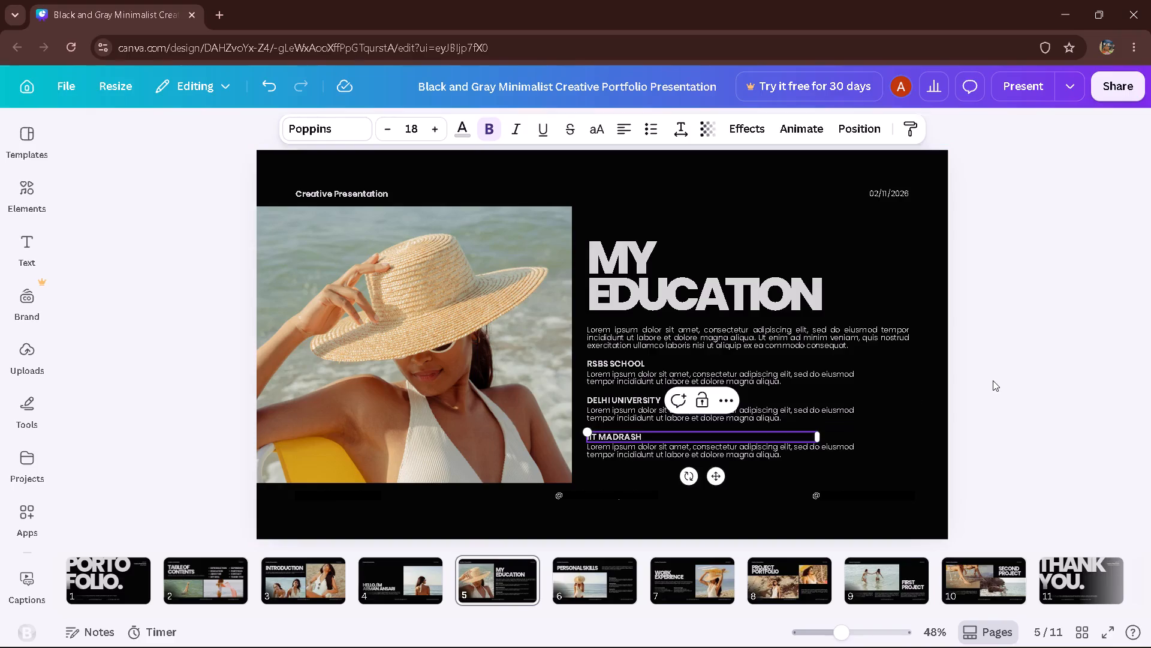
pyautogui.doubleClick(993, 380)
# Replace the Photography heading on the Personal Skills page with "GRAPHIC DESINING".
pyautogui.click(589, 585)
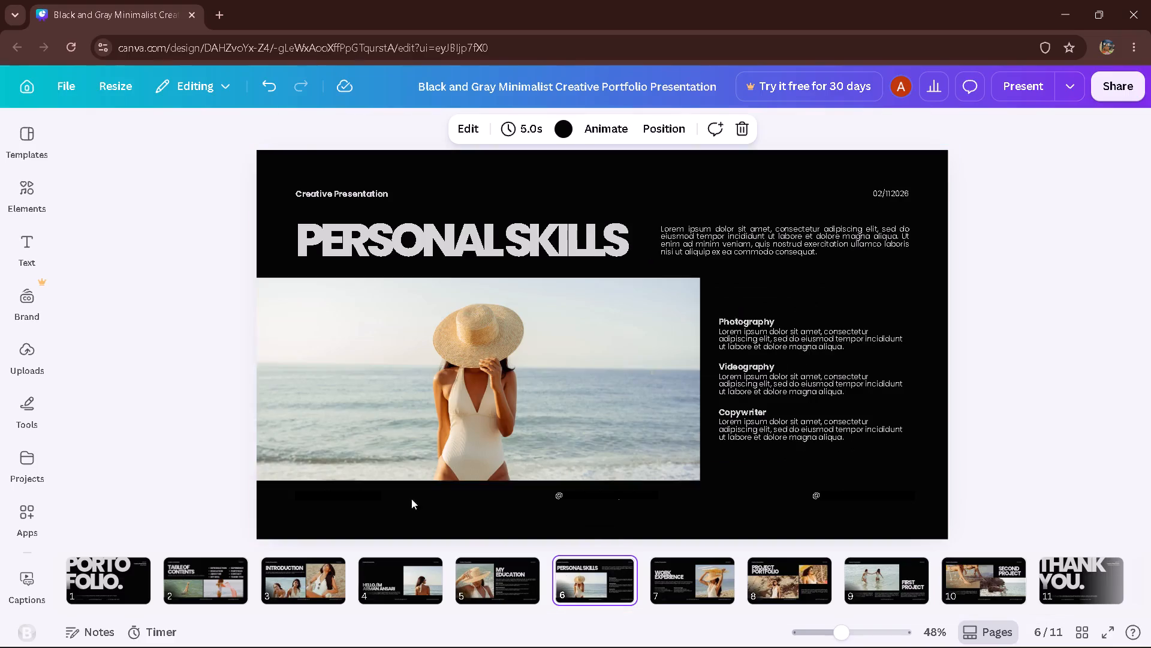
pyautogui.doubleClick(736, 319)
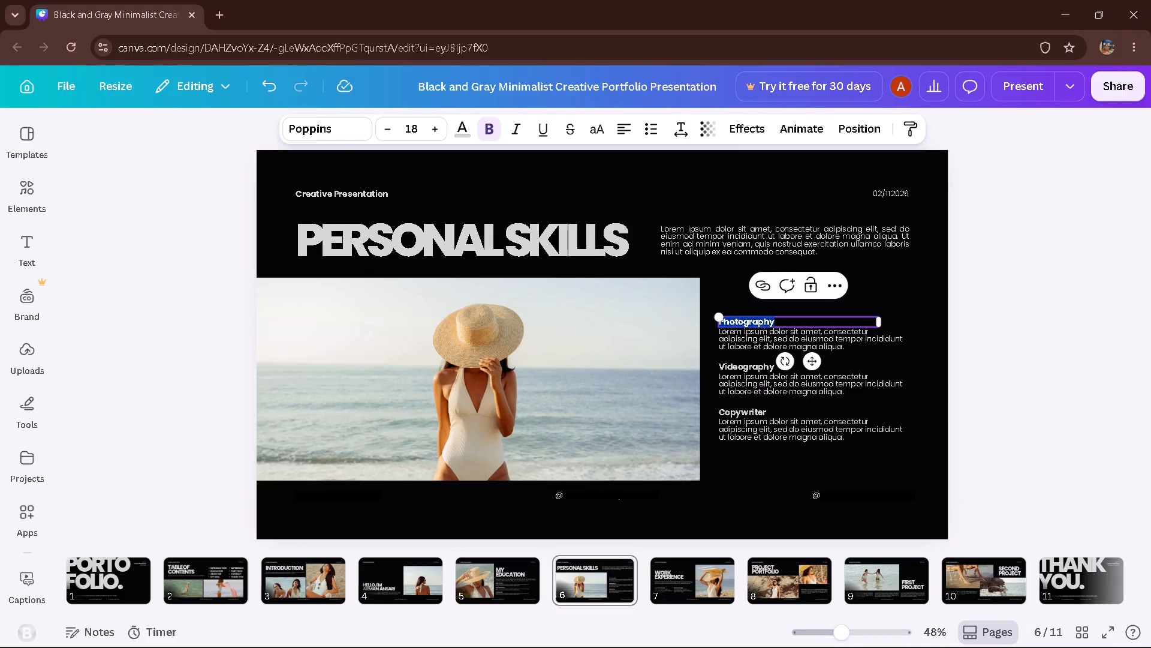
pyautogui.press('BackSpace')
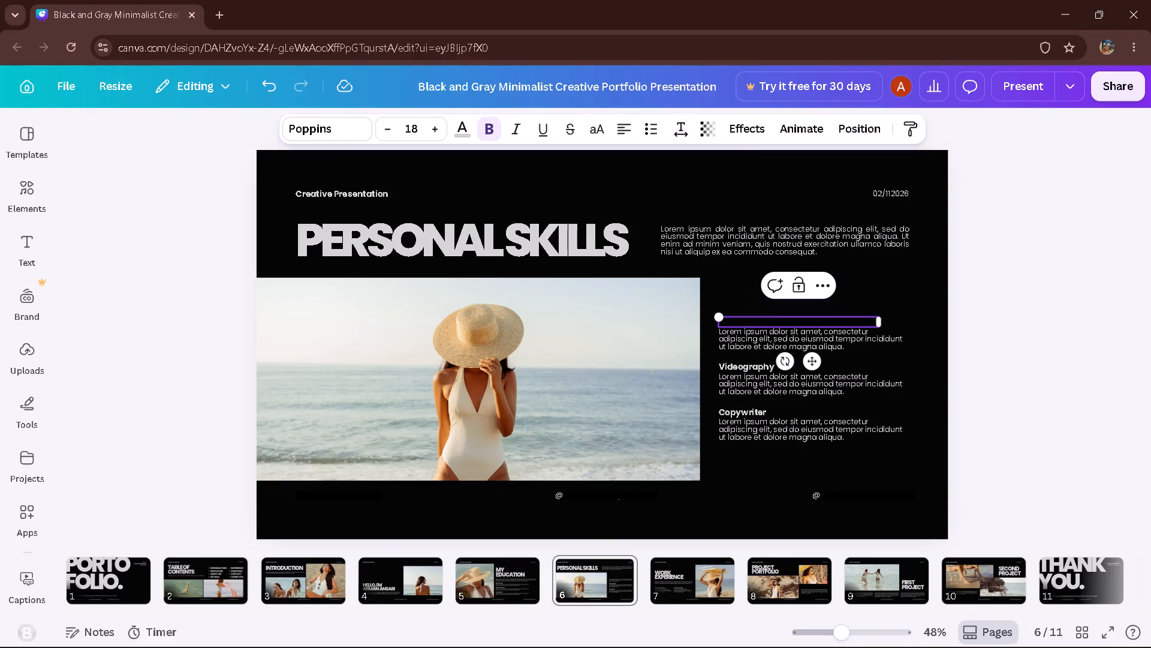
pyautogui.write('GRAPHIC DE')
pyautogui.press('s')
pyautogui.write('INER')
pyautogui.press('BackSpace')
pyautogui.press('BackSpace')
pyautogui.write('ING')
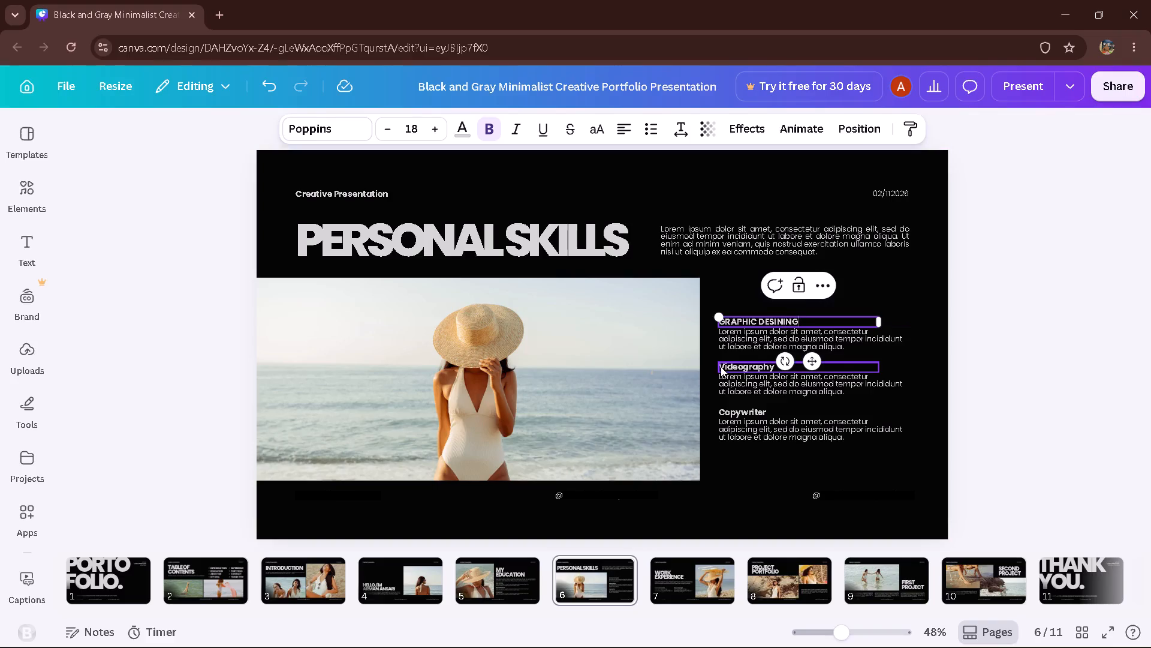
# Replace the Videography heading on the Personal Skills page with "VIDEO EDITING".
pyautogui.doubleClick(721, 367)
pyautogui.press('BackSpace')
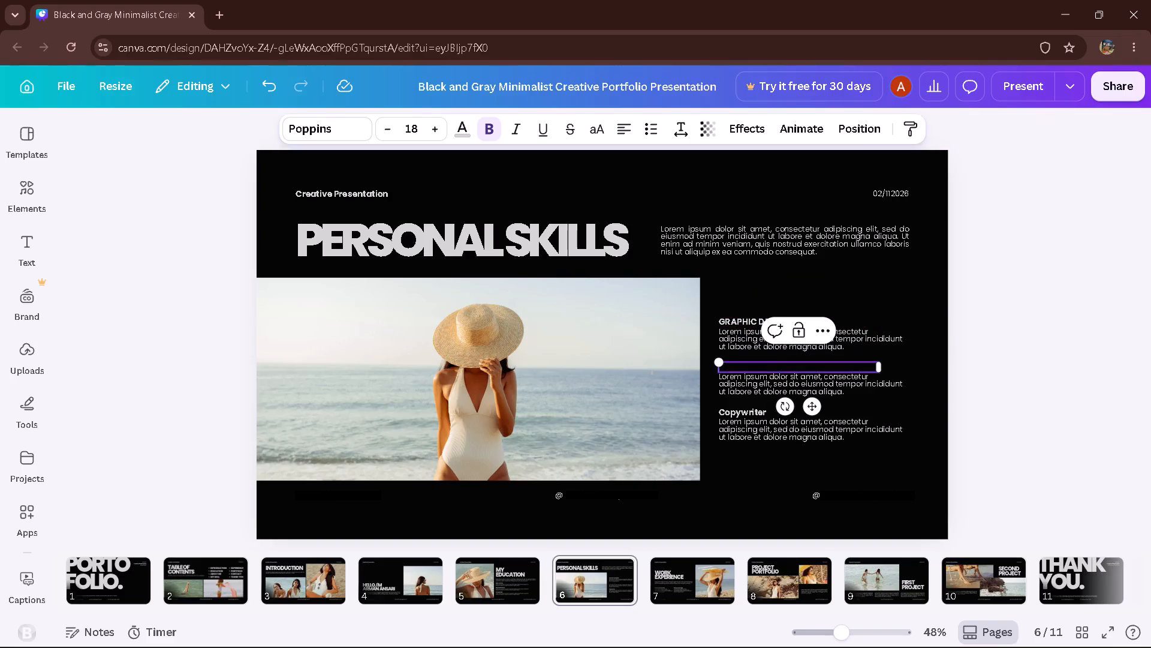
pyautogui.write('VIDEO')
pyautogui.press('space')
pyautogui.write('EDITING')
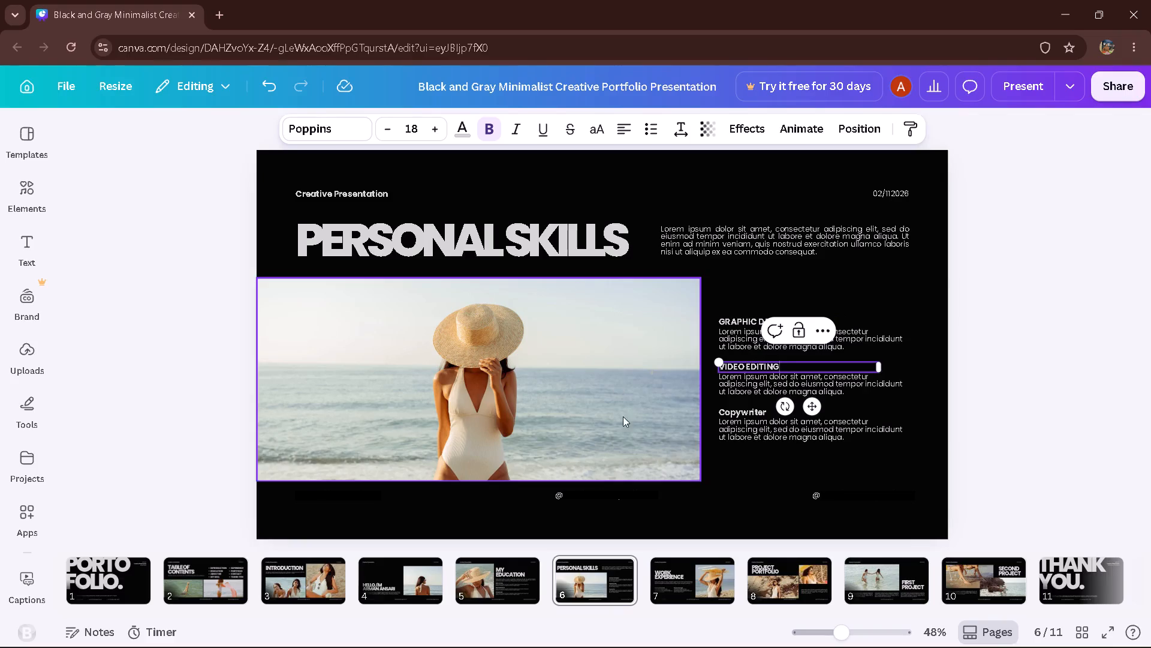
# Replace the Copywriter heading on the Personal Skills page with "CONTENTCREATION".
pyautogui.doubleClick(749, 409)
pyautogui.press('BackSpace')
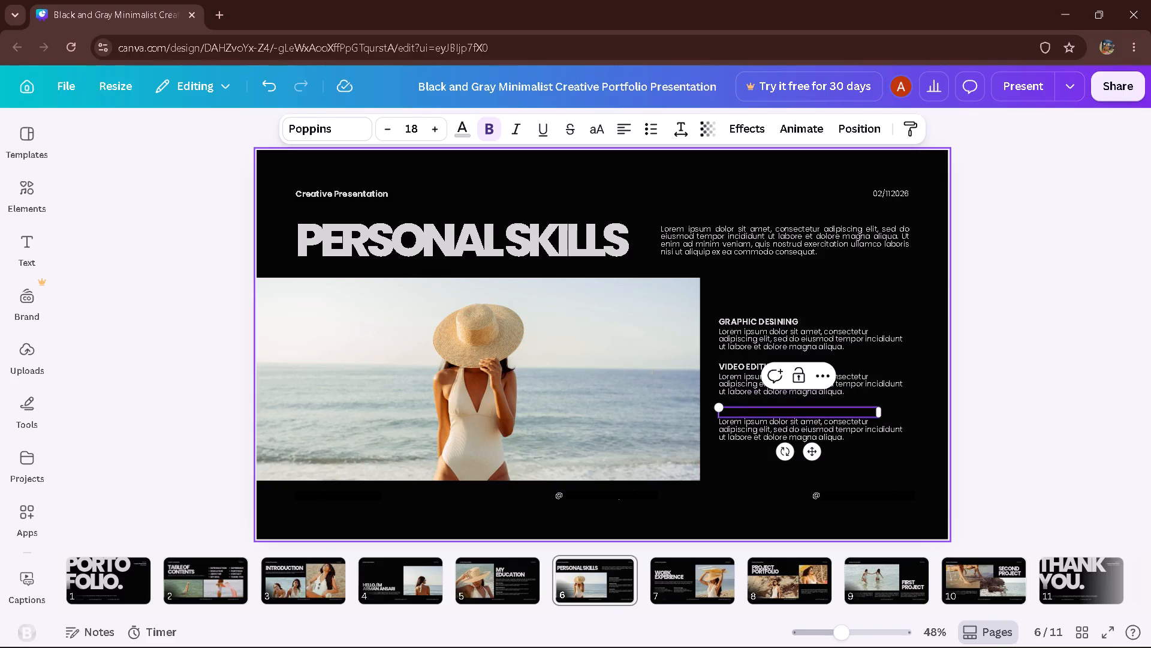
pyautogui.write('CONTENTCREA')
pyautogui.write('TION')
pyautogui.click(1032, 370)
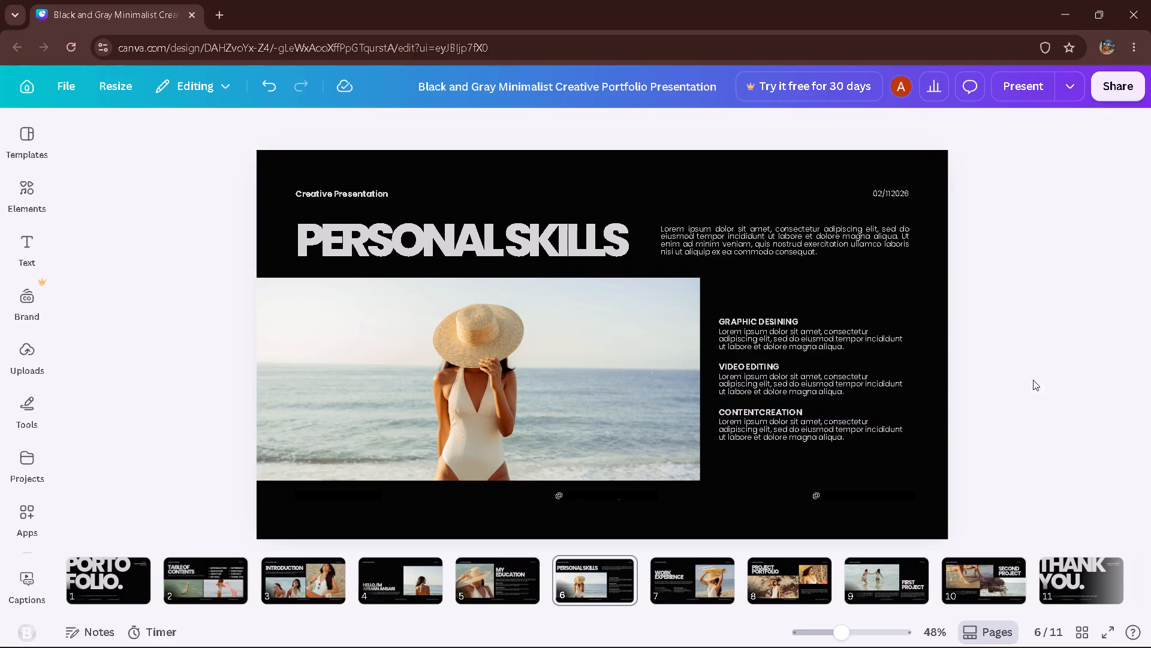
# Replace the first company heading, Arowwai Industries, on the Work Experience page with "TECNOGAMERZ".
pyautogui.click(707, 580)
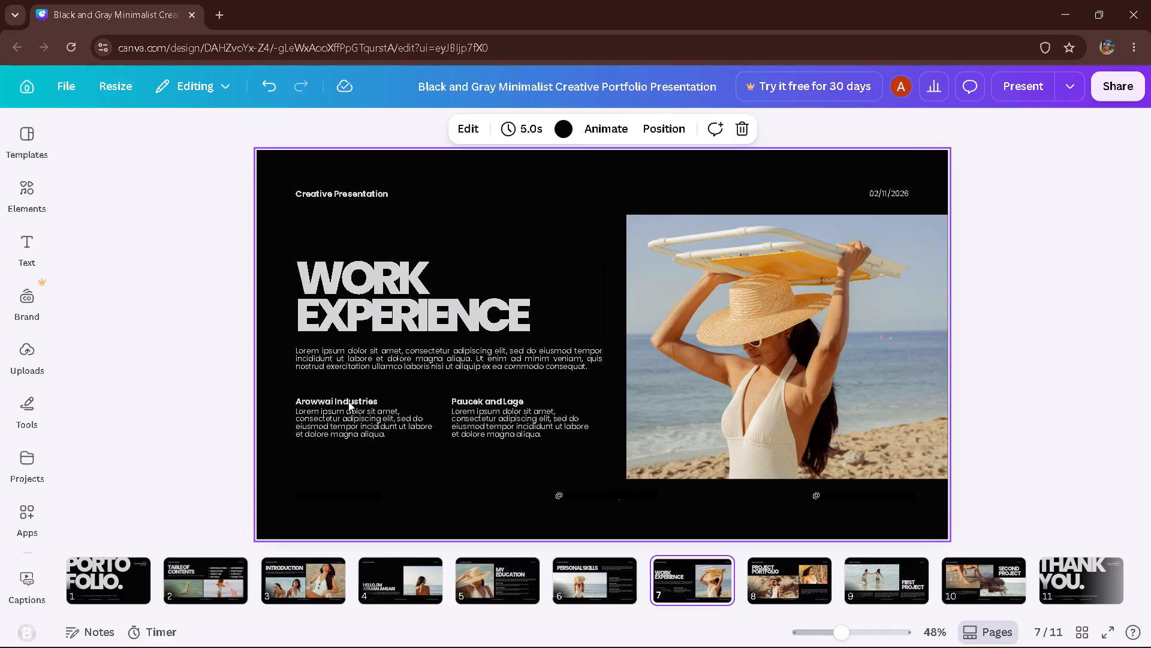
pyautogui.doubleClick(348, 401)
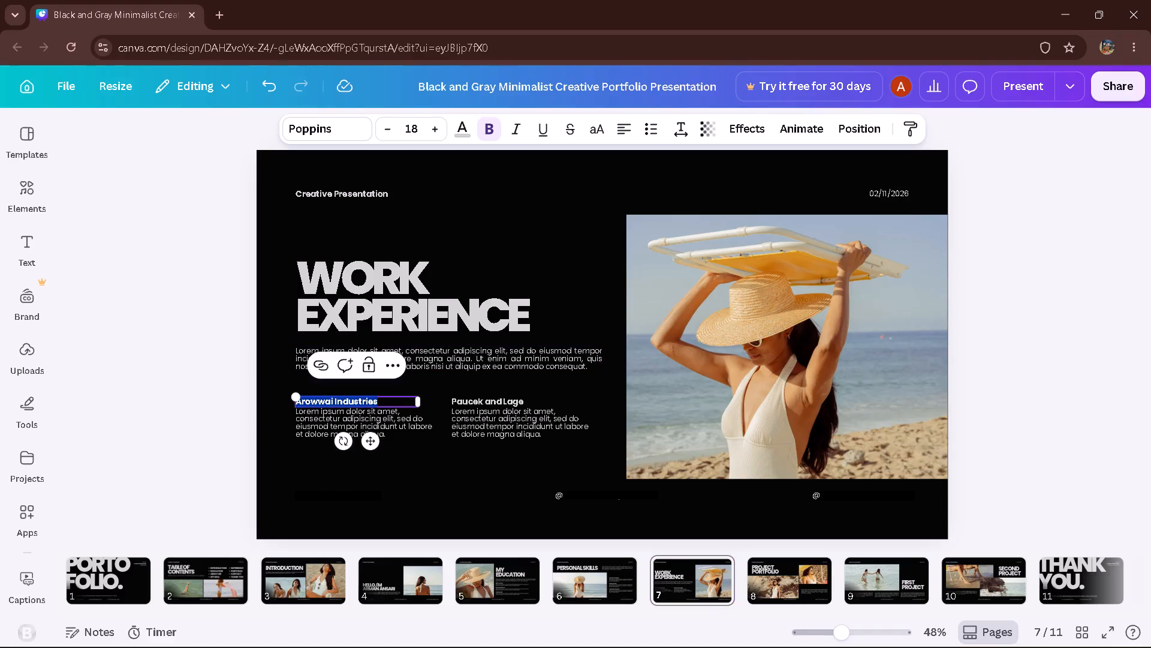
pyautogui.press('BackSpace')
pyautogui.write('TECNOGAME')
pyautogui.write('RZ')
# Replace the second company heading, Paucek and Lage, on the Work Experience page with "AGENCY".
pyautogui.doubleClick(484, 399)
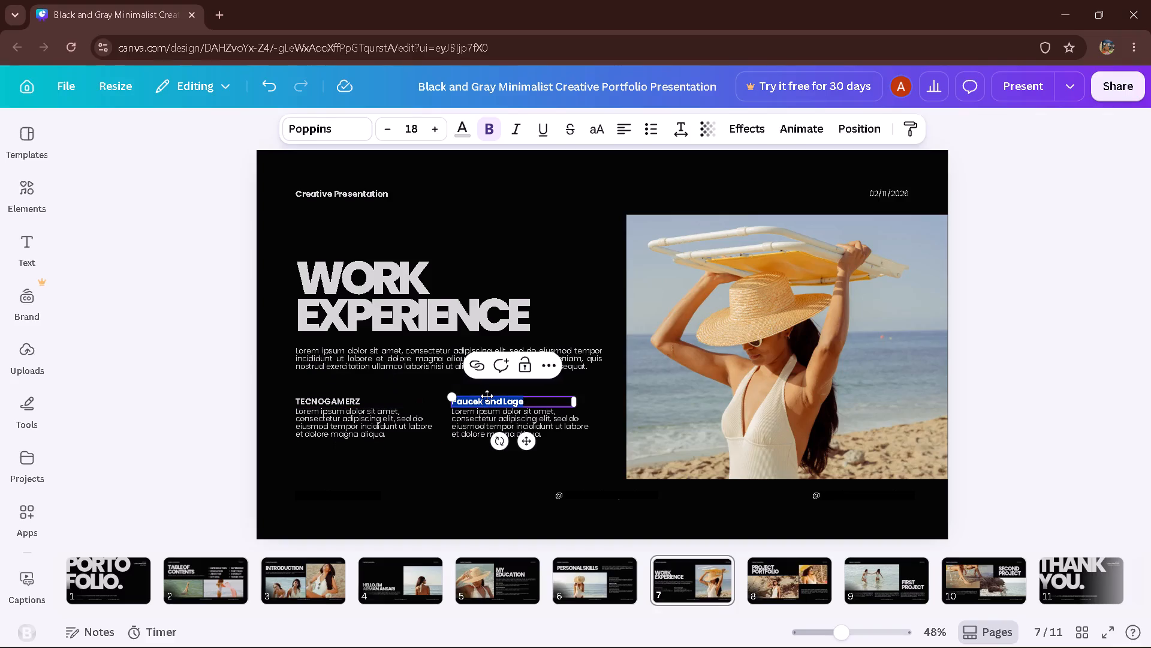
pyautogui.press('BackSpace')
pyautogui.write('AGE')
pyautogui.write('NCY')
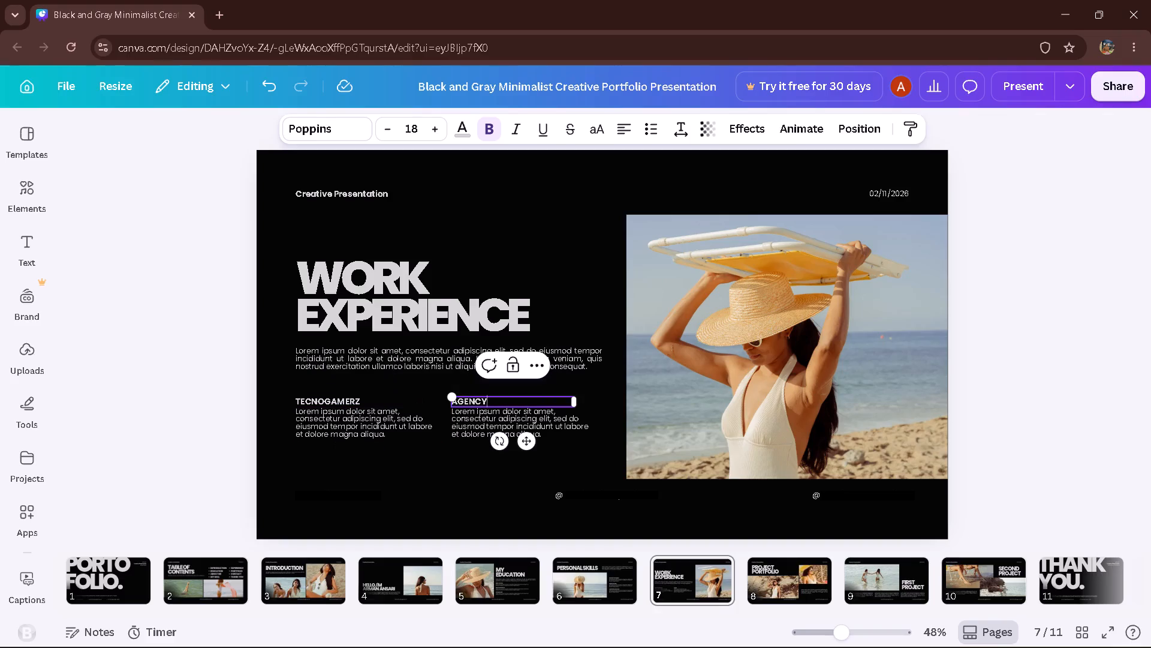
pyautogui.doubleClick(987, 398)
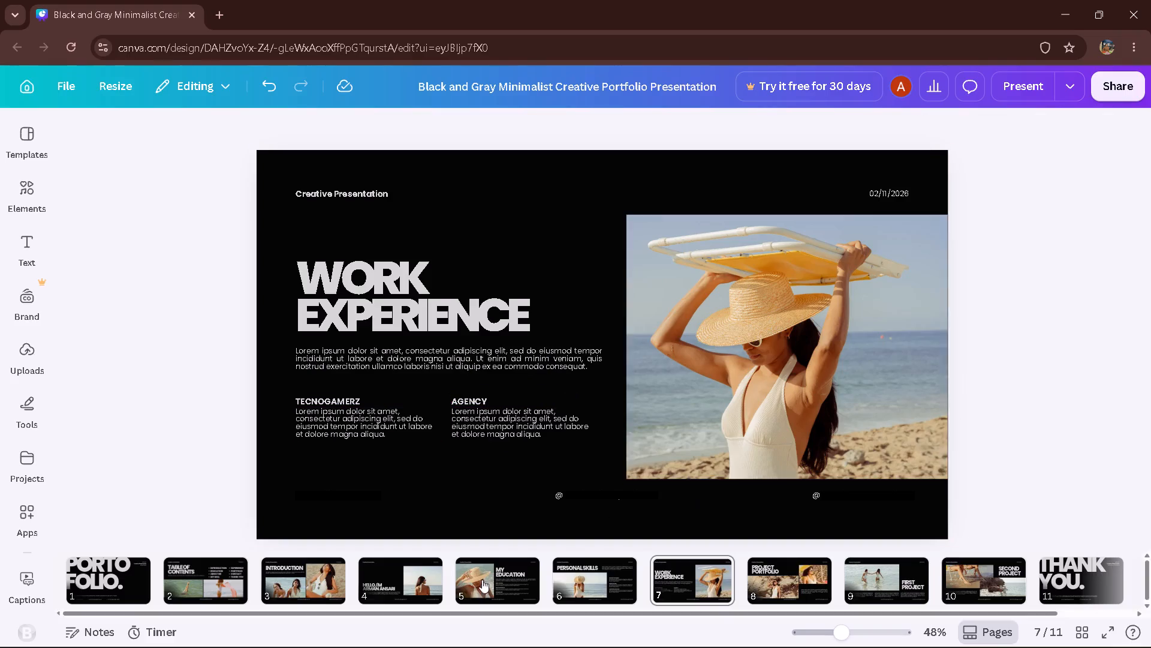
# Copy the "Presented By" line from the Thank You page and paste it over the presenter's name on the cover page.
pyautogui.click(676, 577)
pyautogui.click(765, 575)
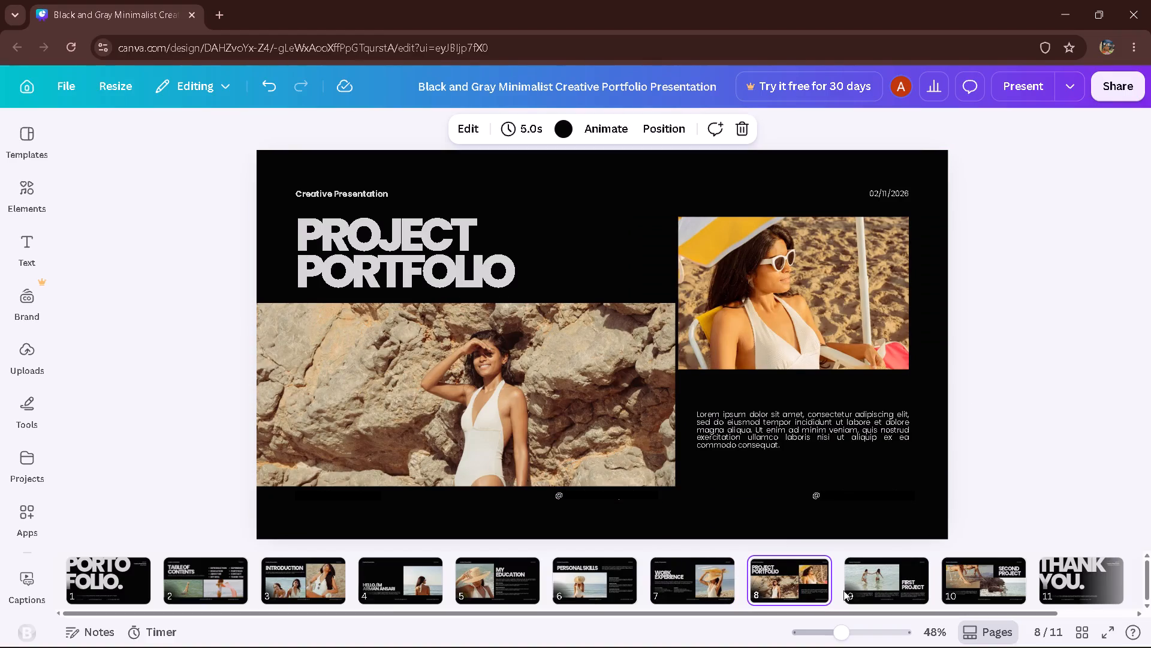
pyautogui.click(867, 564)
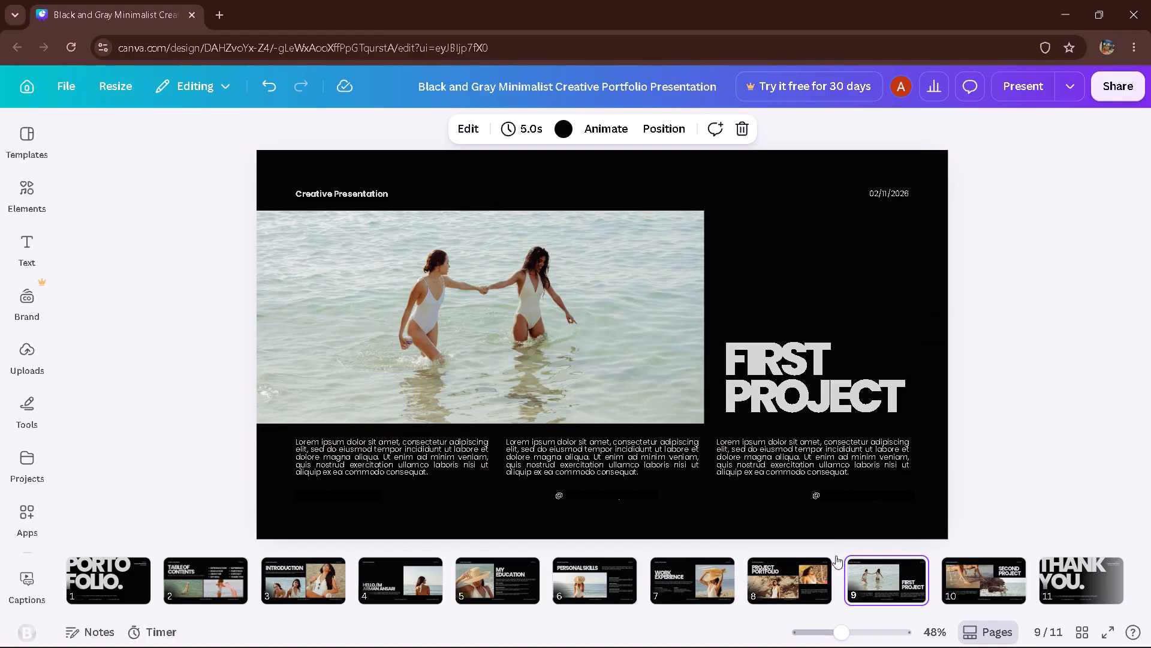
pyautogui.click(956, 571)
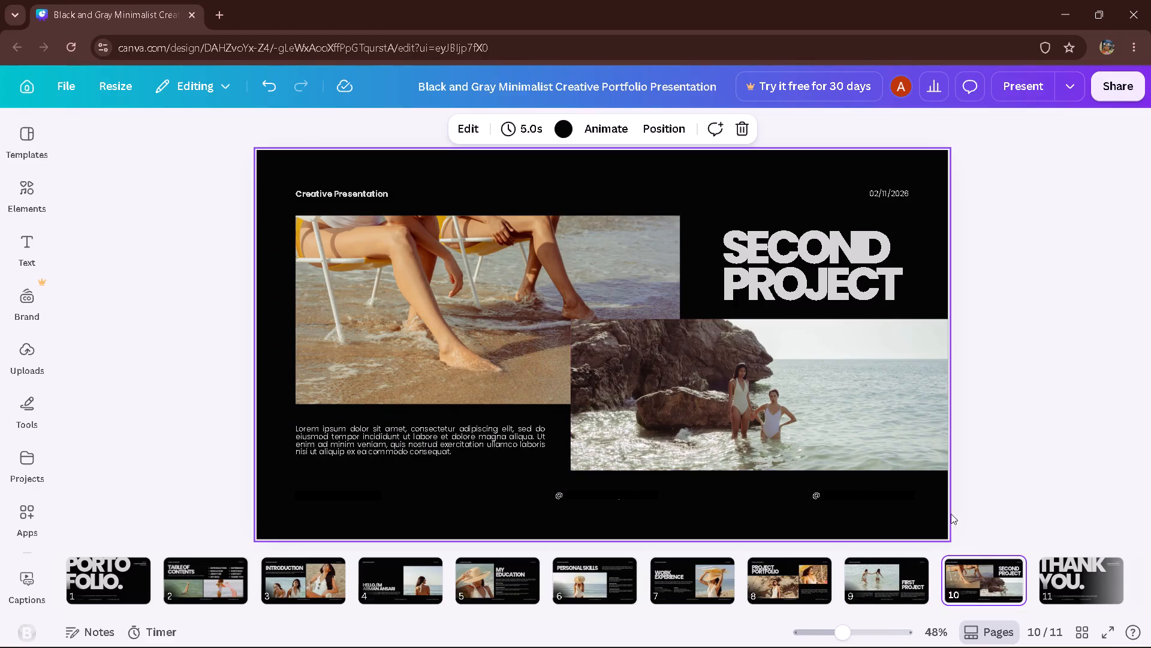
pyautogui.click(1050, 569)
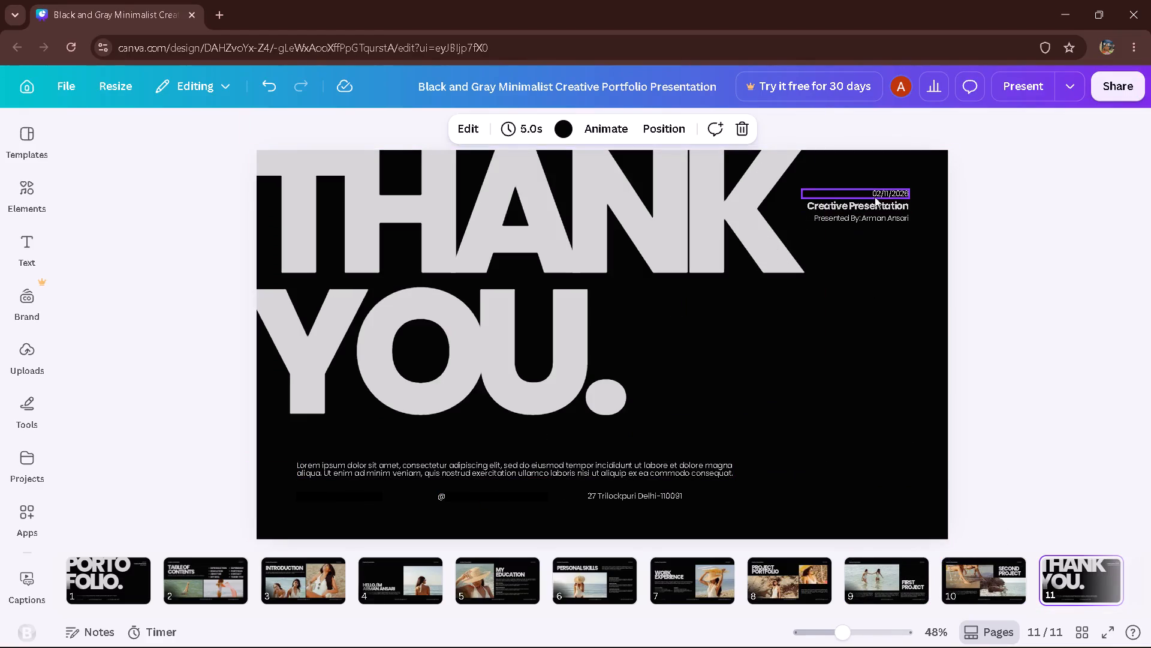
pyautogui.doubleClick(857, 223)
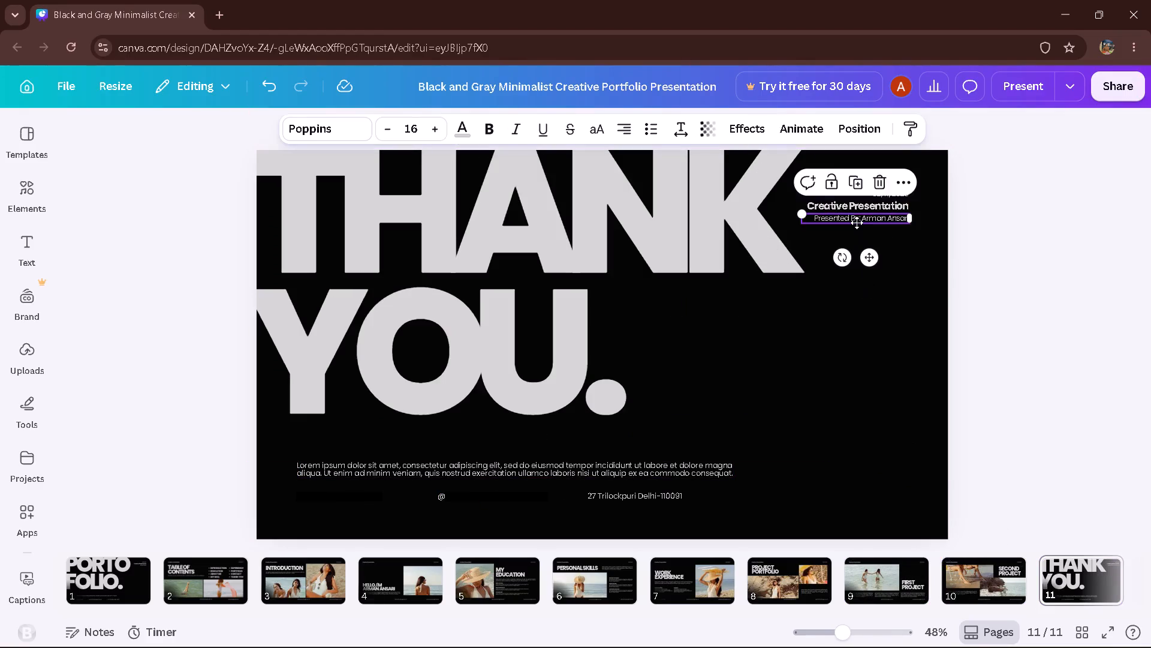
pyautogui.doubleClick(857, 223)
pyautogui.tripleClick(861, 220)
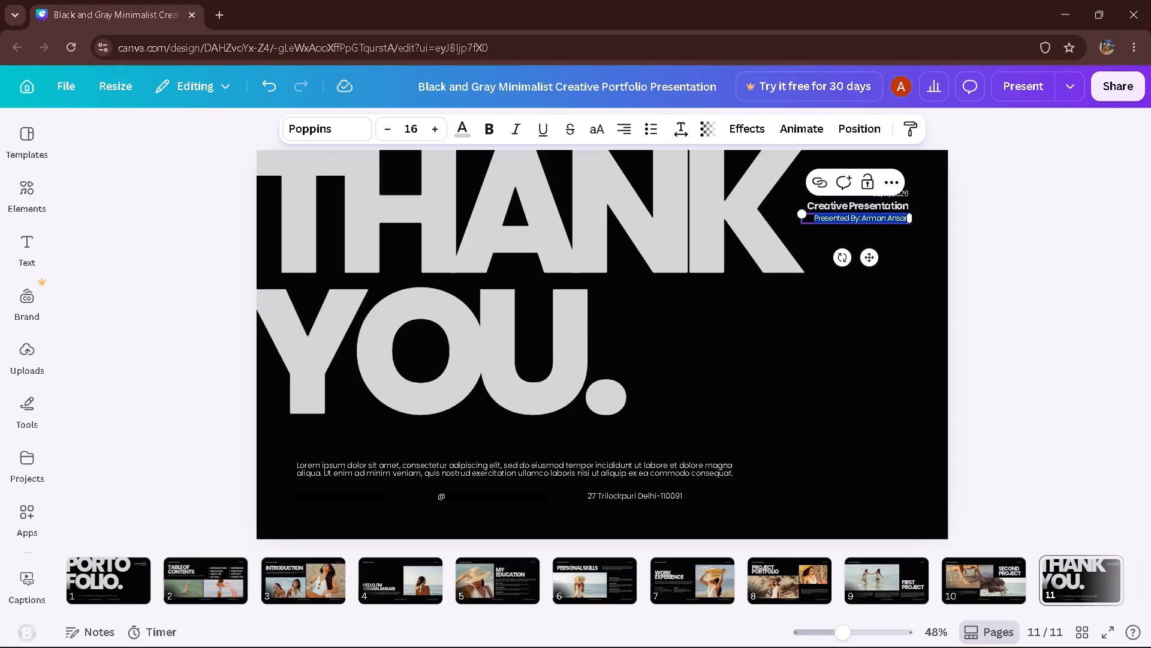
pyautogui.hotkey('ctrl', 'c')
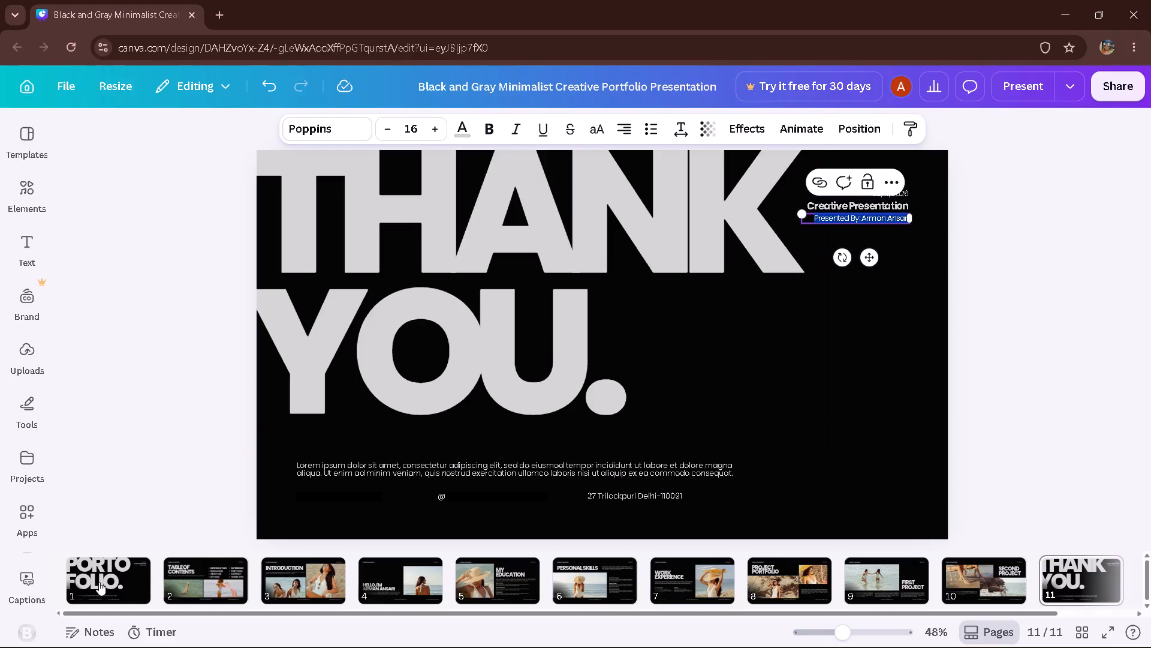
pyautogui.click(98, 577)
pyautogui.doubleClick(870, 215)
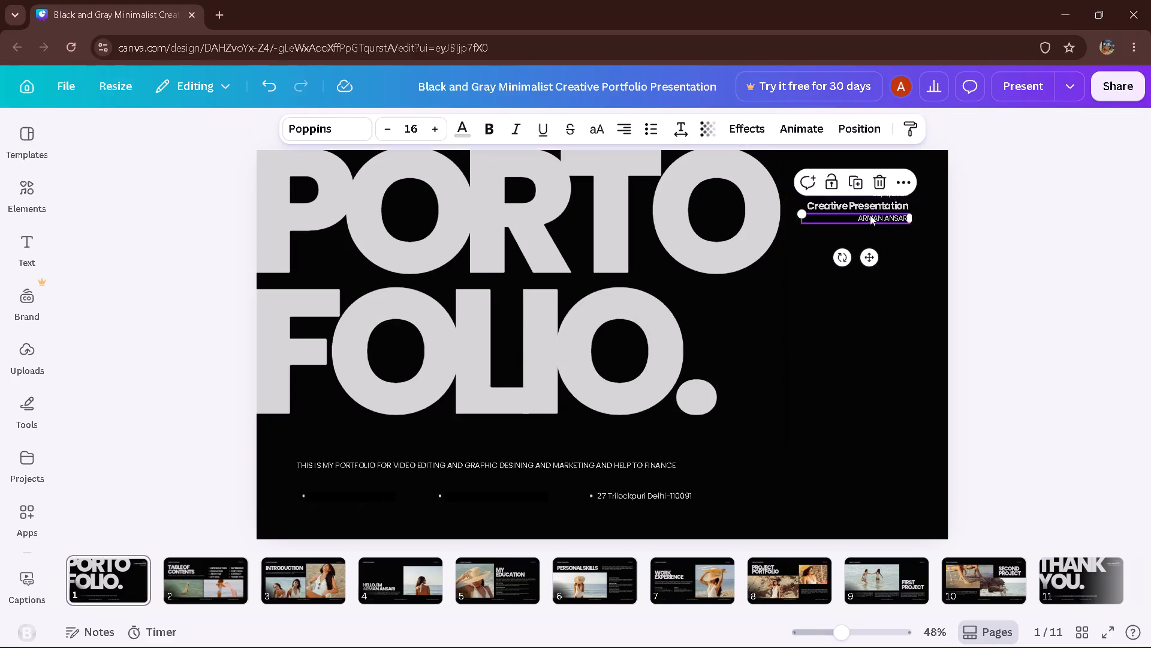
pyautogui.doubleClick(870, 215)
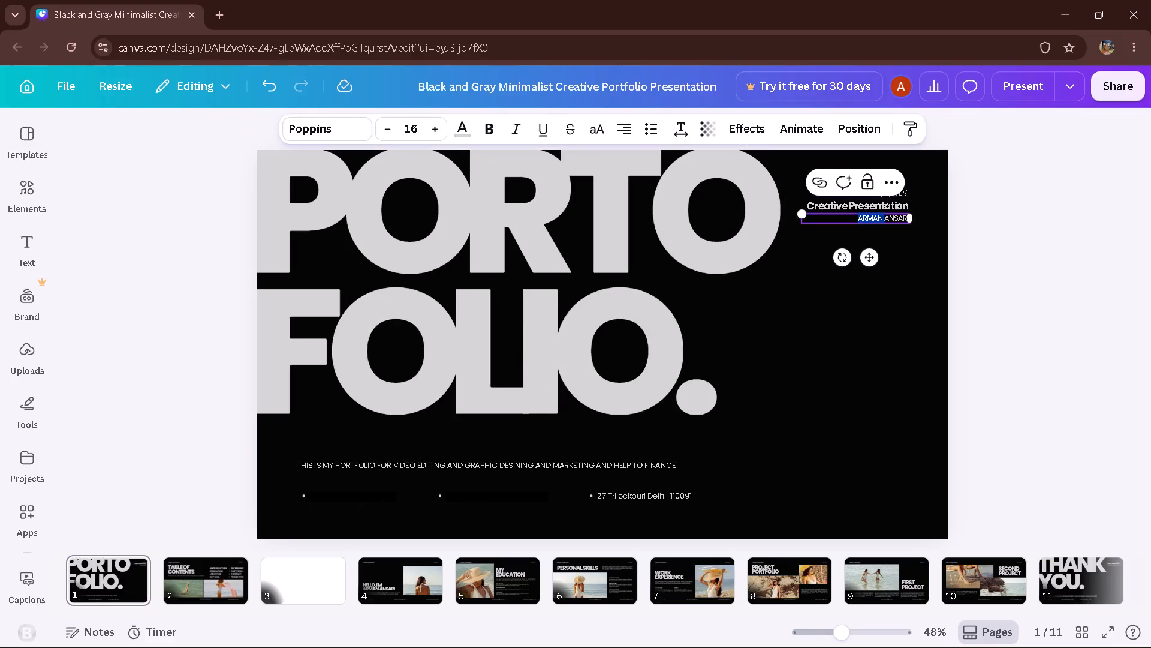
pyautogui.tripleClick(870, 215)
pyautogui.press('BackSpace')
pyautogui.hotkey('ctrl', 'v')
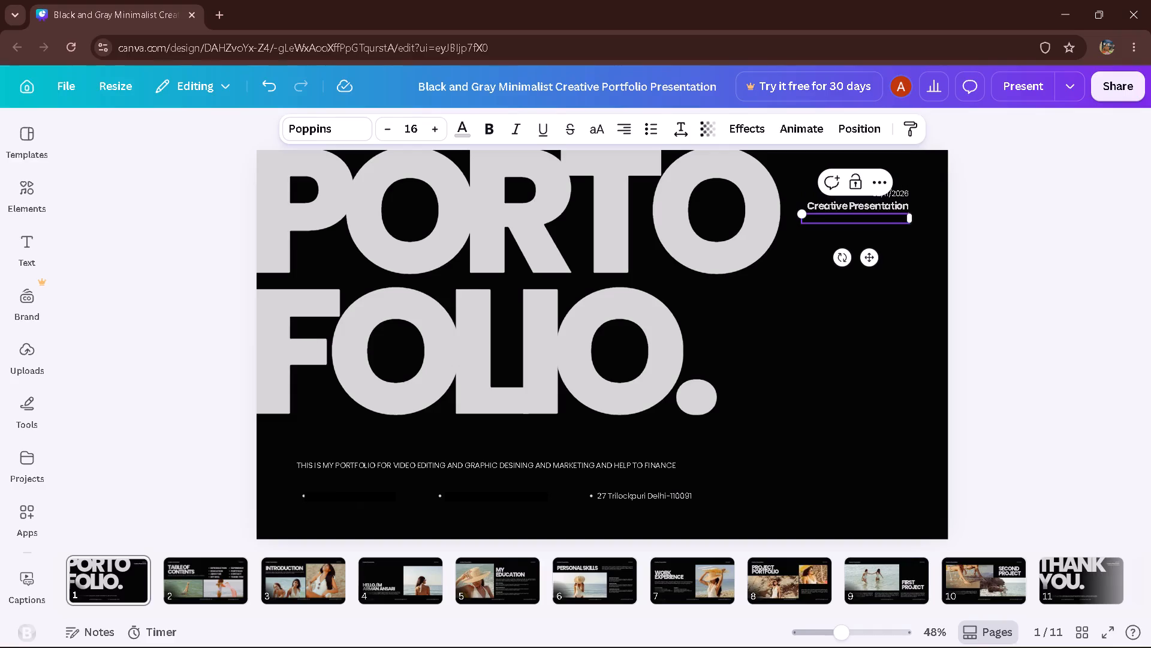
pyautogui.doubleClick(1077, 238)
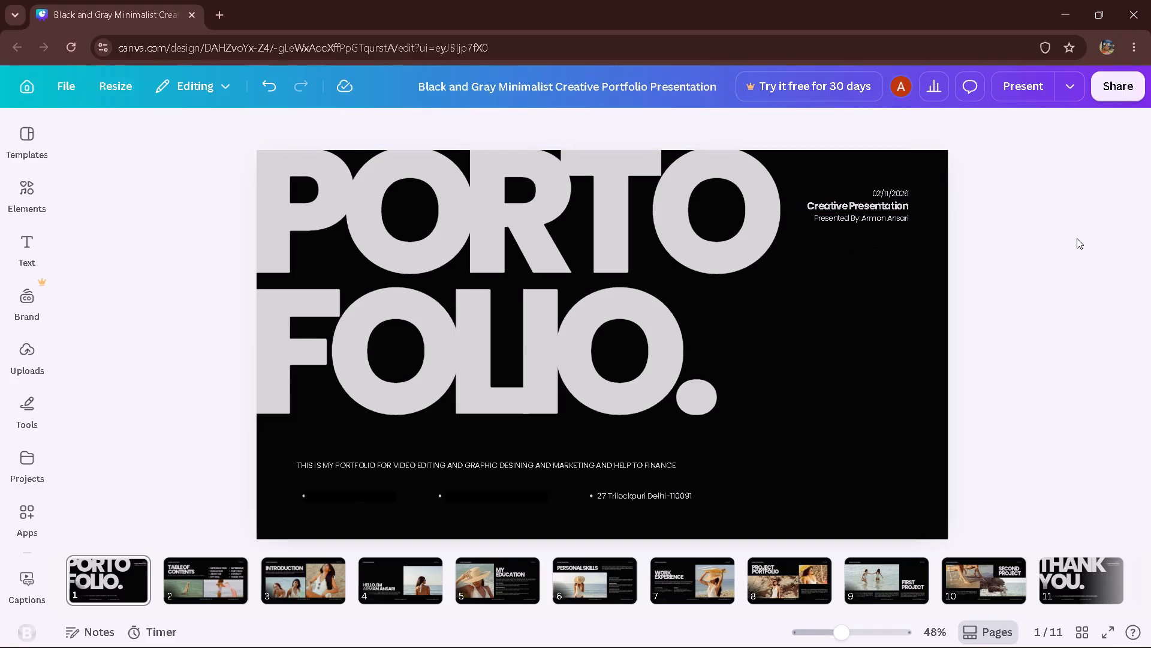
# Replace the first paragraph on the First Project page with "MY FIRST PROJECT IS A GRAPHIC DESININIG PROJECT FRO A GAMING YOUTUBER".
pyautogui.click(207, 569)
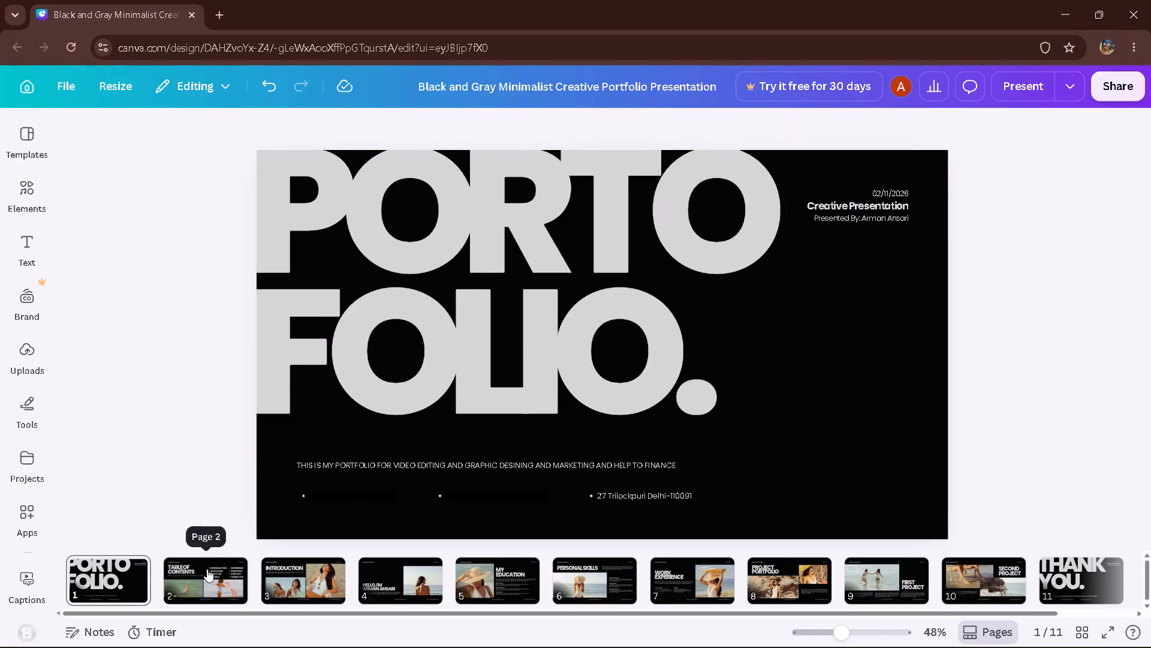
pyautogui.click(705, 577)
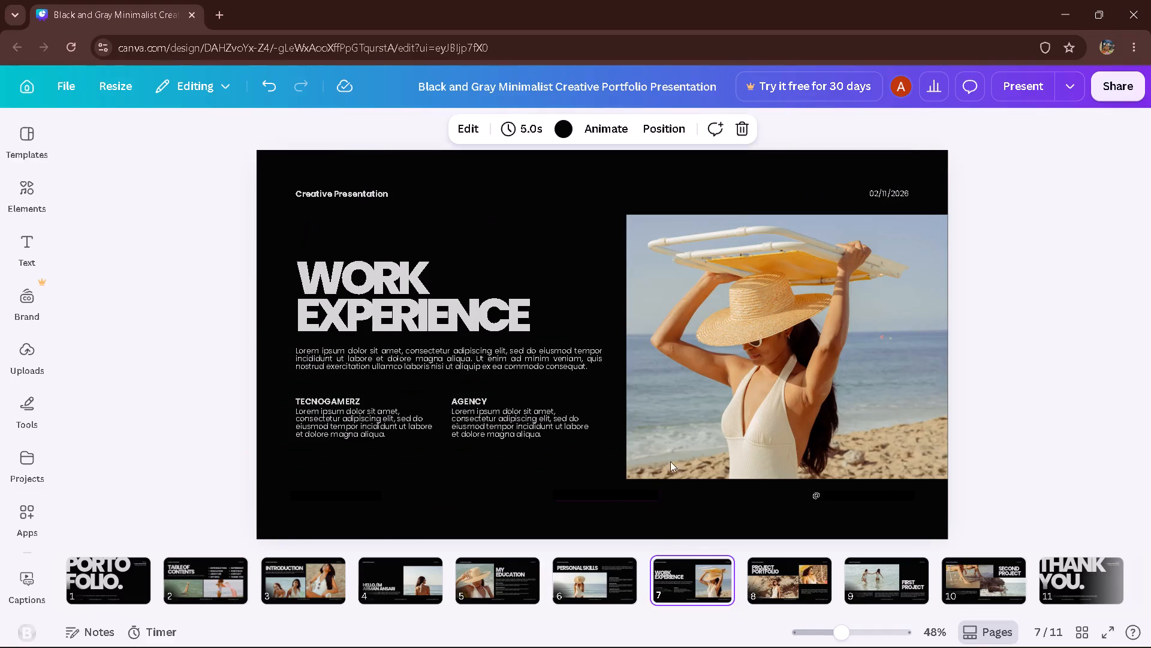
pyautogui.click(796, 566)
pyautogui.click(878, 580)
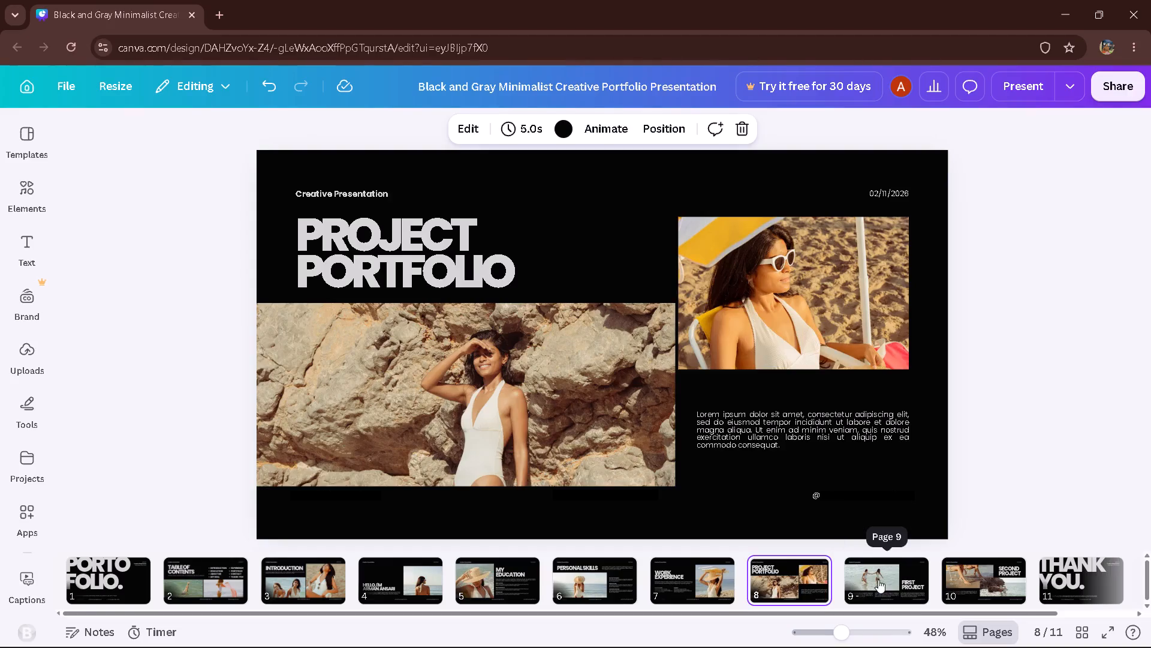
pyautogui.tripleClick(424, 464)
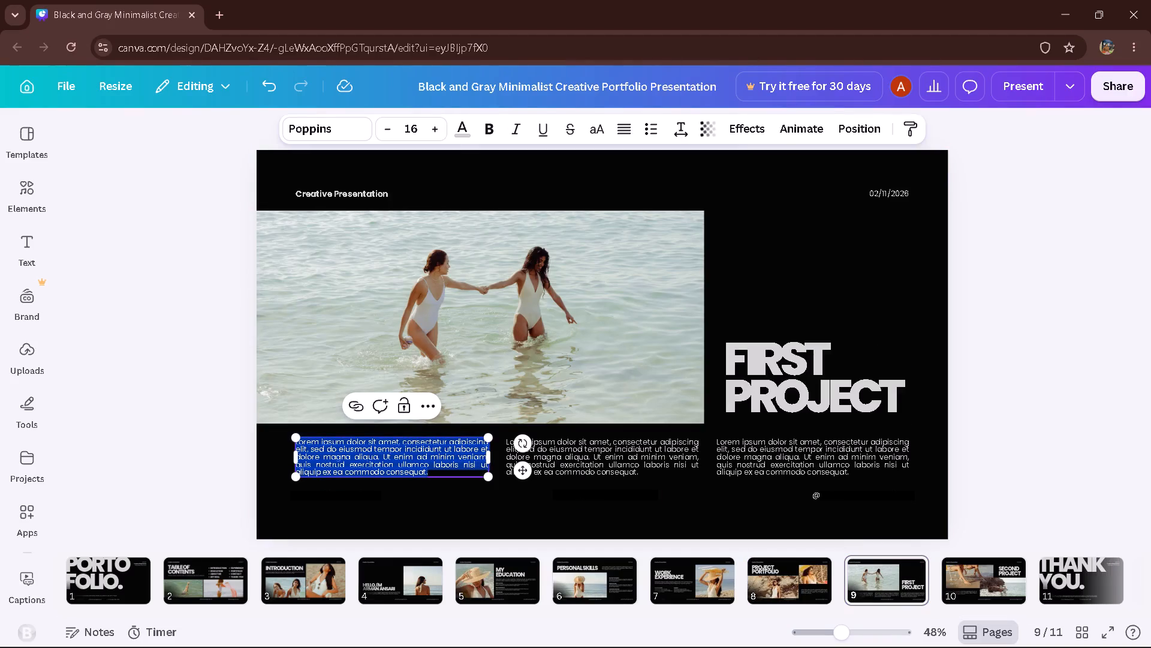
pyautogui.press('BackSpace')
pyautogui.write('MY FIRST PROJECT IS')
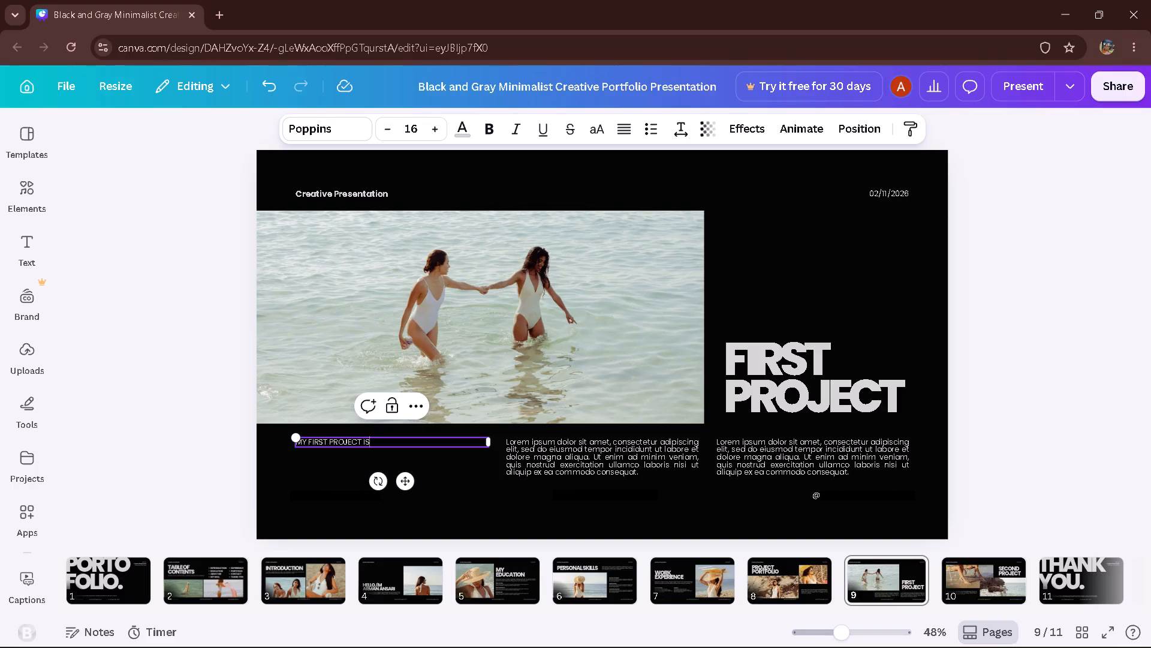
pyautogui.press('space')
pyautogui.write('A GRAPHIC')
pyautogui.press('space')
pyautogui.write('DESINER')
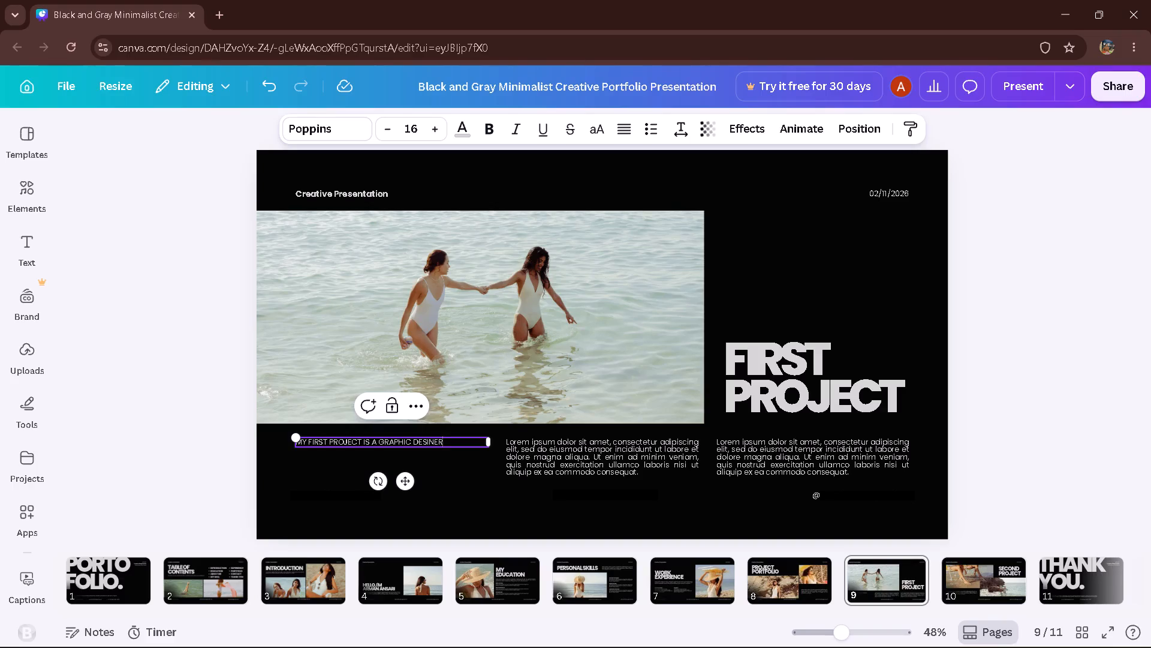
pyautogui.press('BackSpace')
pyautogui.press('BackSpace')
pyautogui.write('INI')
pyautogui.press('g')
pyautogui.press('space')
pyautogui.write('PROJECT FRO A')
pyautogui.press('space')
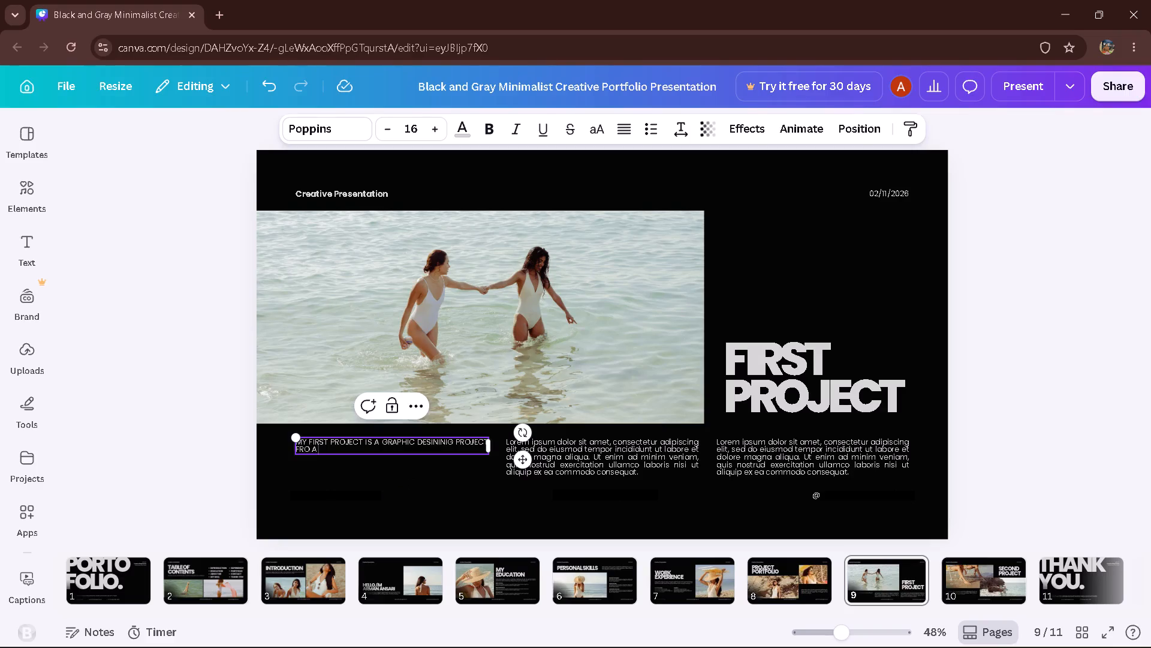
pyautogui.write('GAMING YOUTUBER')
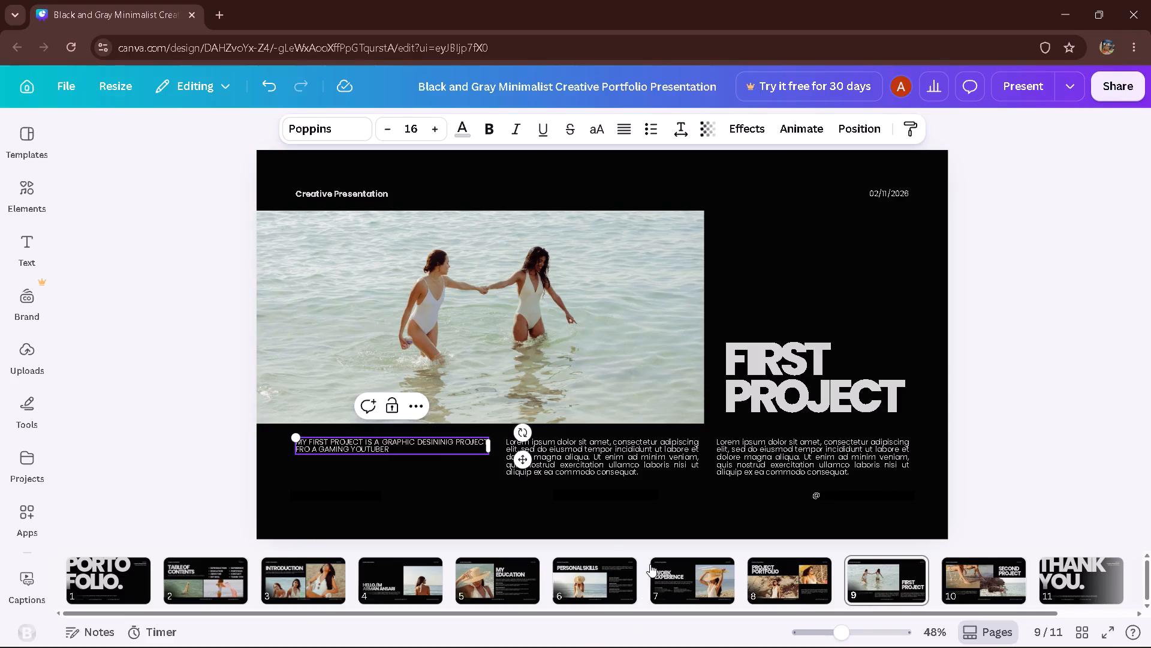
# Replace the second paragraph on the First Project page with "MY FIRST PROJECT IS A GAMING THUMBNAIL FOR JUST 25-RS".
pyautogui.tripleClick(592, 446)
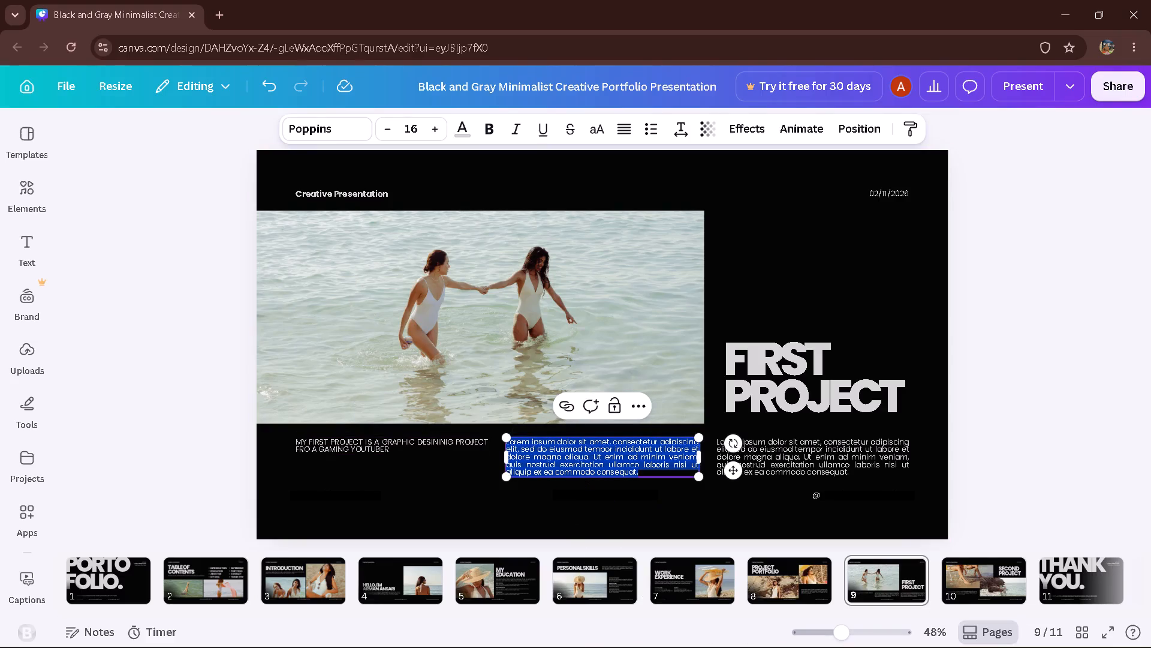
pyautogui.press('BackSpace')
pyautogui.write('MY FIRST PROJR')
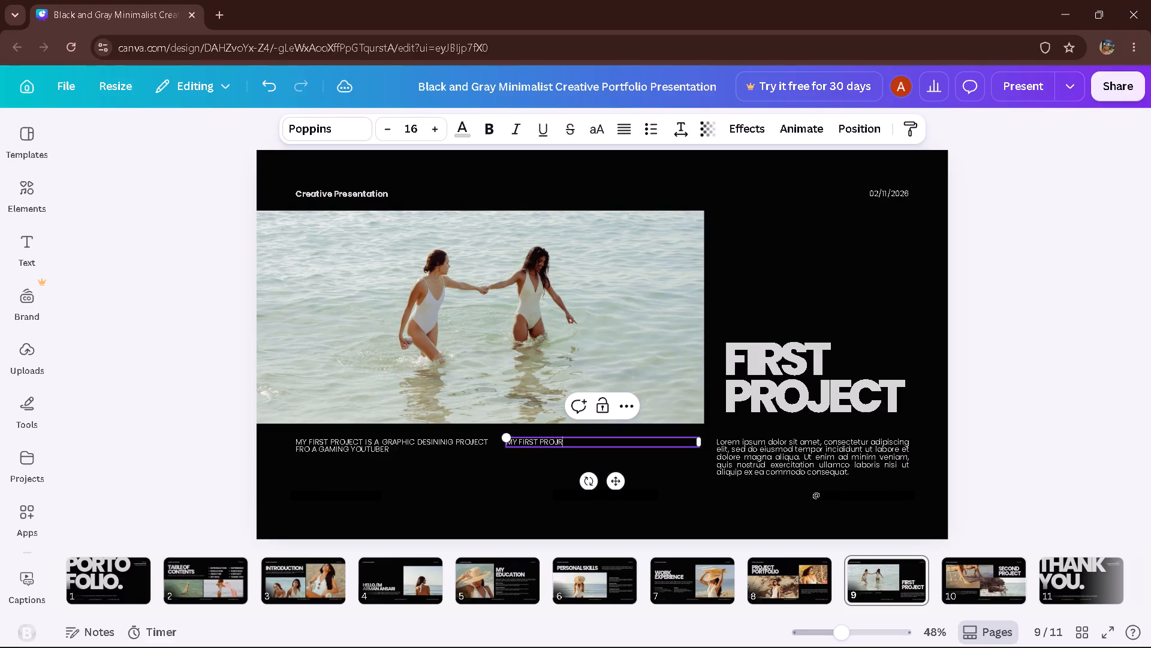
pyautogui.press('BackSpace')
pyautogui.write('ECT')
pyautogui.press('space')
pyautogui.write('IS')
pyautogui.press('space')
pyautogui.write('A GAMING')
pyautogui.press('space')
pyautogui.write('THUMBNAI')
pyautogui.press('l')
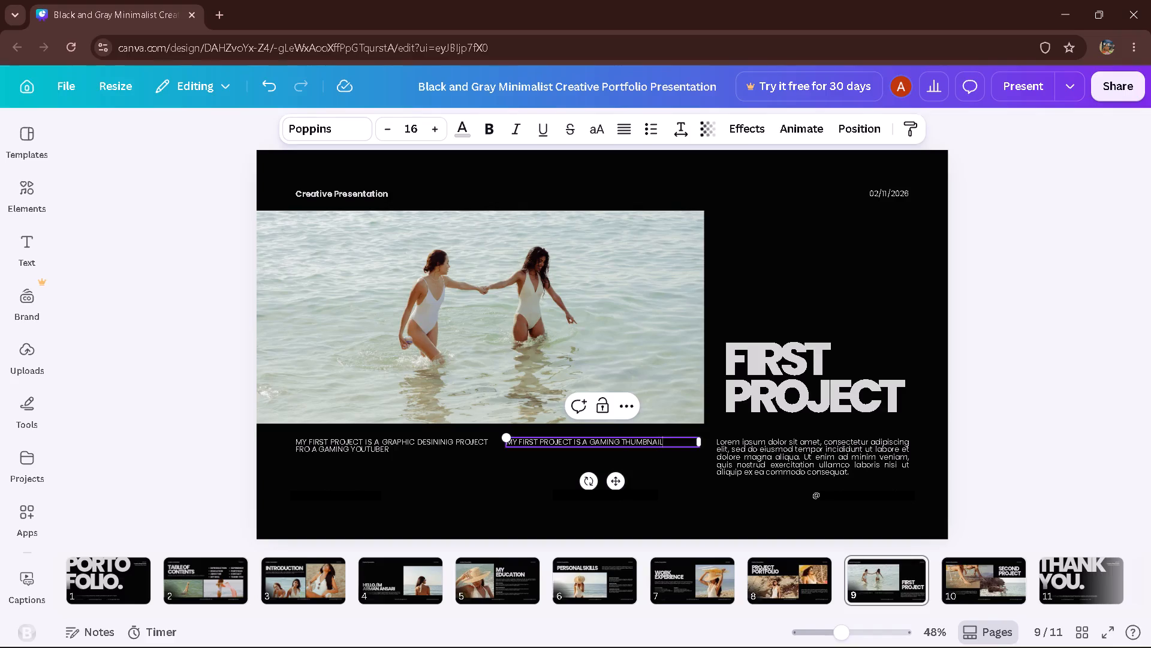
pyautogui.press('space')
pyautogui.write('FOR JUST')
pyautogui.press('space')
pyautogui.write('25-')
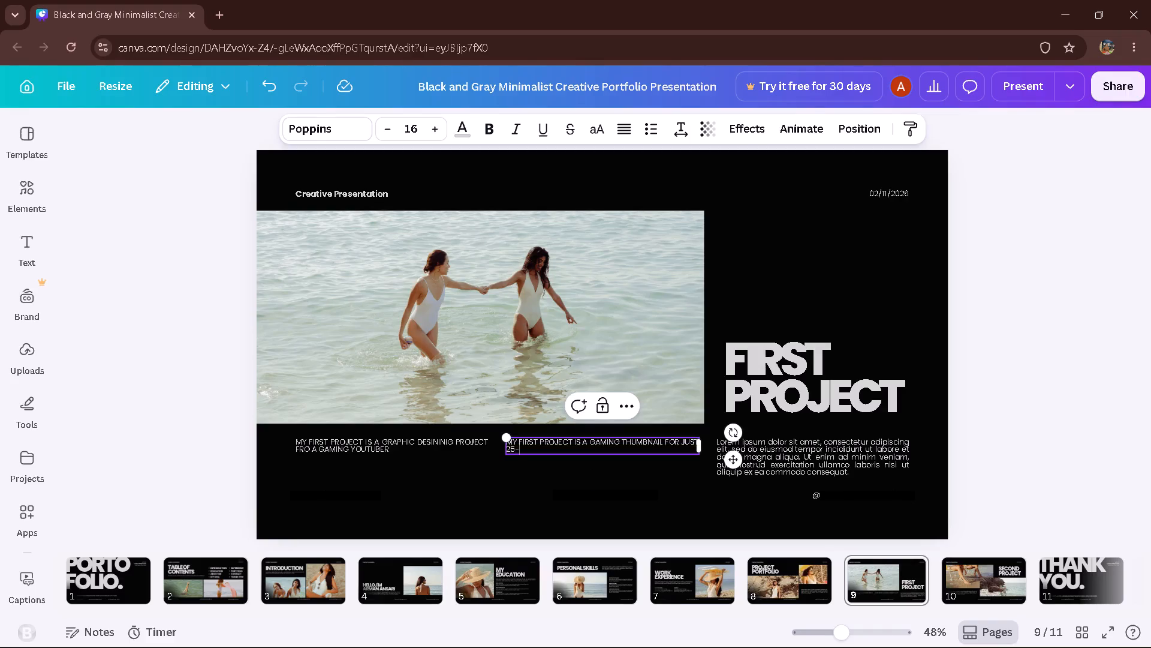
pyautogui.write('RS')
# Change the price at the end of the second paragraph on the First Project page to "250RS".
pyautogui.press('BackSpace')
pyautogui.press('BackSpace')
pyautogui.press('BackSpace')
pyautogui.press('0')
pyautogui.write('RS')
# Extend the second First Project paragraph with "I HAVE BEEN WORKED WITH MORE THAN 10+ AGENCY".
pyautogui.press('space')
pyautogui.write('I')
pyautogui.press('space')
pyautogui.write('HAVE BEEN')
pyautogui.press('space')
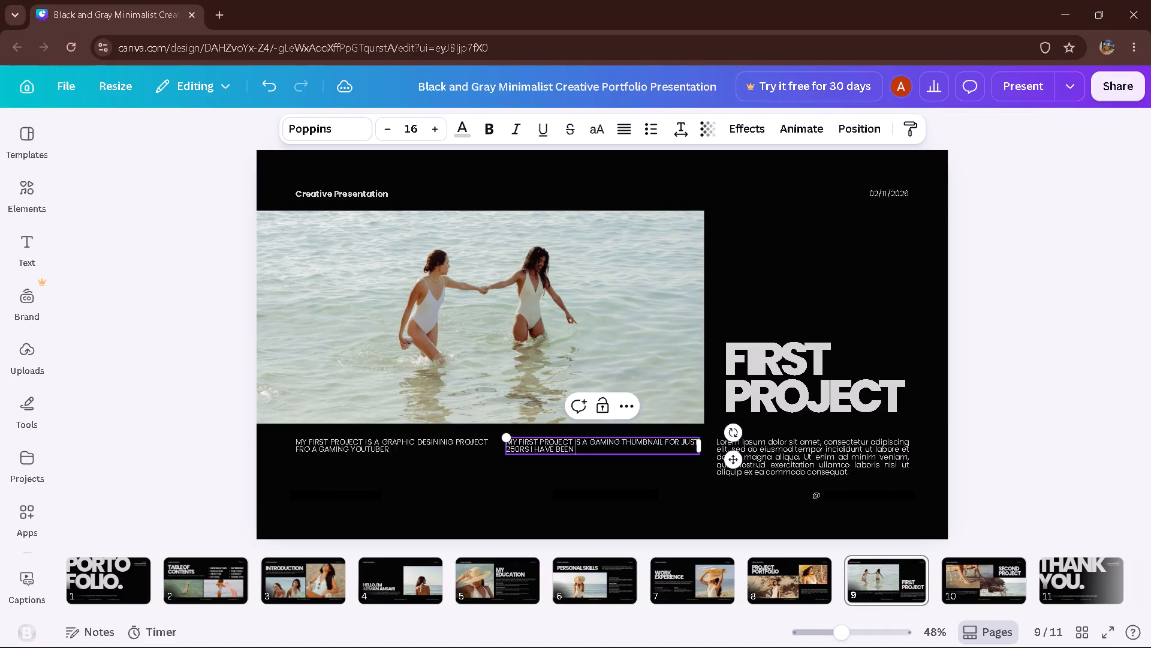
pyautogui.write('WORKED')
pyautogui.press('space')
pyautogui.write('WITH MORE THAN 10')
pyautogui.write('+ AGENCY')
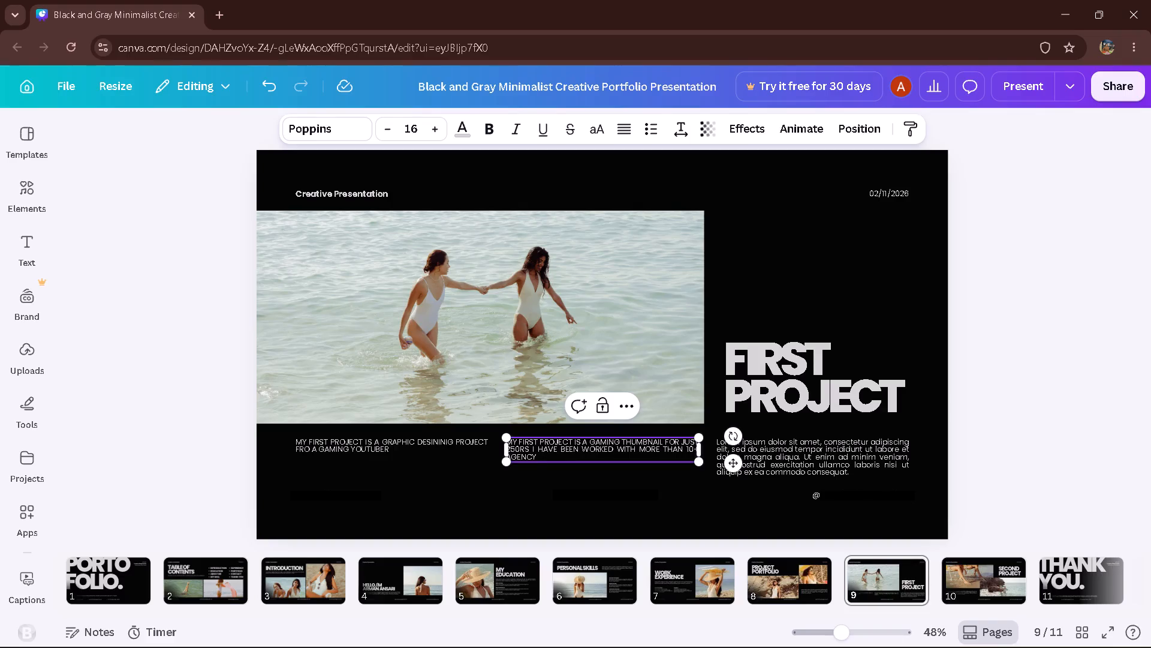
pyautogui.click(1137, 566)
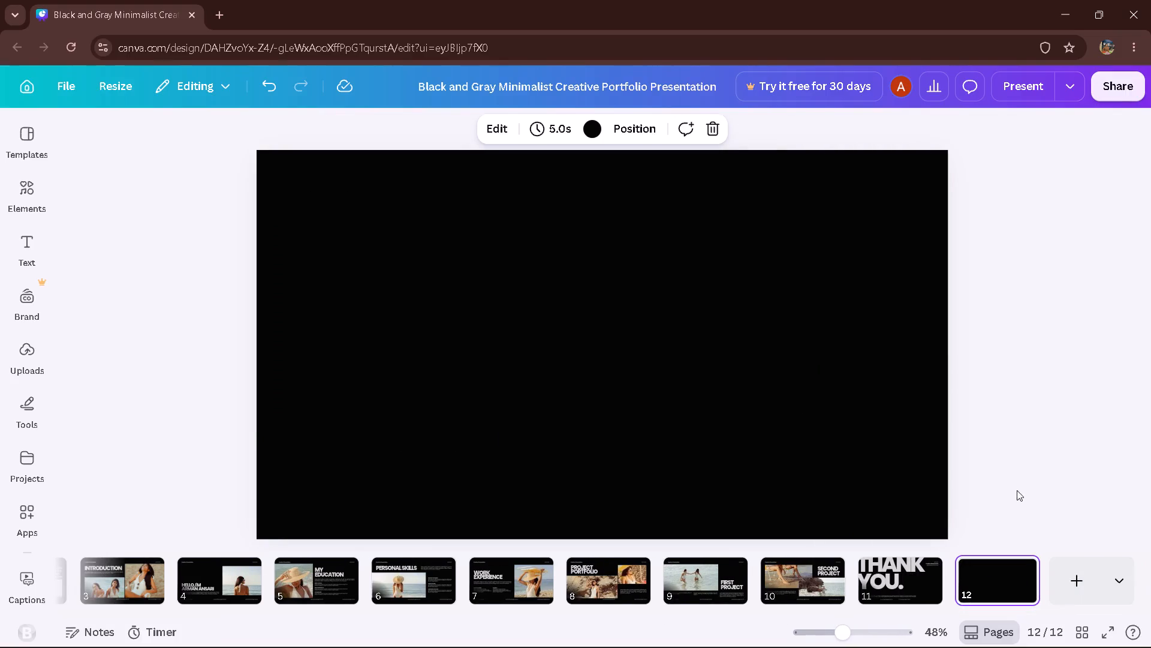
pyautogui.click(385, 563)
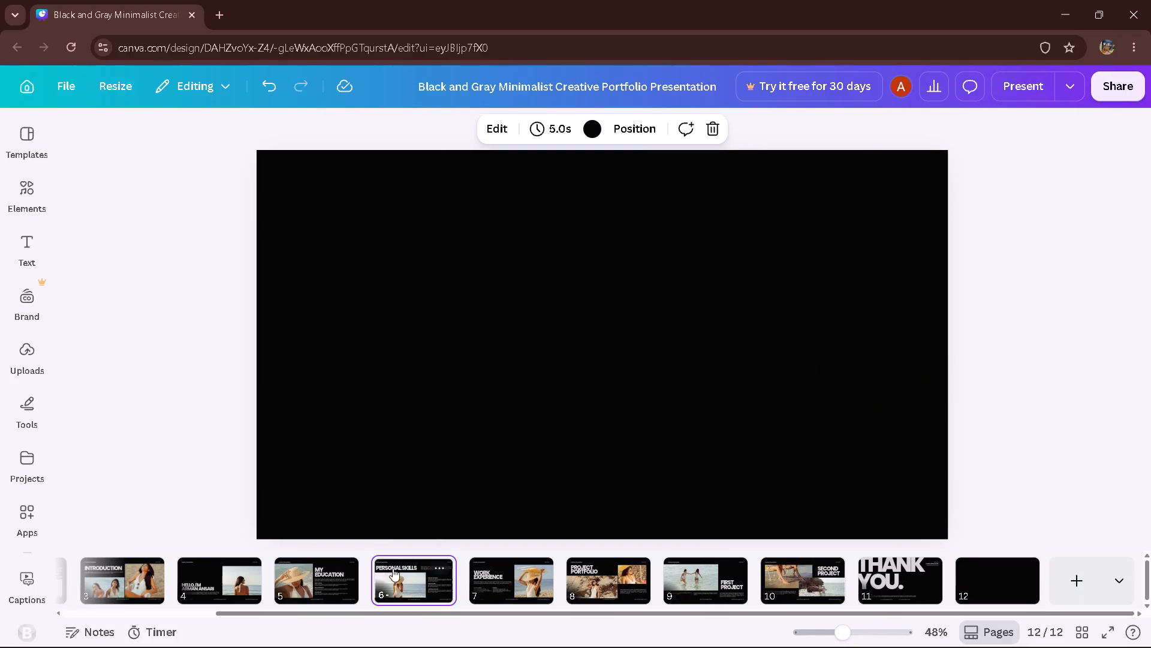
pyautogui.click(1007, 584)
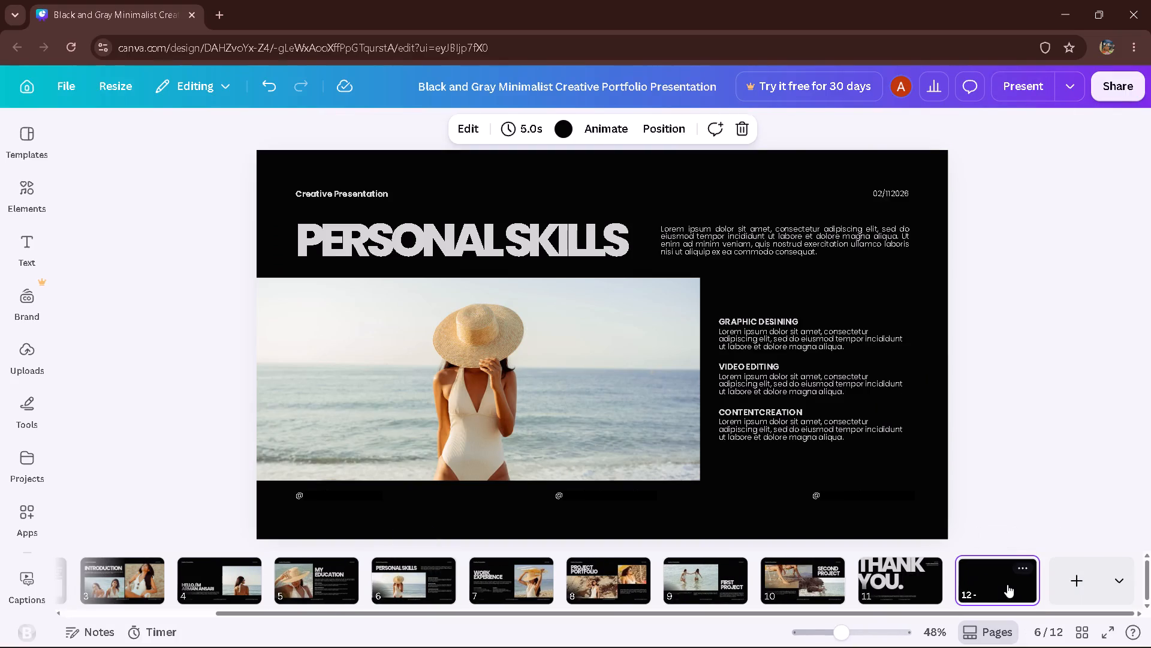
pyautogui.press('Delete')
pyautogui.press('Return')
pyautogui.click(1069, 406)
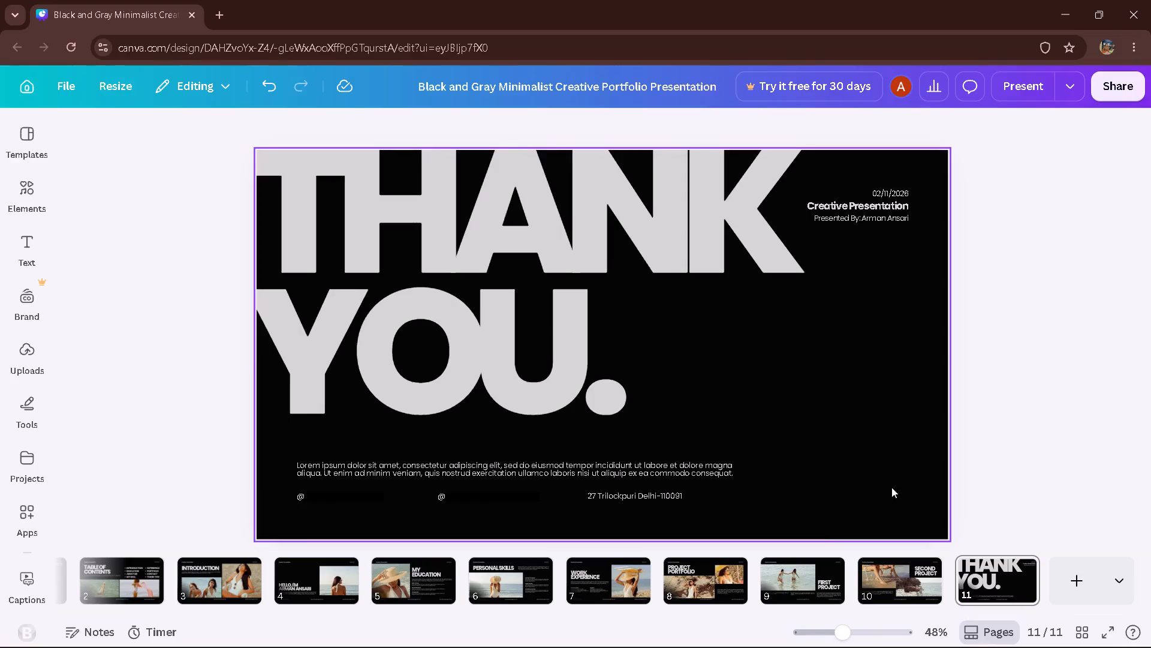
# Replace the placeholder paragraph under TECNOGAMERZ on the Work Experience page with "I HAVE BEEN MORE THAN 3+ YEARS OF EXPERIENCE".
pyautogui.click(757, 577)
pyautogui.click(807, 577)
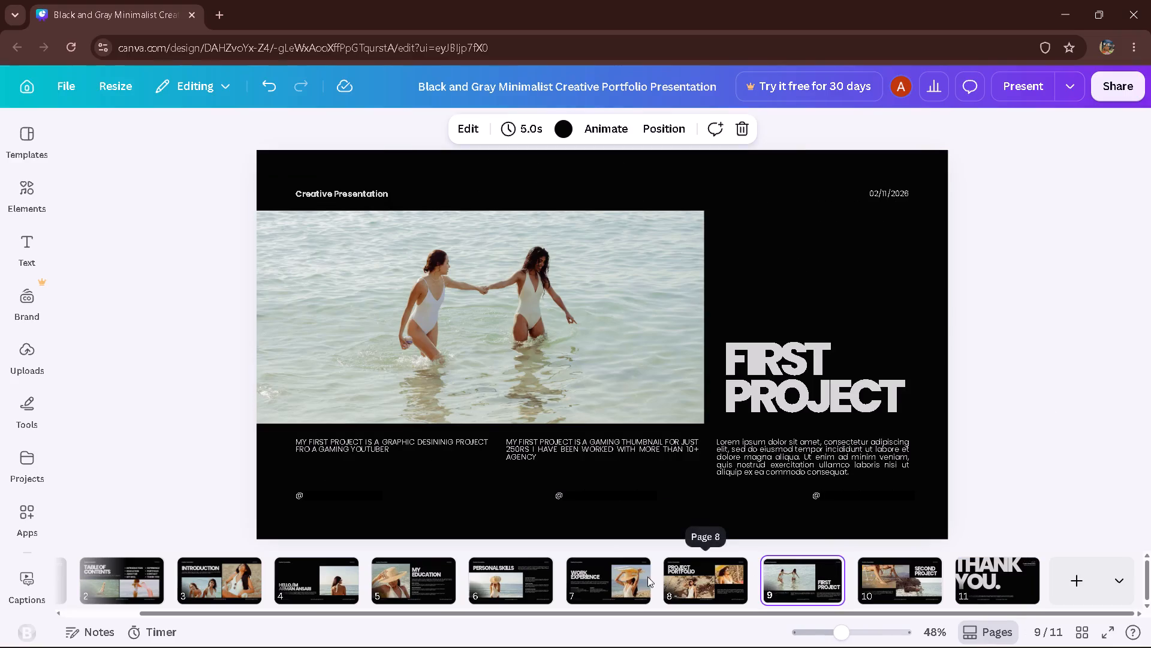
pyautogui.click(634, 577)
pyautogui.click(508, 577)
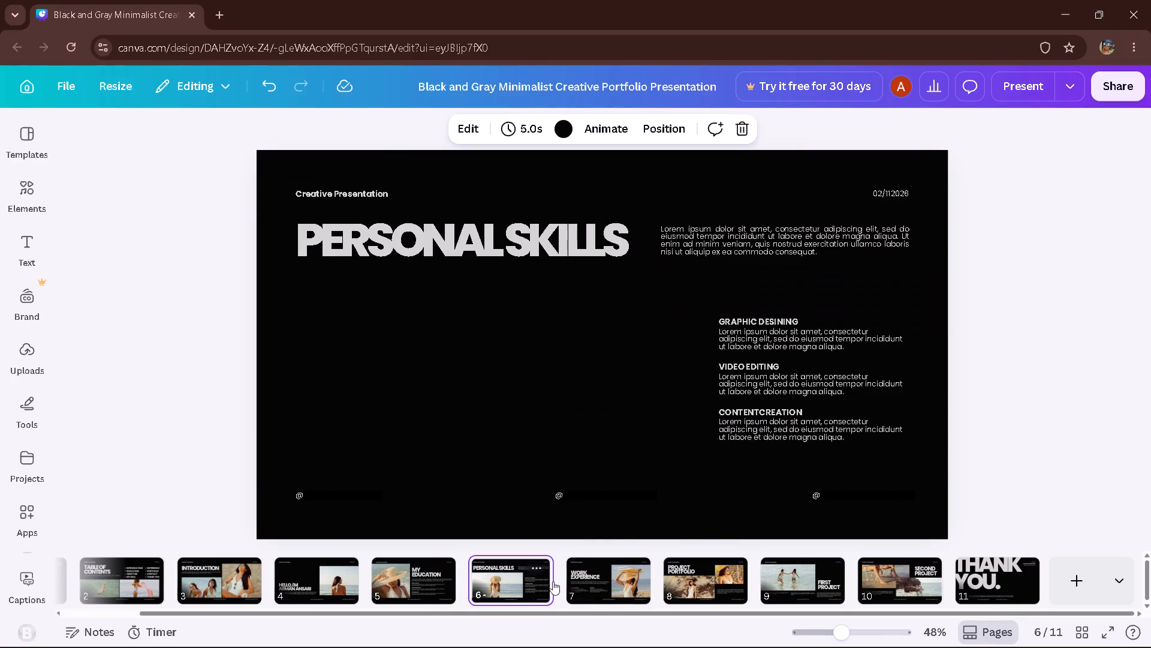
pyautogui.click(605, 592)
pyautogui.doubleClick(341, 422)
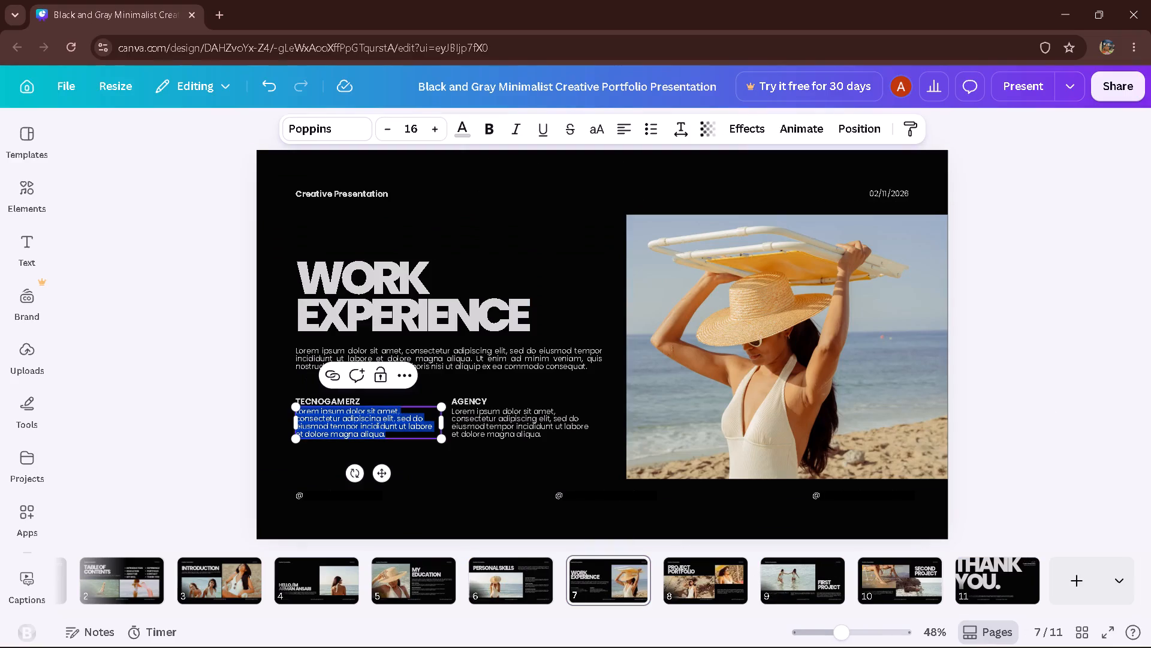
pyautogui.press('BackSpace')
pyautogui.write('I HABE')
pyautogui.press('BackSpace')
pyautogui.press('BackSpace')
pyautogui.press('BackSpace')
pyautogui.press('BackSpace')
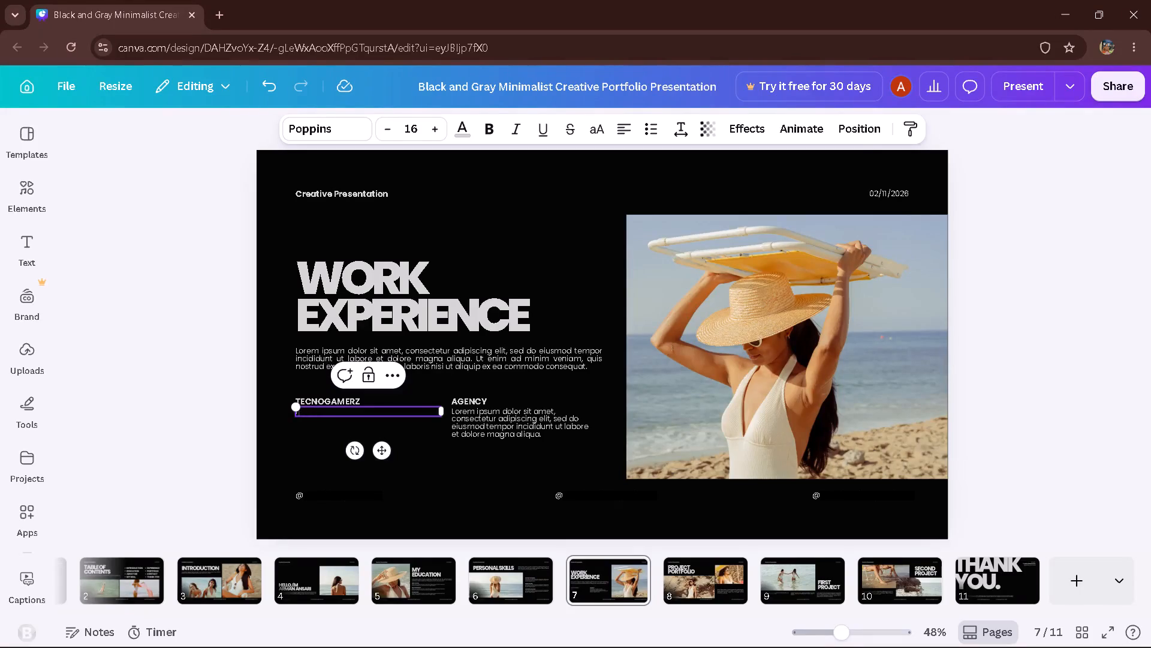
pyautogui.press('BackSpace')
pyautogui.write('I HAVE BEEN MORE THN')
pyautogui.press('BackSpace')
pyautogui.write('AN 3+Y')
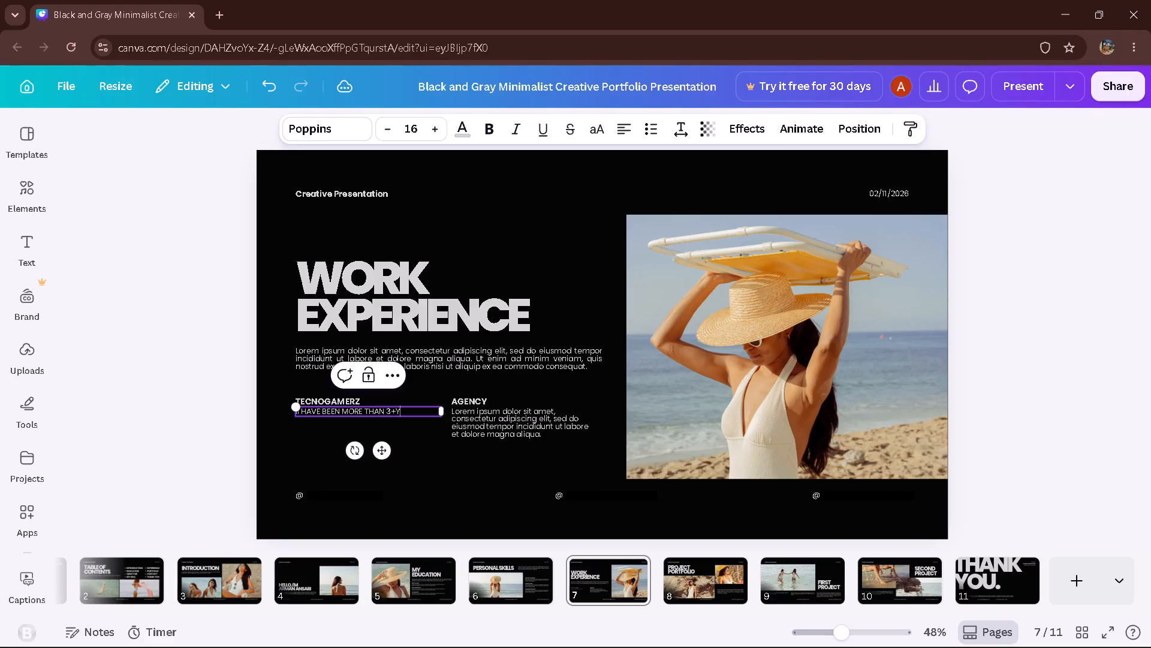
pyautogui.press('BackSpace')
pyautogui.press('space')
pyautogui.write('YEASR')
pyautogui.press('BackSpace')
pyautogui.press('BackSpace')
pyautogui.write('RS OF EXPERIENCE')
# Extend the TECNOGAMERZ description with "AND MORE THAN 2+ YEARS OF EXPERIENCE OF VIDEO EDITING".
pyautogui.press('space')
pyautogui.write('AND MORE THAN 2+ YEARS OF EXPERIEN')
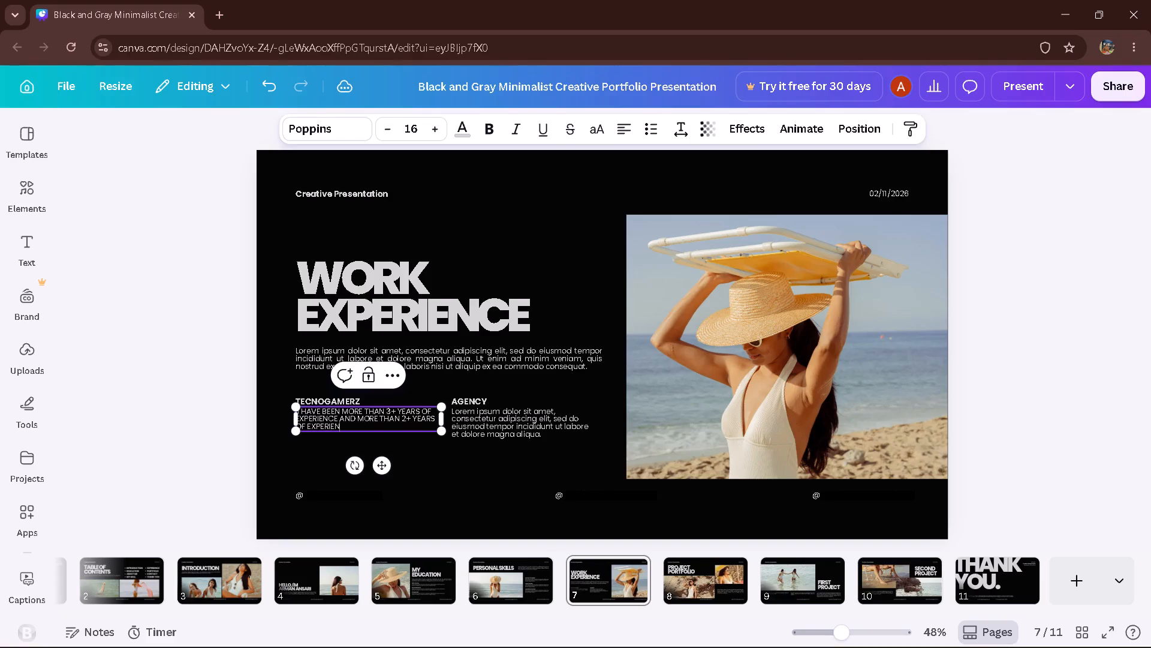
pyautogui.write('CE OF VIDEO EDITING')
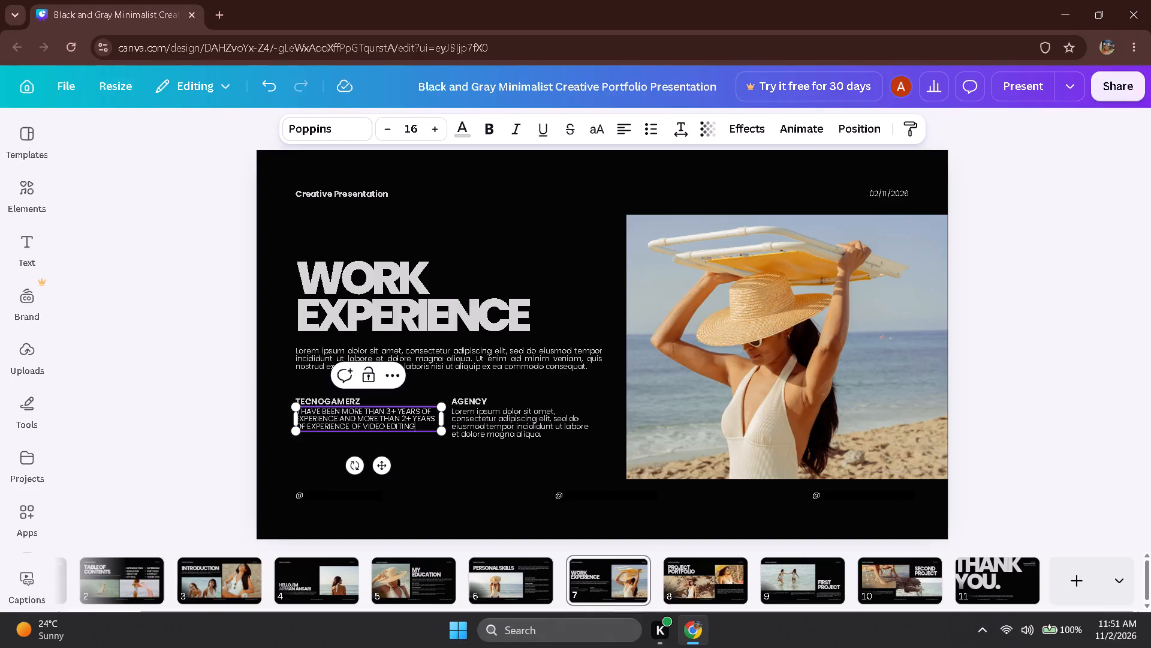